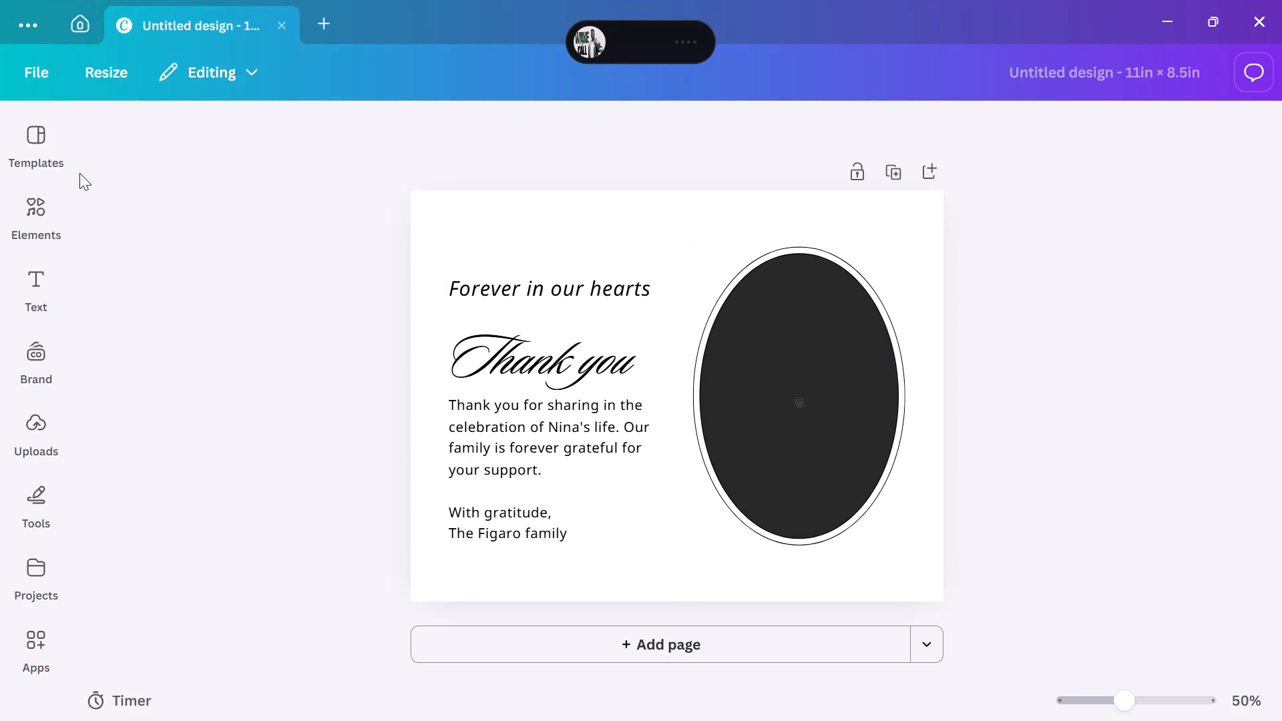
Open the recent design "EHR Usability, Documentation Burden and Nurse Workflow Efficiency in Victorian Acute Hospitals" from the home page.
{"action": "left_click", "coordinate": [83, 31]}
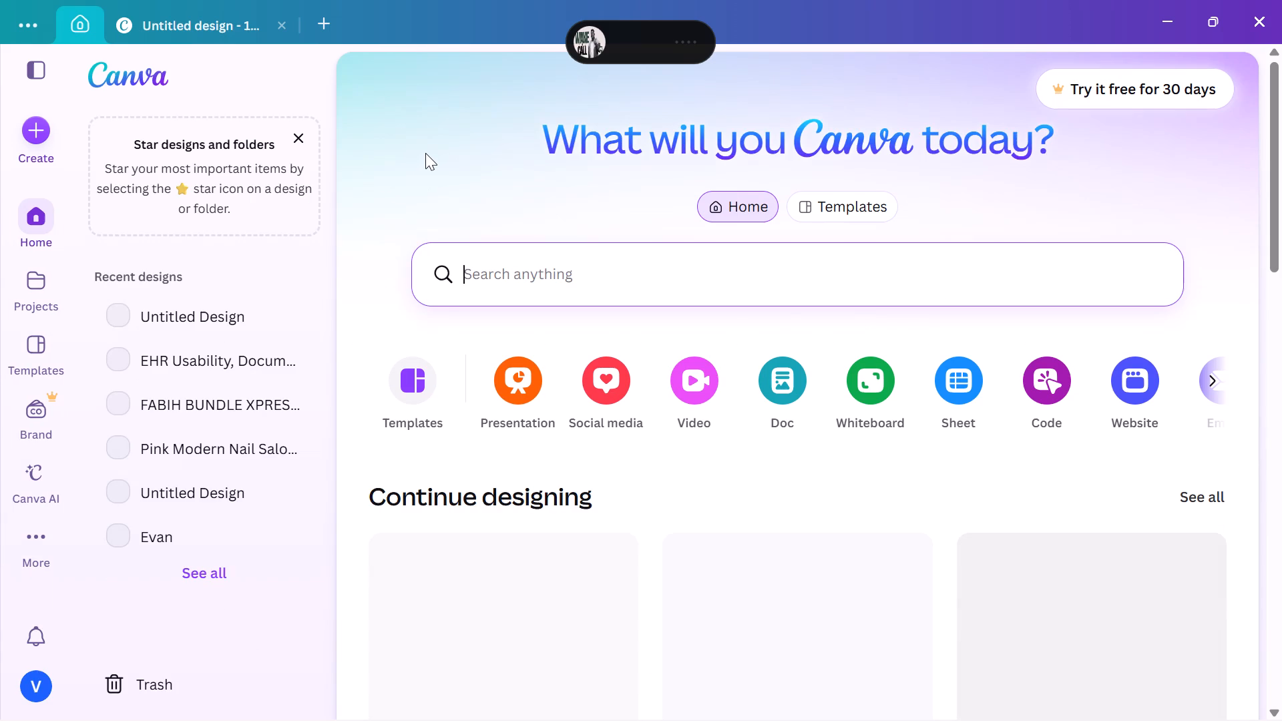
{"action": "left_click", "coordinate": [213, 357]}
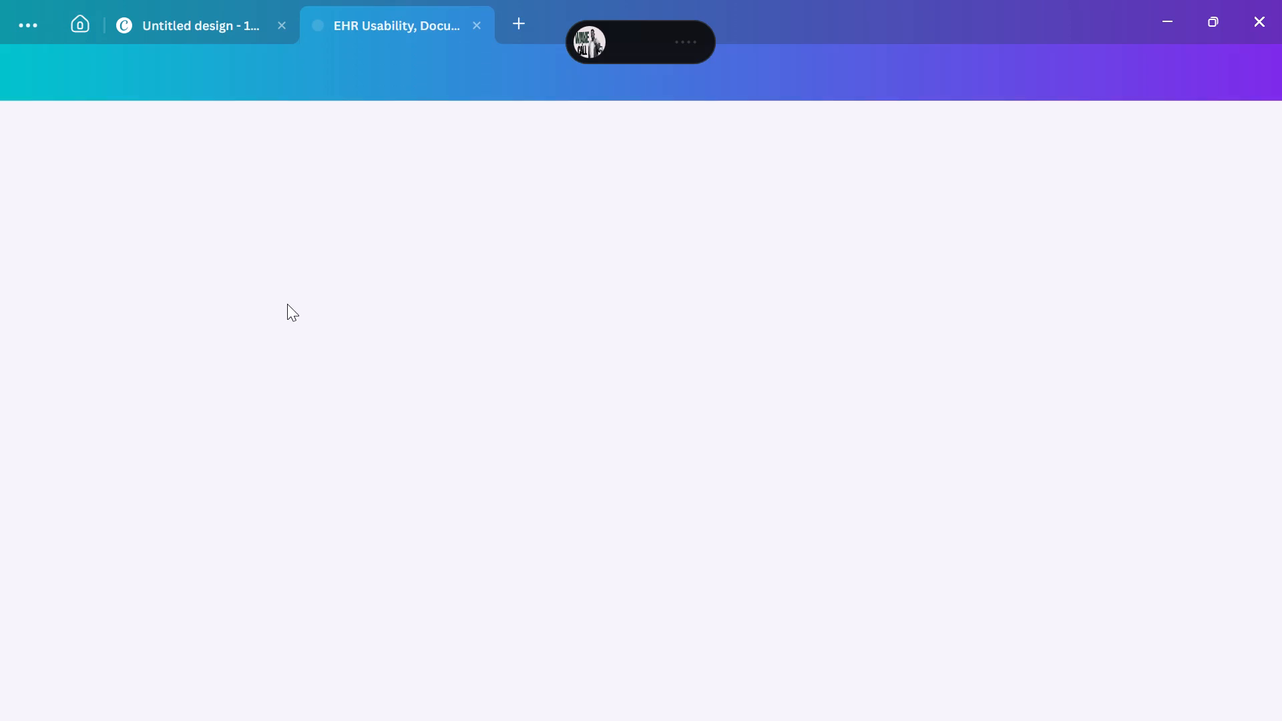
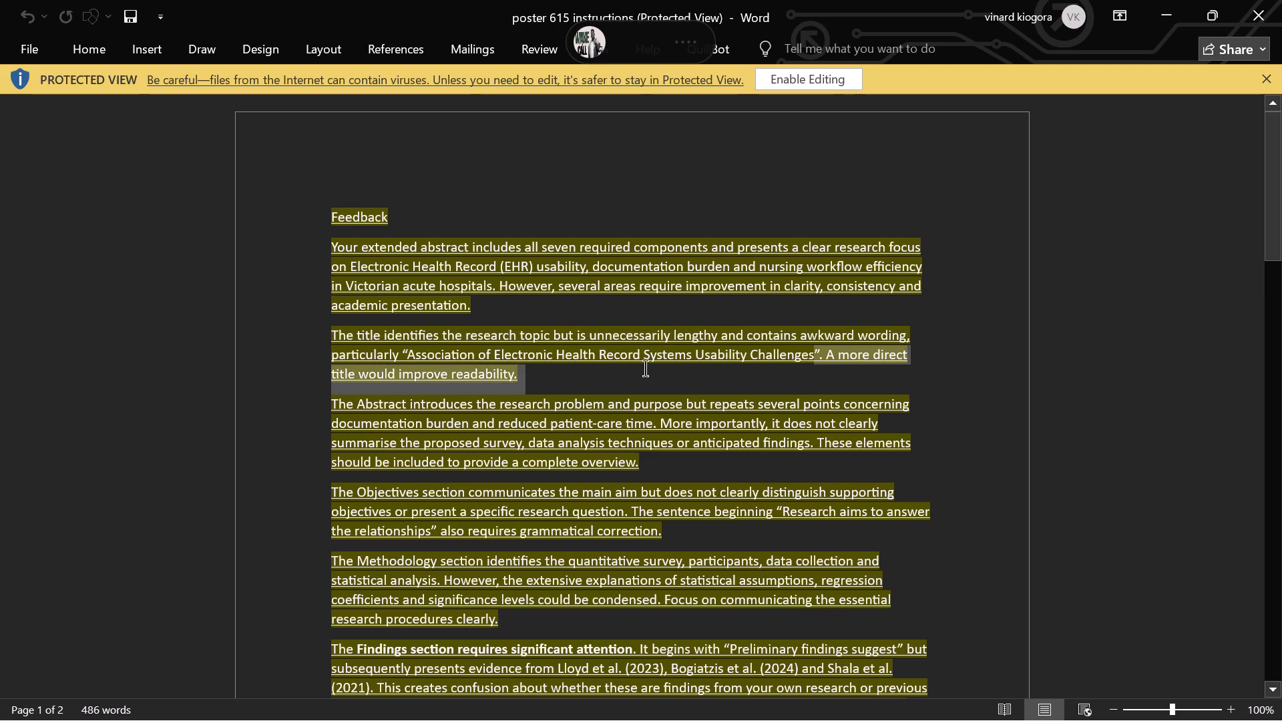
Copy the phrase "Association of Electronic Health Record Systems Usability Challenges" from the title feedback paragraph in the poster instructions.
{"action": "left_click_drag", "start_coordinate": [645, 368], "coordinate": [419, 347]}
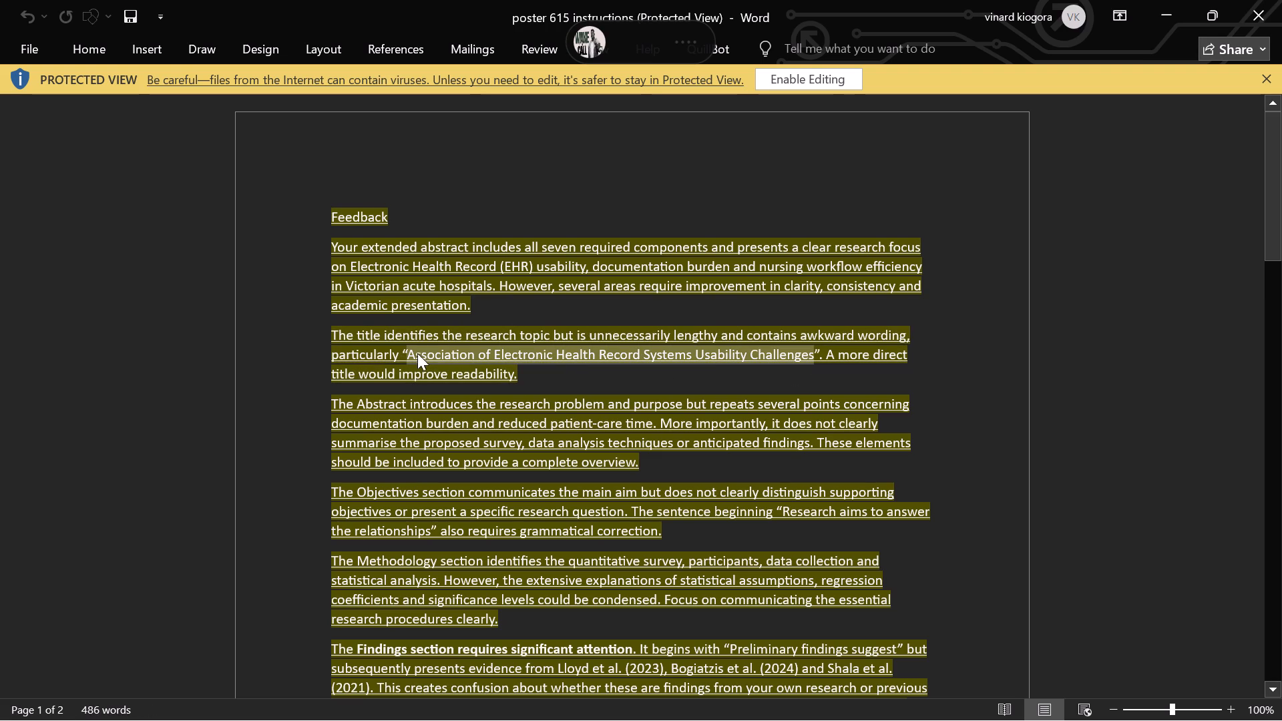
{"action": "right_click", "coordinate": [417, 357]}
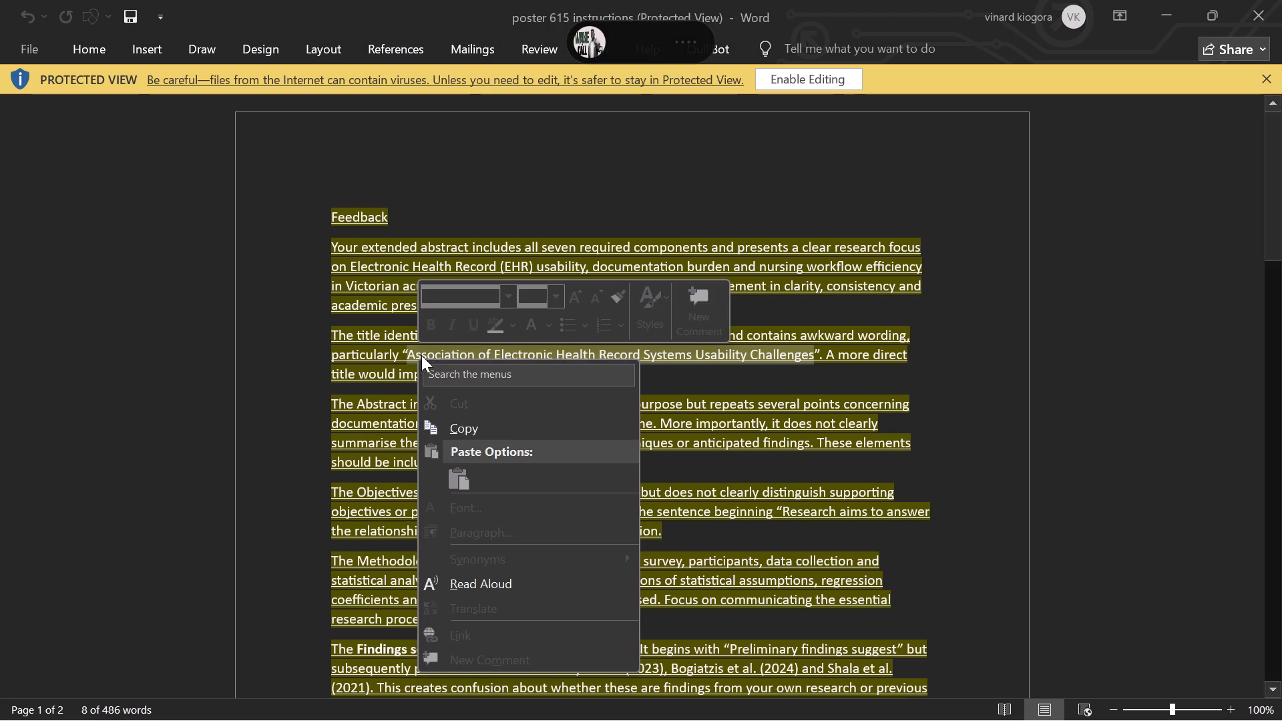
{"action": "left_click", "coordinate": [457, 427]}
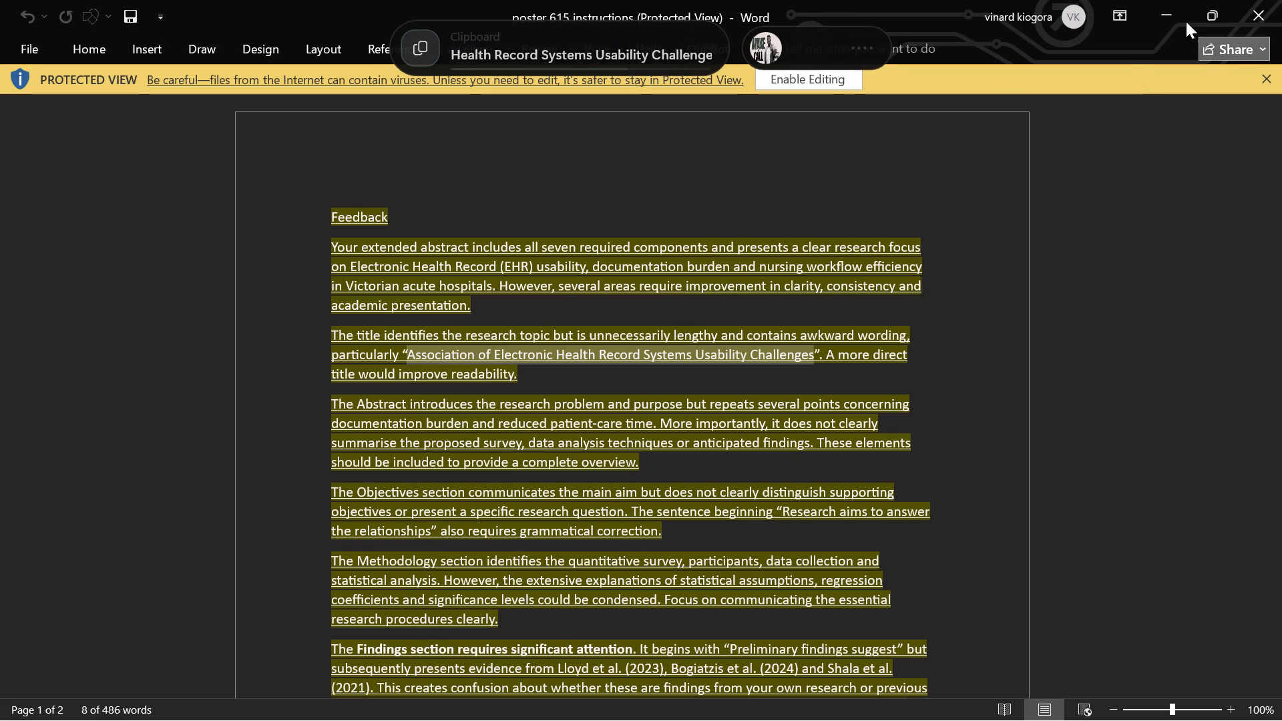
Switch to Canva and replace the poster's whole main title with the copied "Association of Electronic Health Record Systems Usability Challenges".
{"action": "left_click", "coordinate": [1169, 13]}
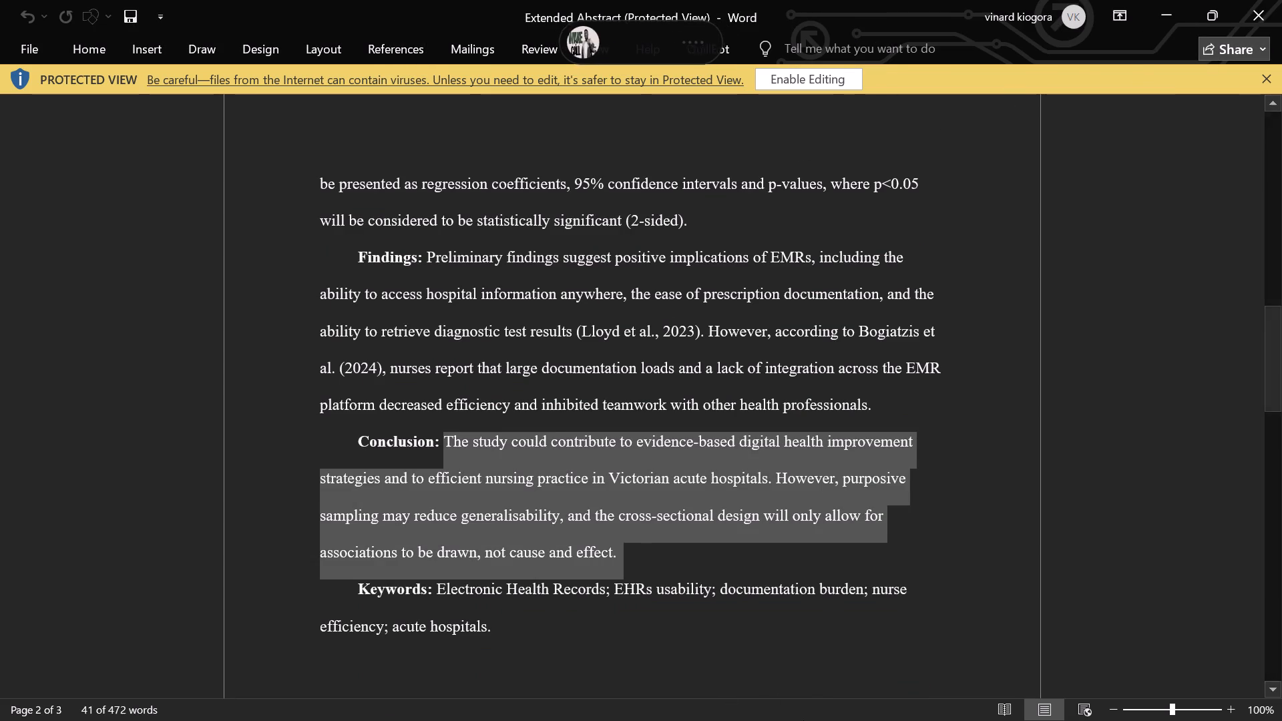
{"action": "left_click", "coordinate": [859, 702]}
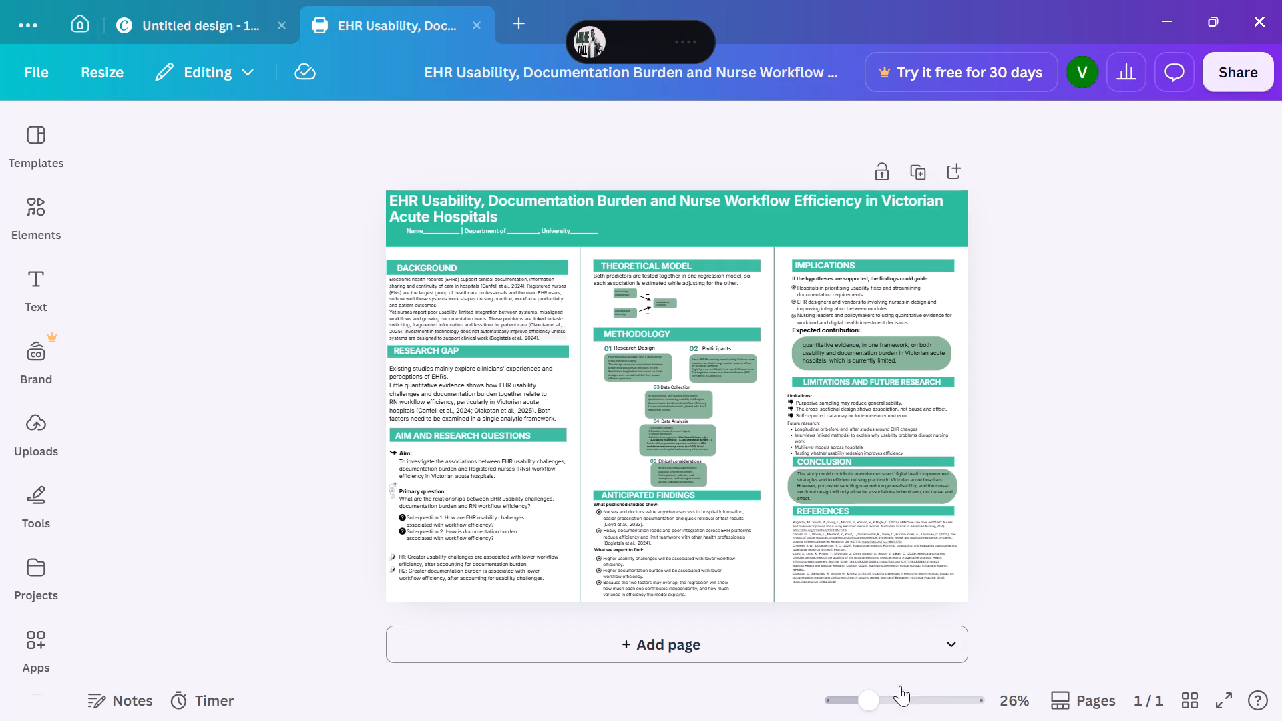
{"action": "left_click", "coordinate": [893, 694]}
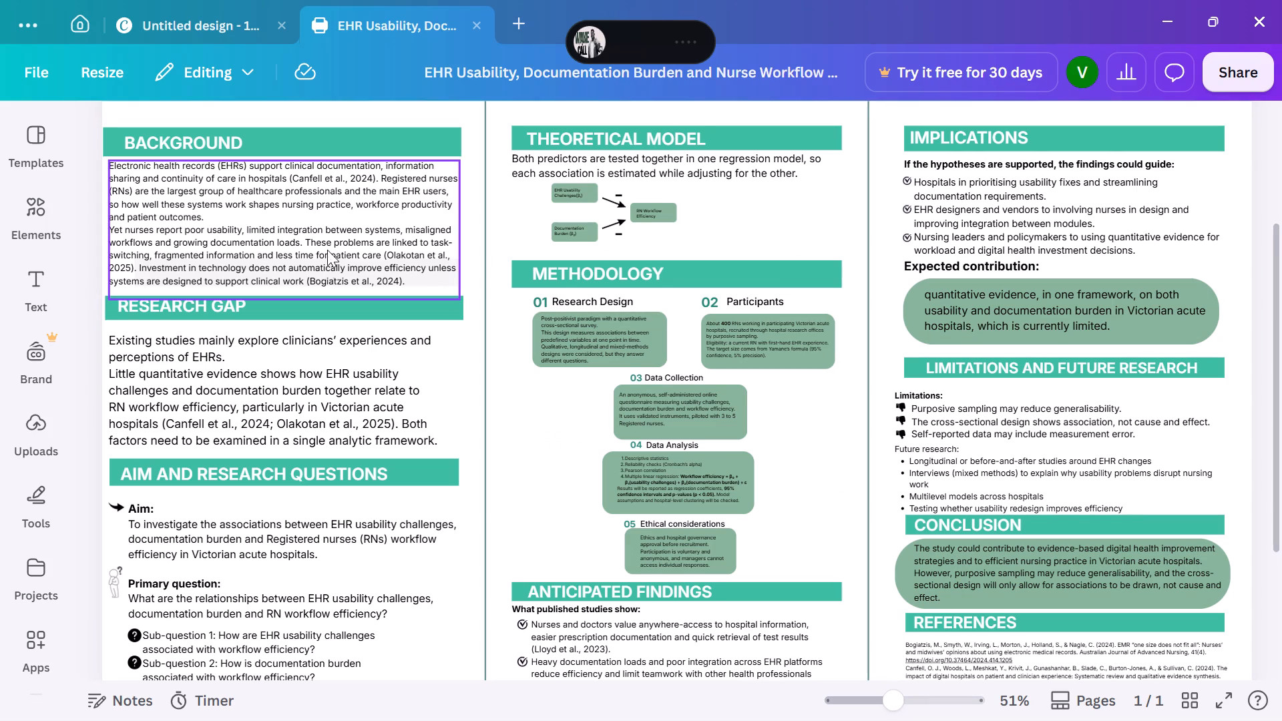
{"action": "left_click", "coordinate": [340, 483]}
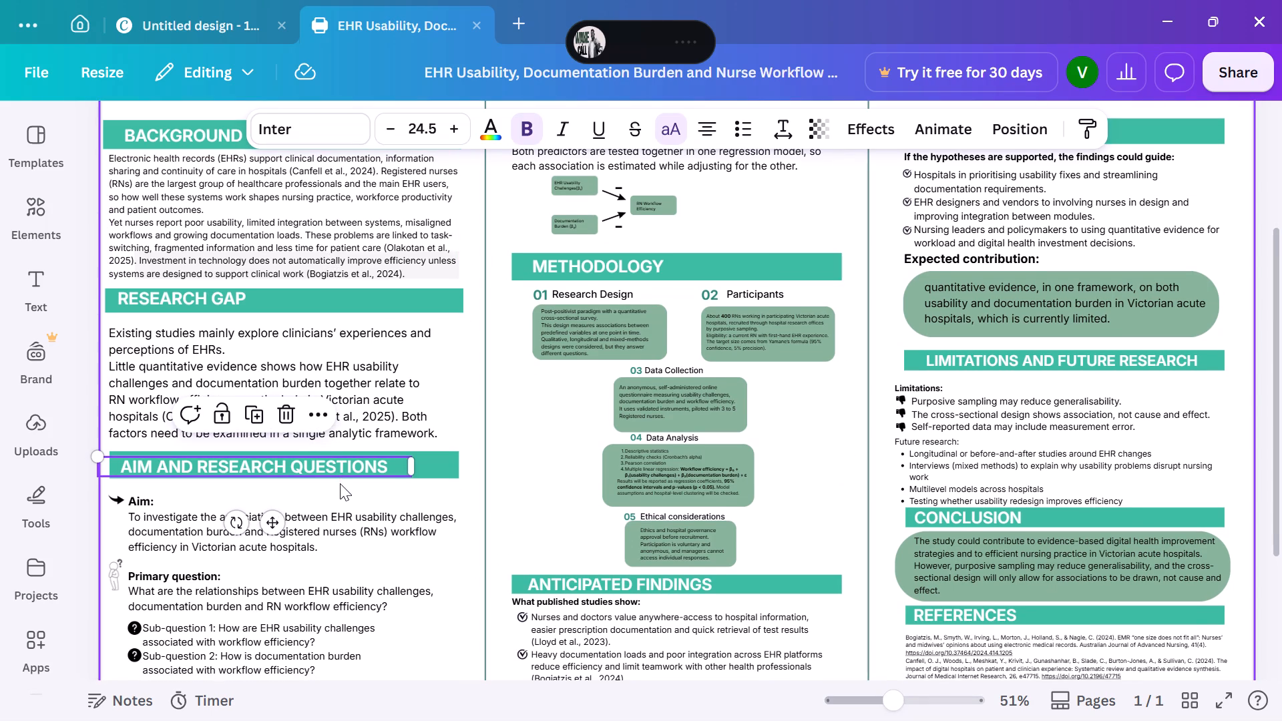
{"action": "left_click", "coordinate": [469, 453]}
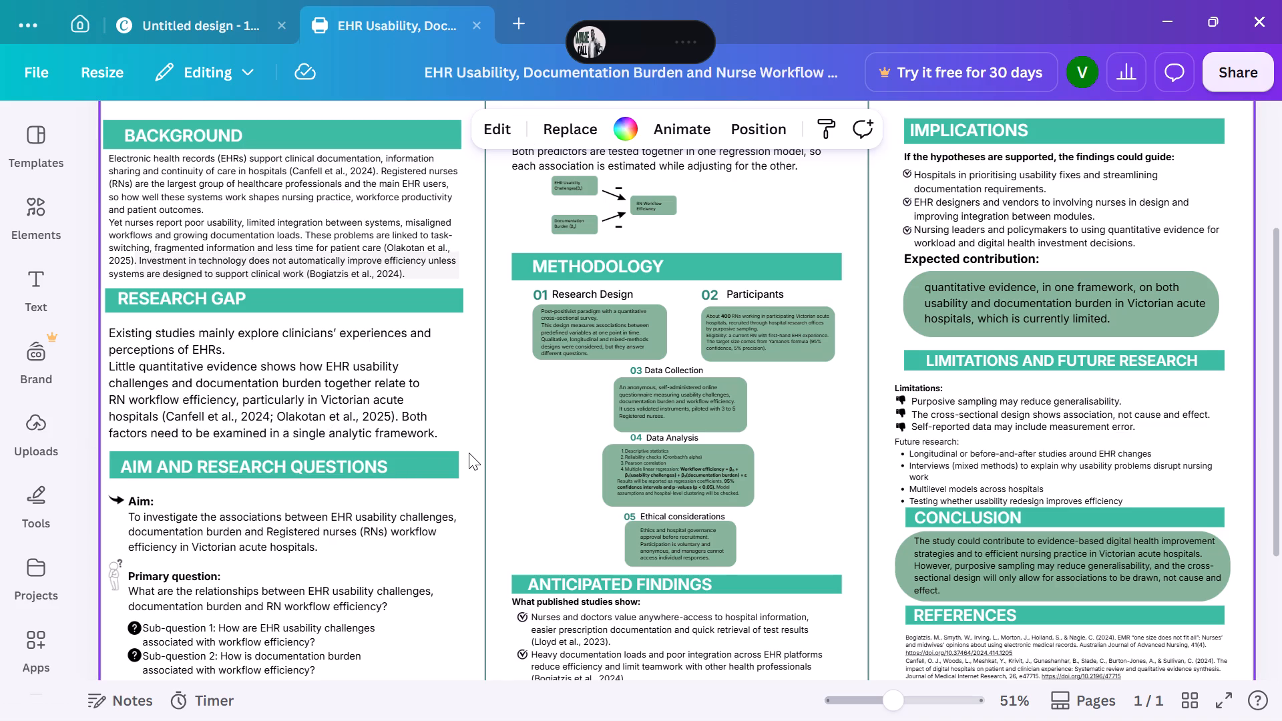
{"action": "scroll", "coordinate": [469, 453], "scroll_direction": "up", "scroll_amount": 1}
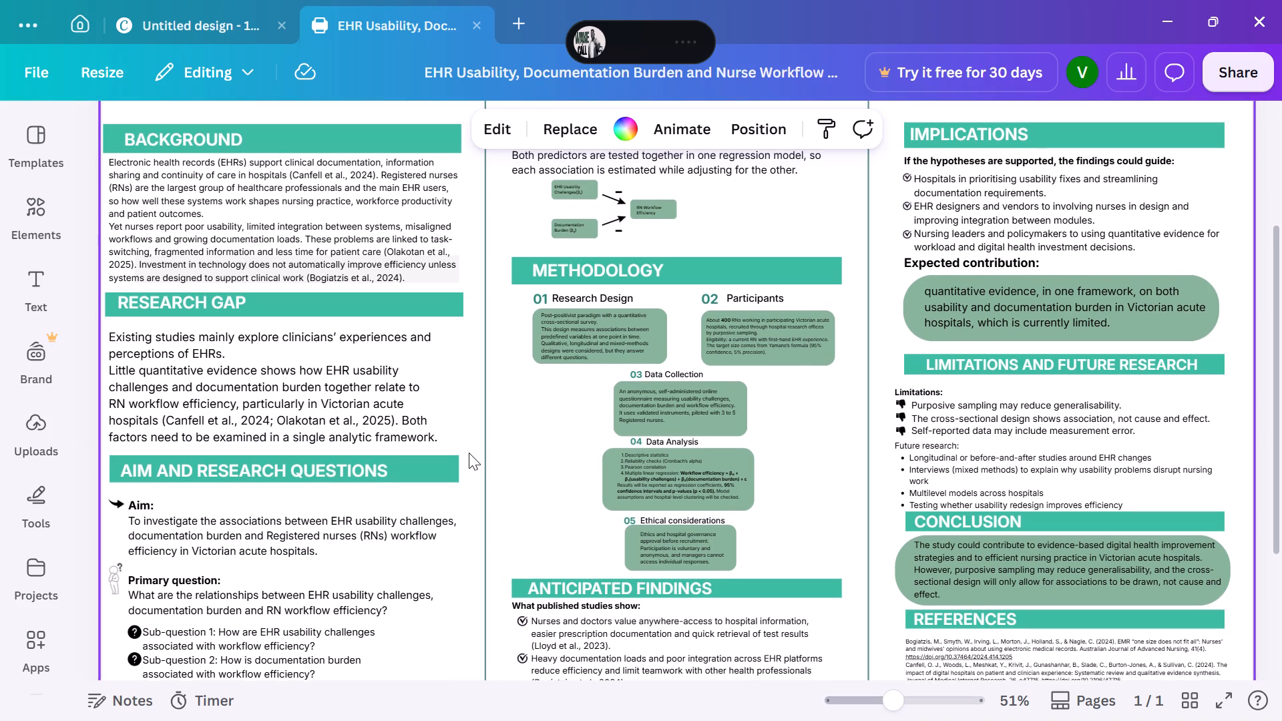
{"action": "scroll", "coordinate": [469, 453], "scroll_direction": "up", "scroll_amount": 2}
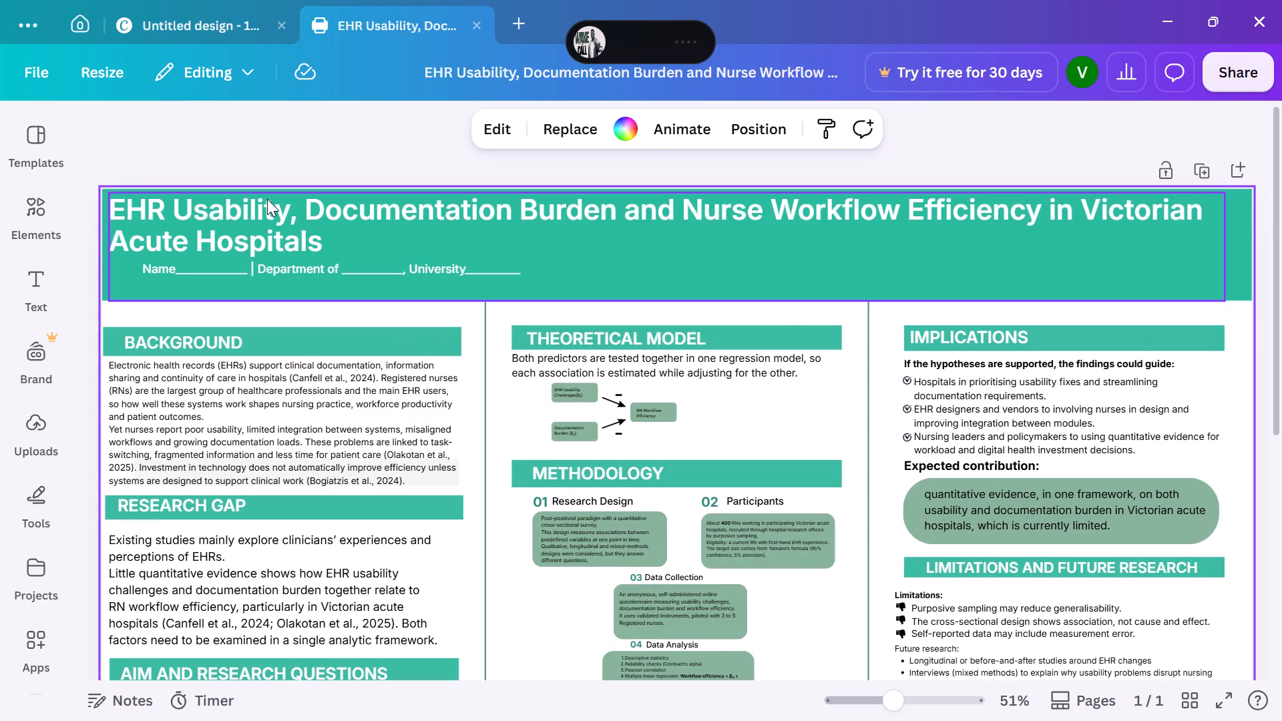
{"action": "left_click", "coordinate": [260, 206]}
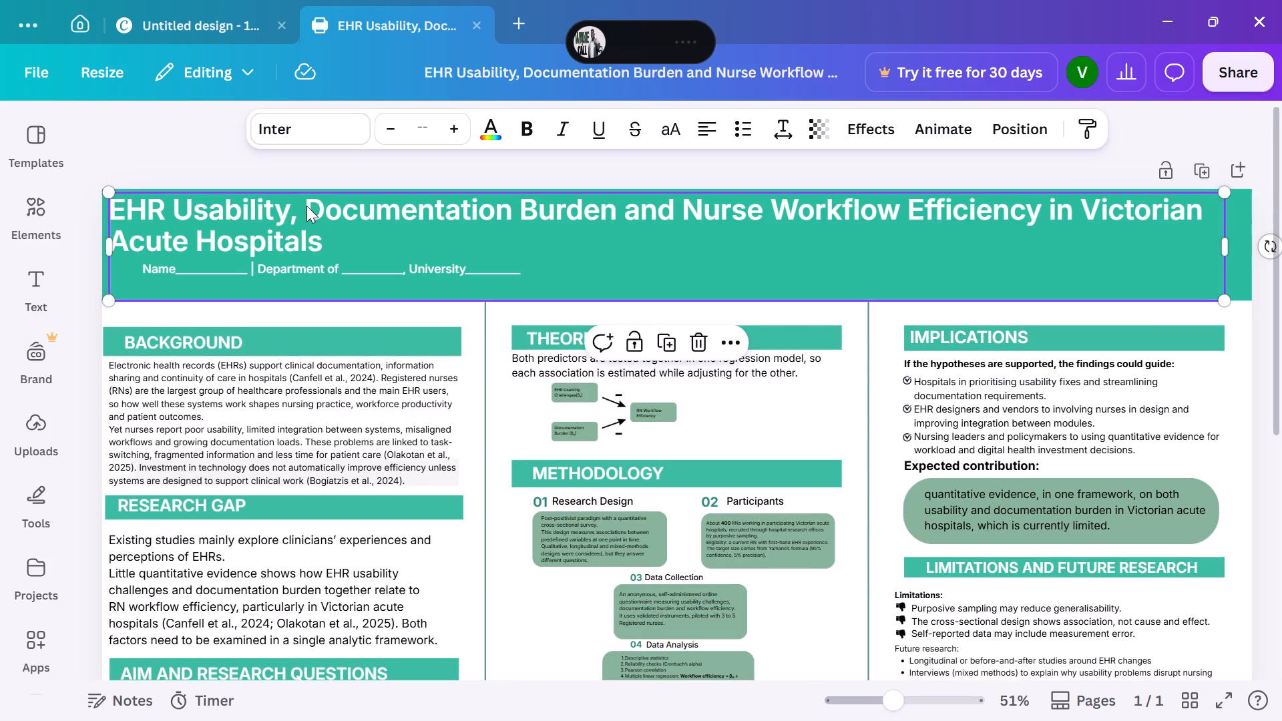
{"action": "left_click", "coordinate": [308, 206]}
{"action": "double_click", "coordinate": [308, 206]}
{"action": "triple_click", "coordinate": [308, 206]}
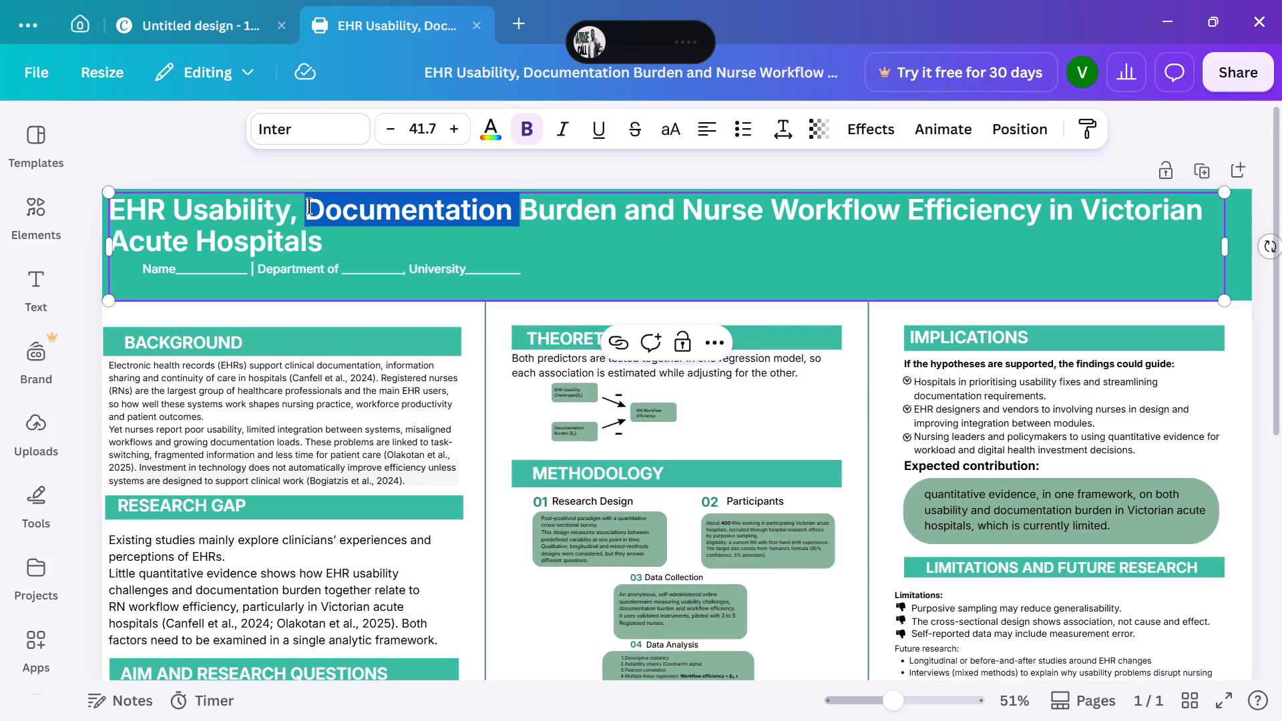
{"action": "key", "text": "BackSpace"}
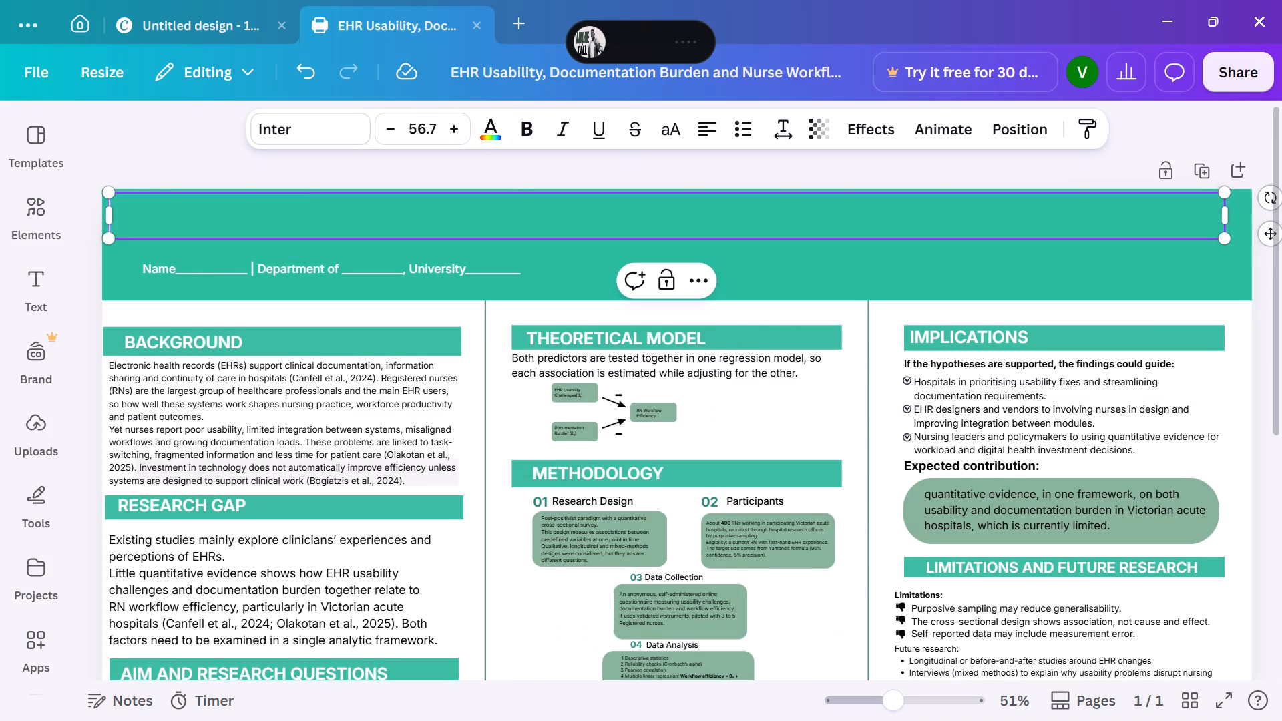
{"action": "key", "text": "ctrl+v"}
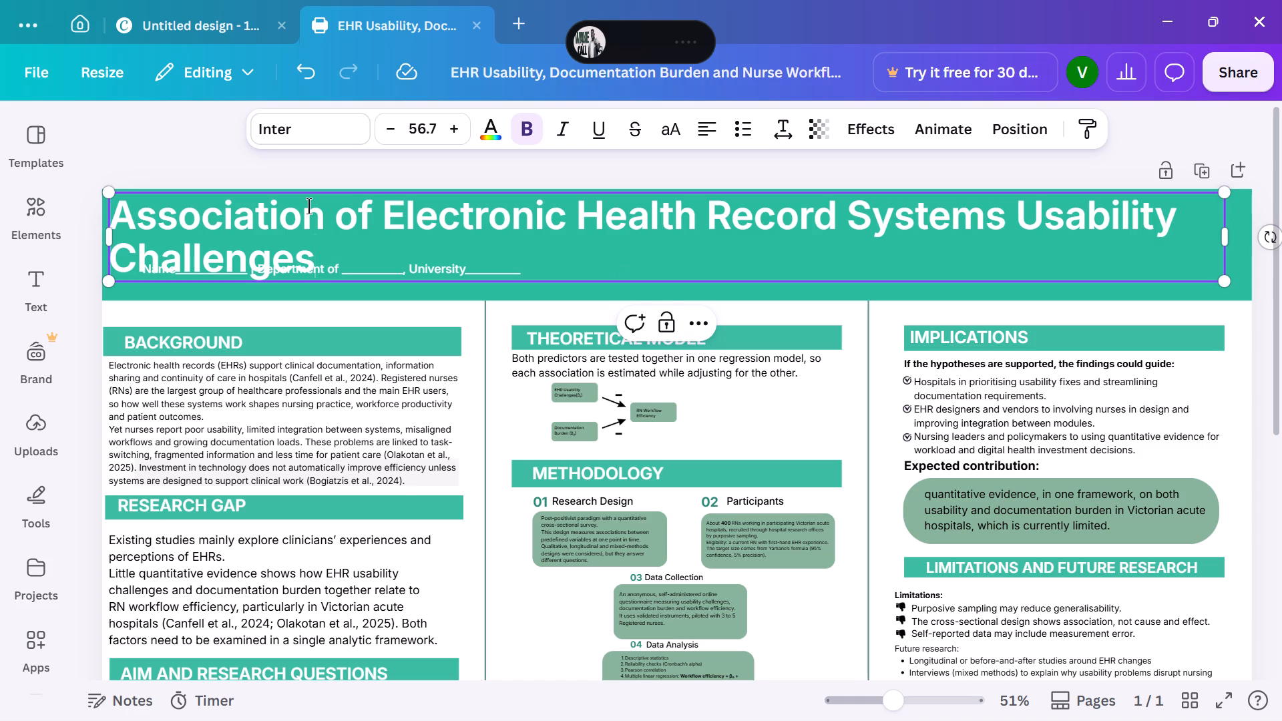
Reduce the poster title's font size to 48.7 so it fits on one line.
{"action": "left_click", "coordinate": [394, 118]}
{"action": "left_click", "coordinate": [394, 118]}
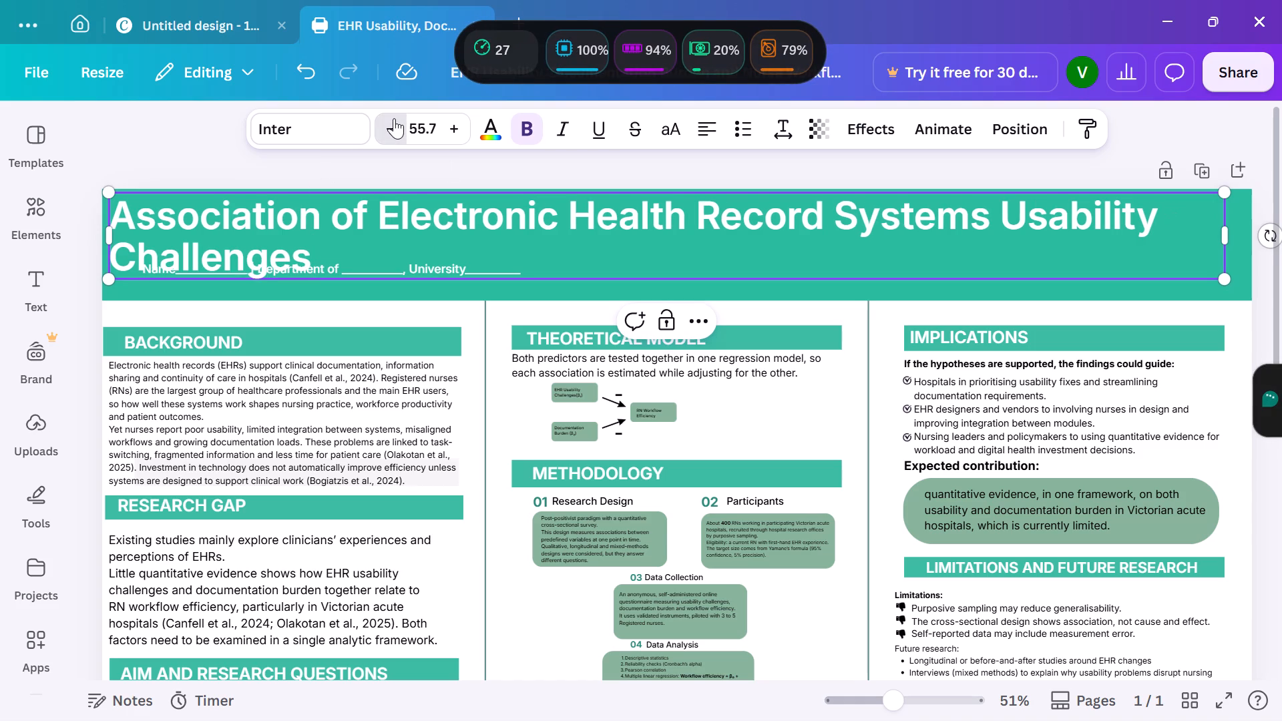
{"action": "left_click", "coordinate": [394, 118]}
{"action": "left_click", "coordinate": [394, 118]}
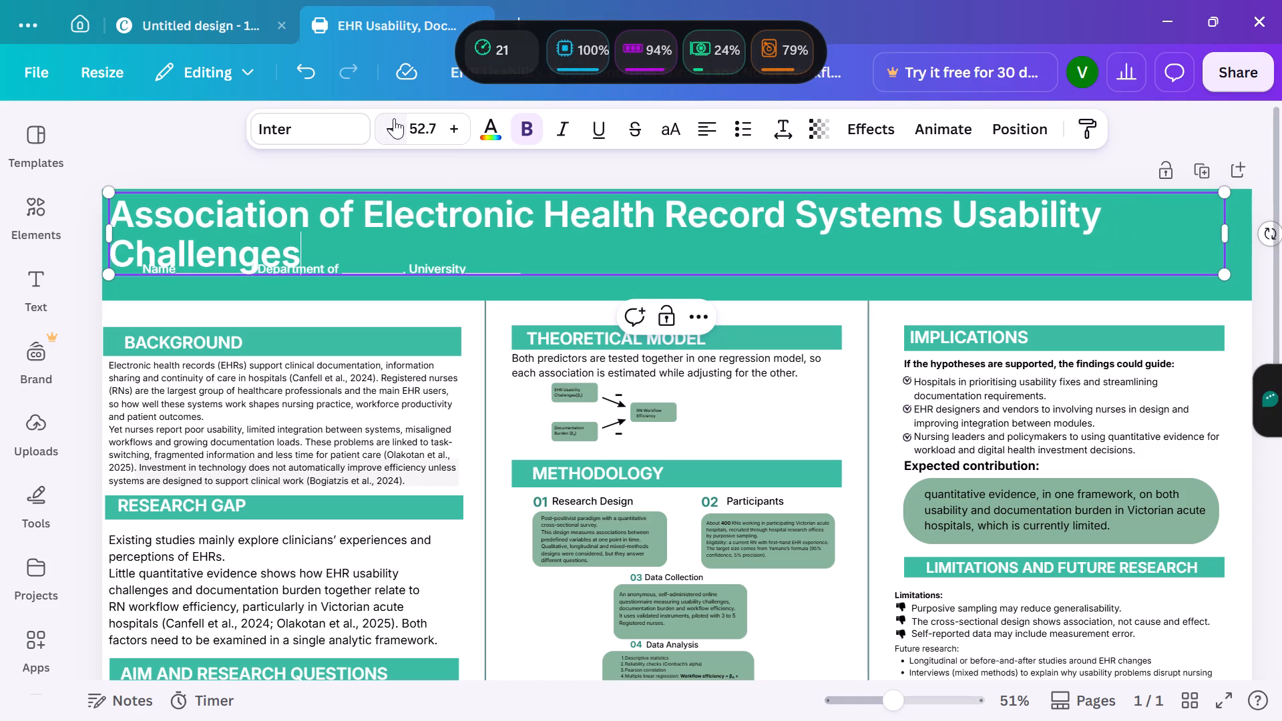
{"action": "left_click", "coordinate": [394, 118]}
{"action": "left_click", "coordinate": [394, 118]}
{"action": "left_click", "coordinate": [394, 118]}
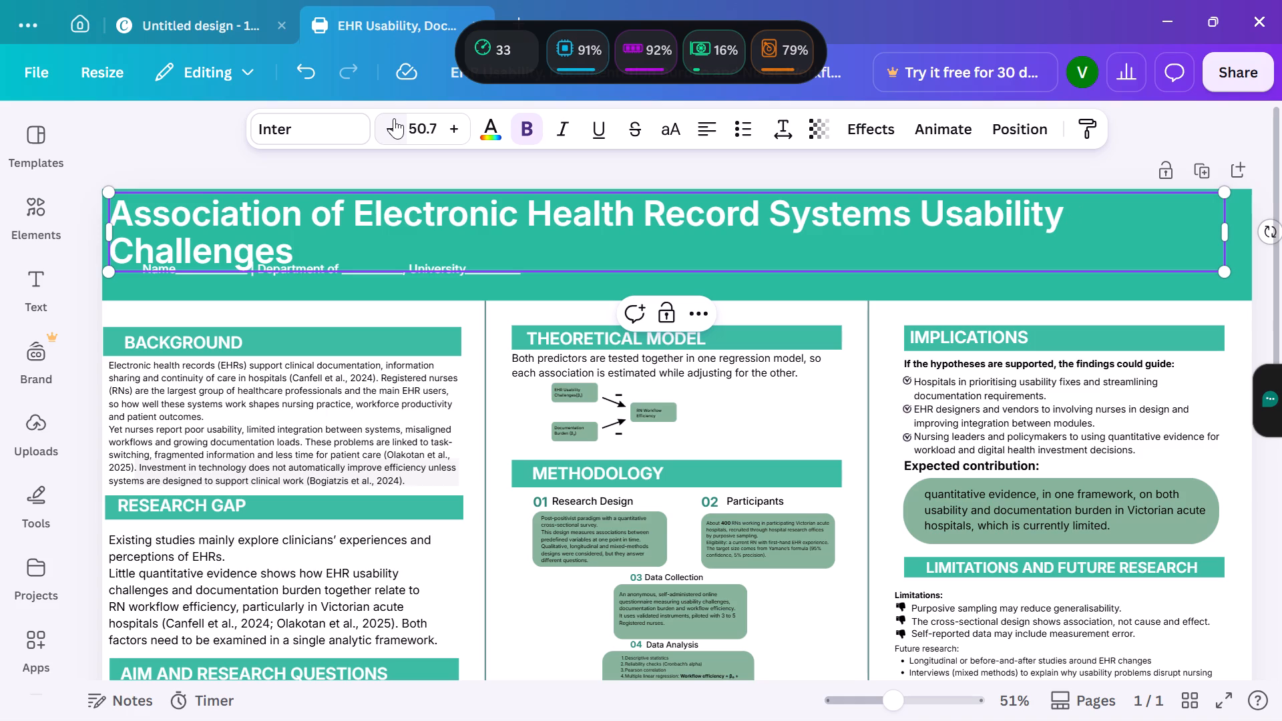
{"action": "left_click", "coordinate": [394, 118]}
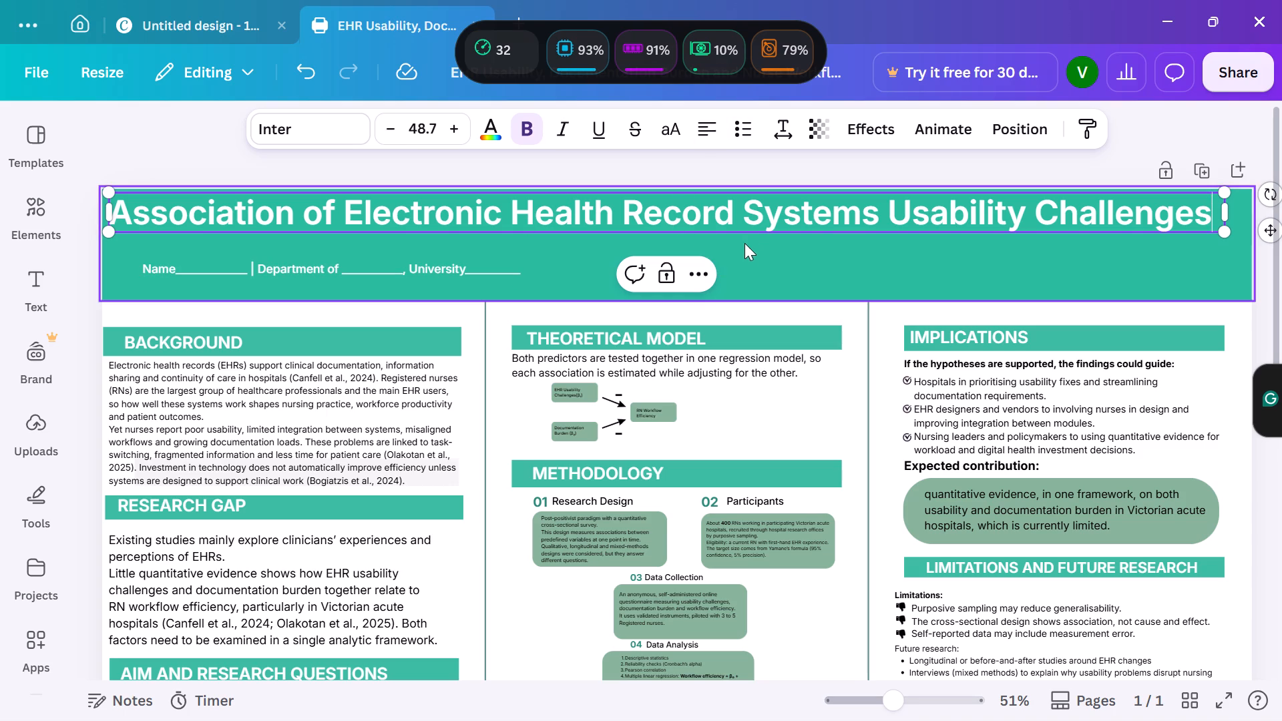
Move the title text slightly down within the green header band, above the author line.
{"action": "left_click_drag", "start_coordinate": [730, 236], "coordinate": [727, 244]}
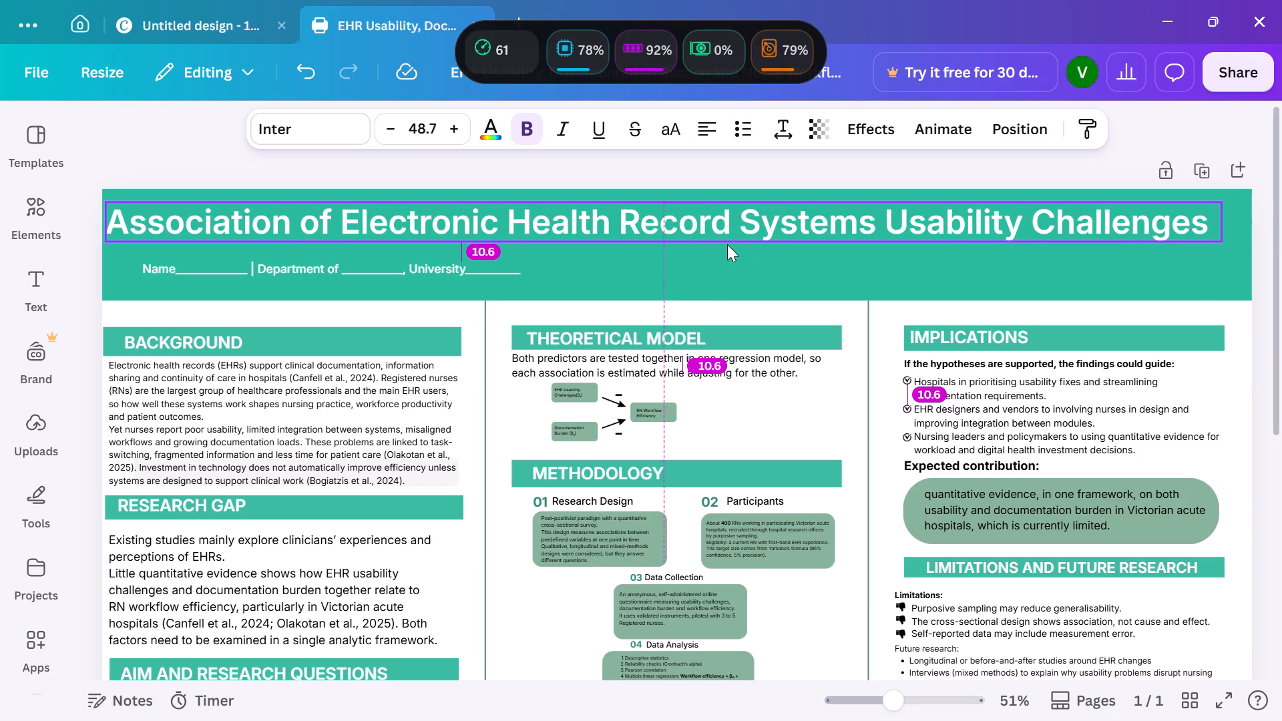
{"action": "left_click_drag", "start_coordinate": [727, 244], "coordinate": [727, 245]}
{"action": "left_click_drag", "start_coordinate": [727, 245], "coordinate": [732, 248]}
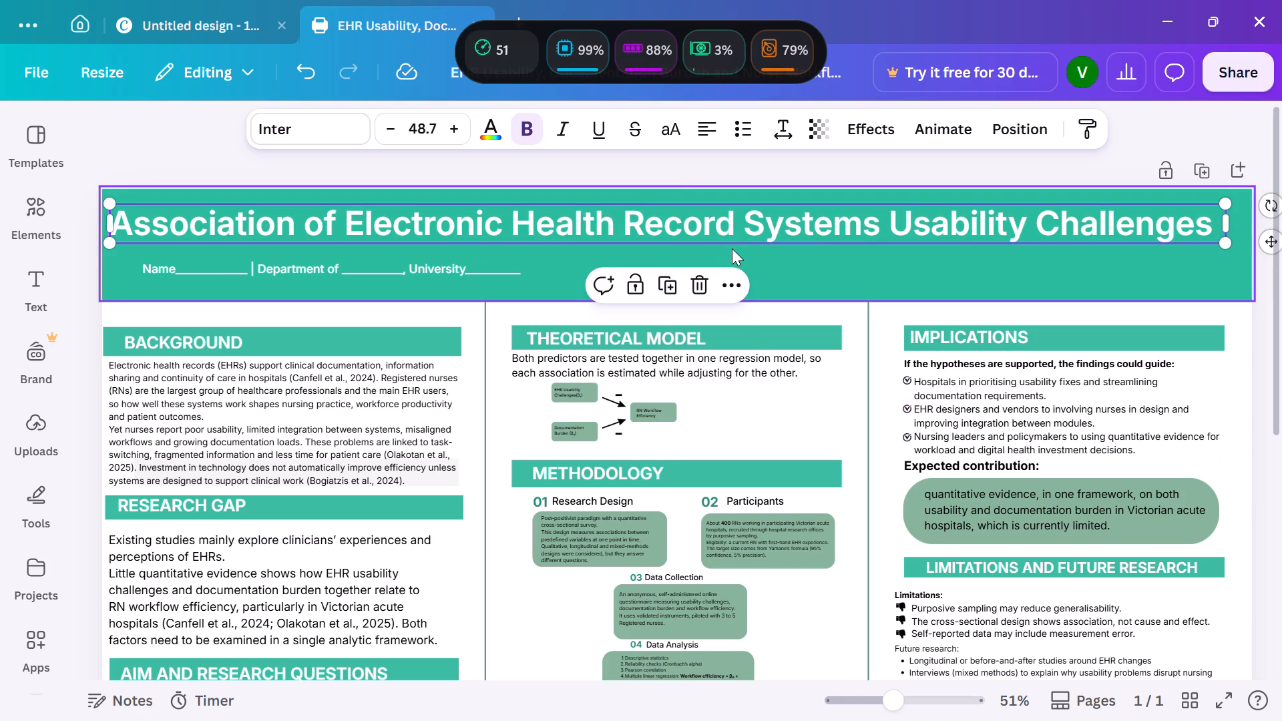
{"action": "left_click", "coordinate": [732, 248]}
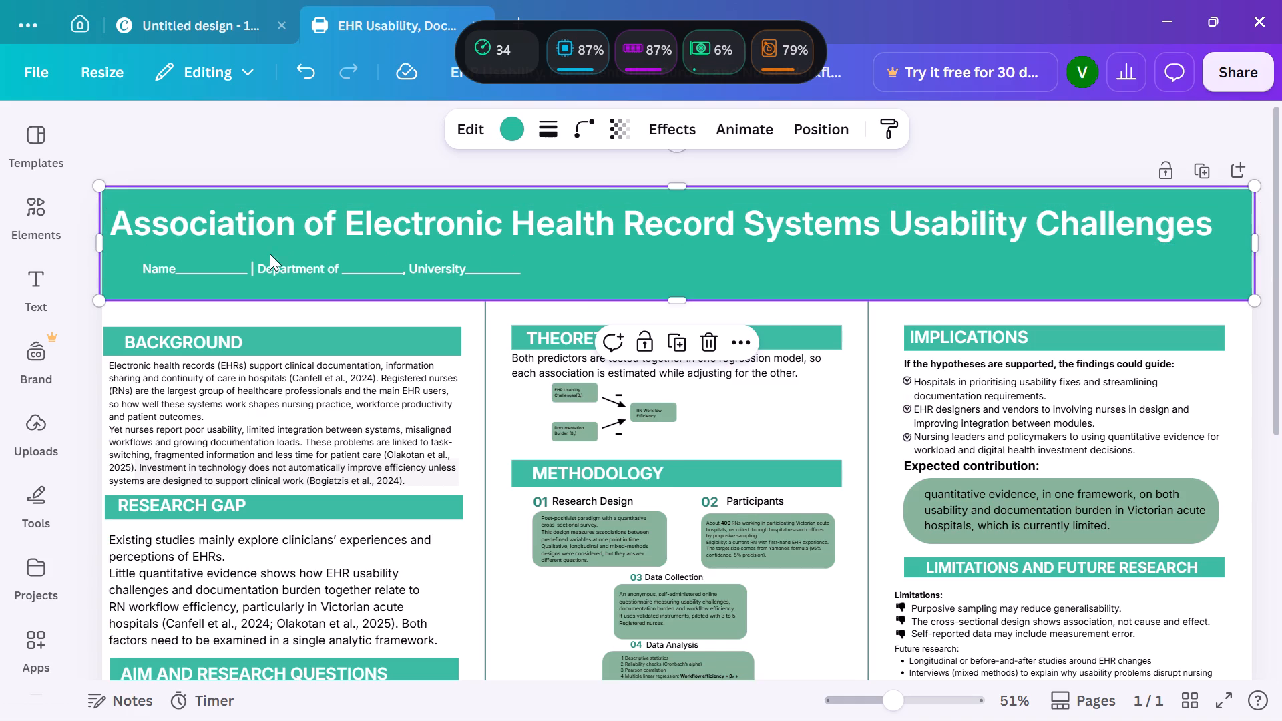
Replace the Name blank in the header's author line with a colon and the author's full name.
{"action": "left_click", "coordinate": [216, 261]}
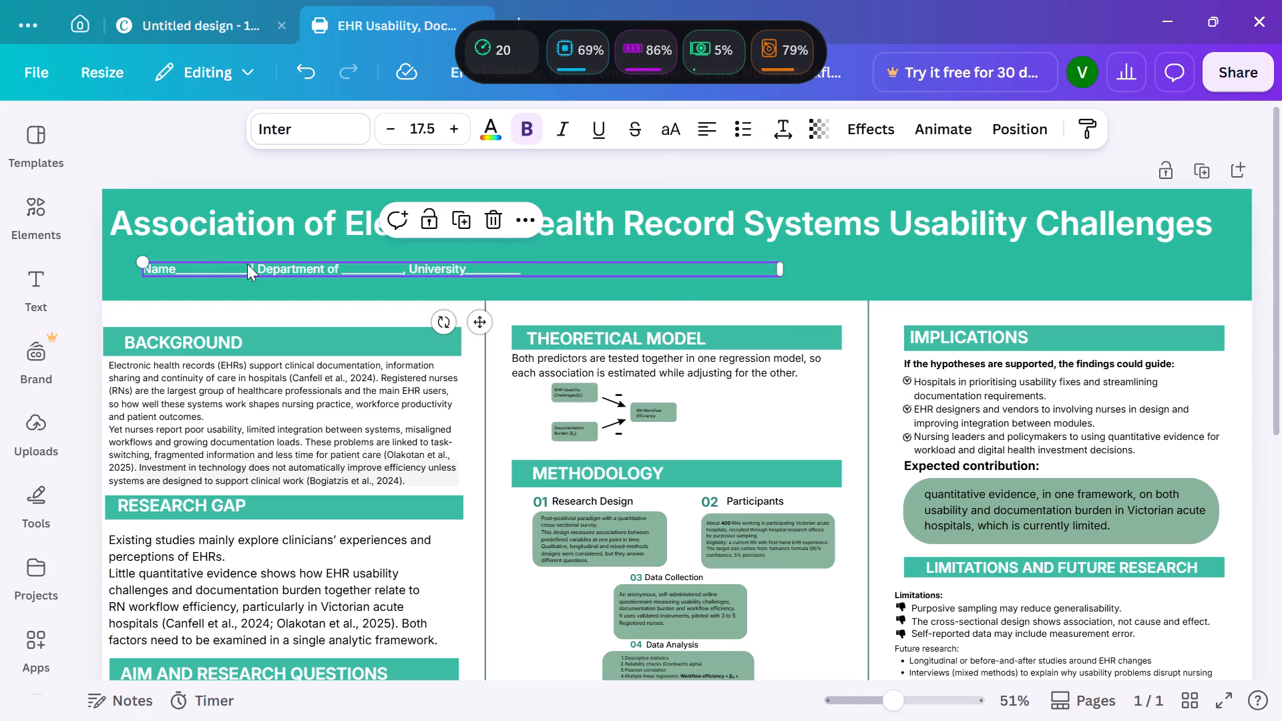
{"action": "left_click", "coordinate": [247, 264]}
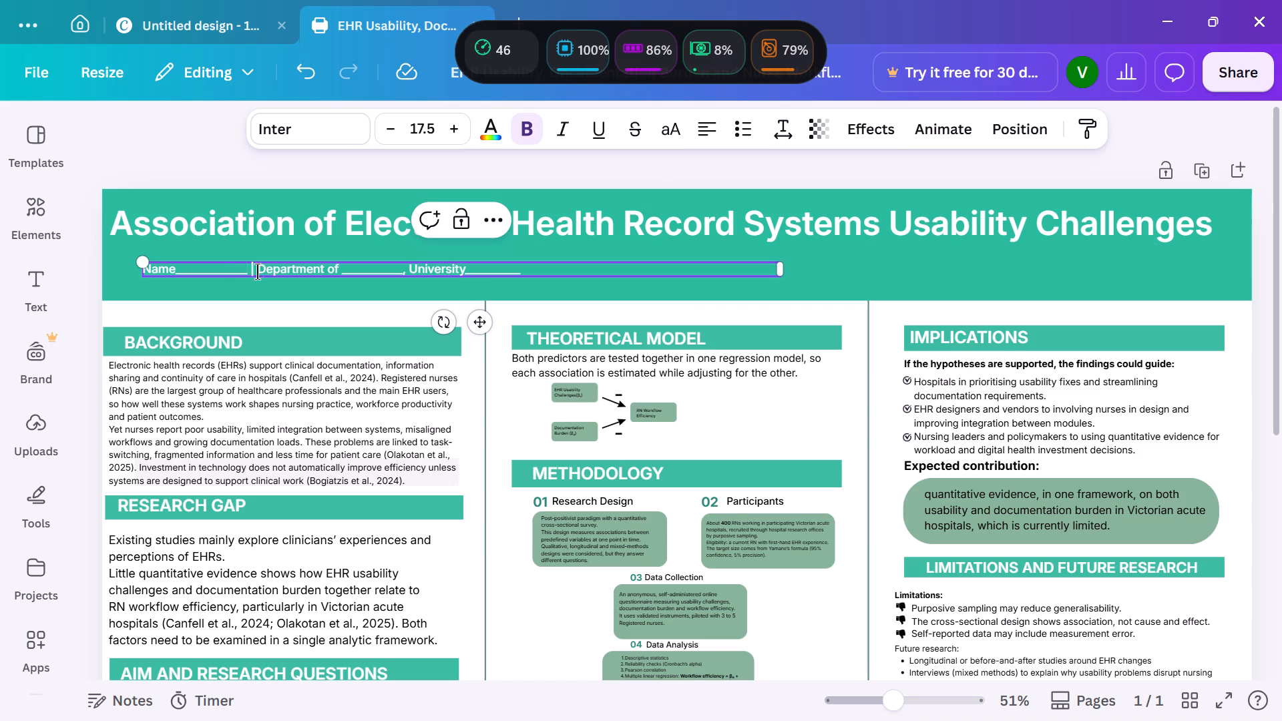
{"action": "key", "text": "BackSpace"}
{"action": "key", "text": "BackSpace"}
{"action": "key", "text": "BackSpace"}
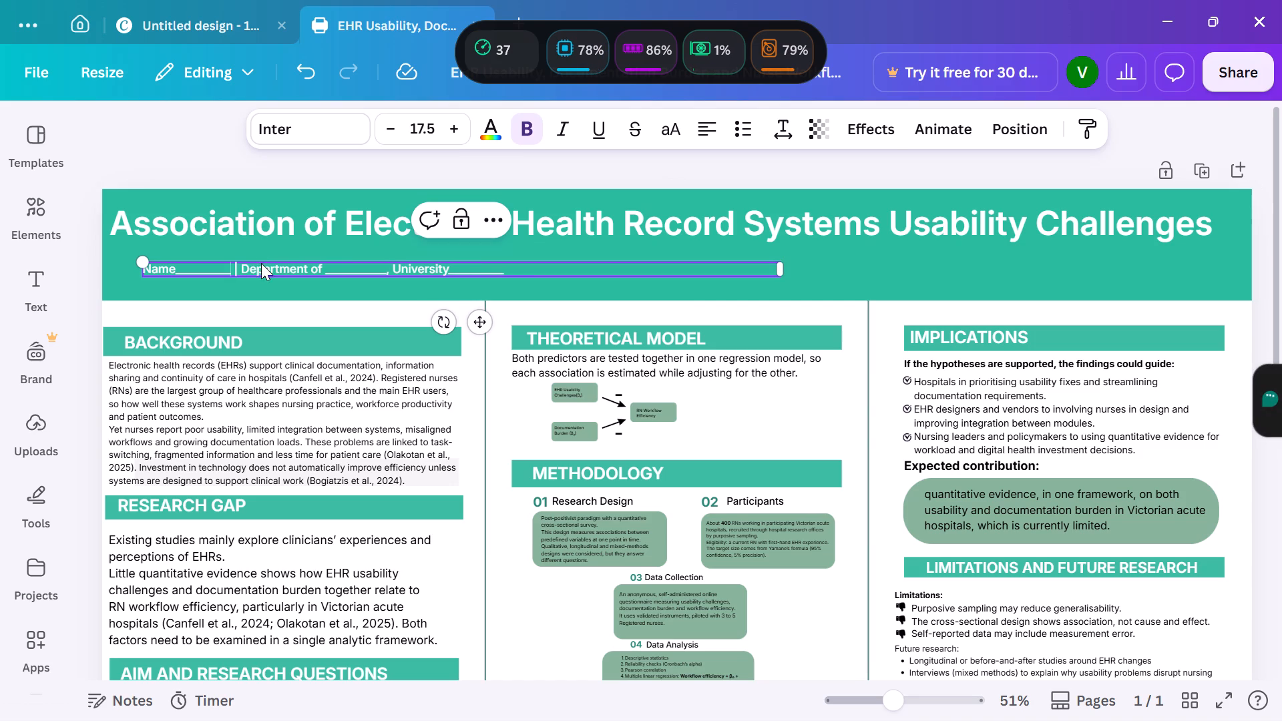
{"action": "key", "text": "BackSpace"}
{"action": "key", "text": "BackSpace"}
{"action": "key", "text": "BackSpace"}
{"action": "key", "text": "BackSpace"}
{"action": "key", "text": "BackSpace"}
{"action": "key", "text": "BackSpace"}
{"action": "key", "text": "BackSpace"}
{"action": "key", "text": "BackSpace"}
{"action": "key", "text": "BackSpace"}
{"action": "key", "text": "BackSpace"}
{"action": "key", "text": "BackSpace"}
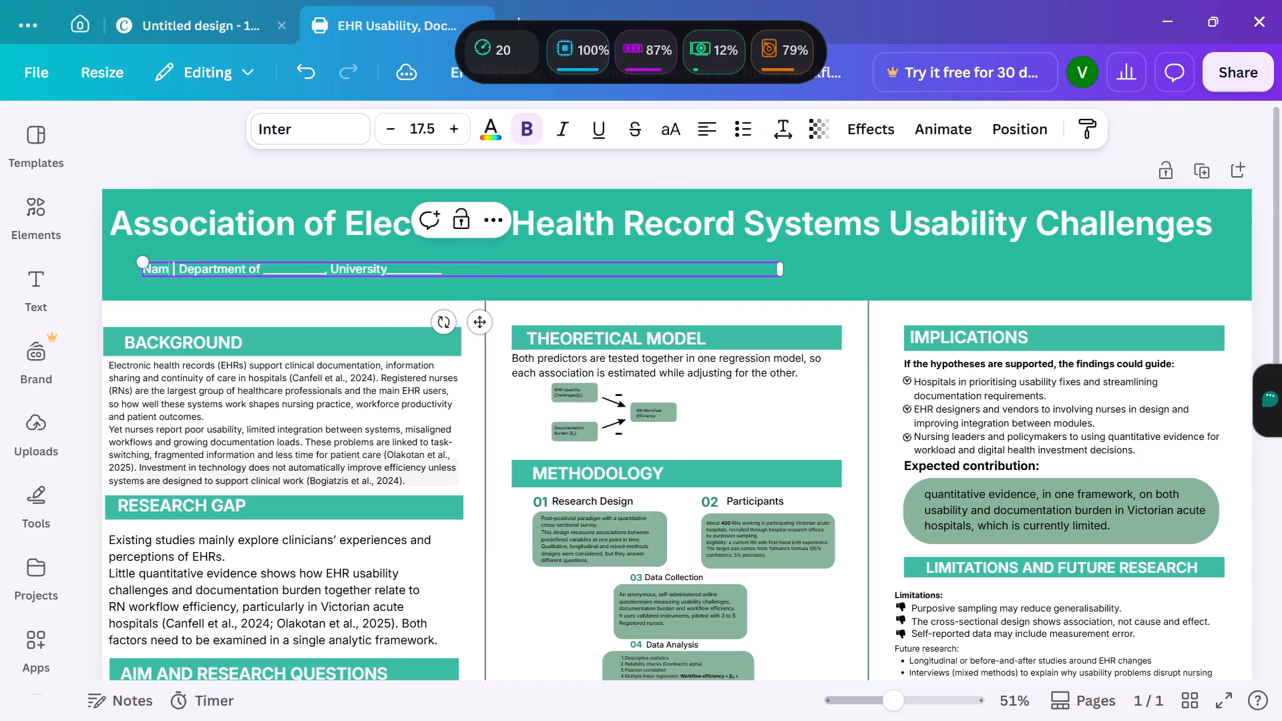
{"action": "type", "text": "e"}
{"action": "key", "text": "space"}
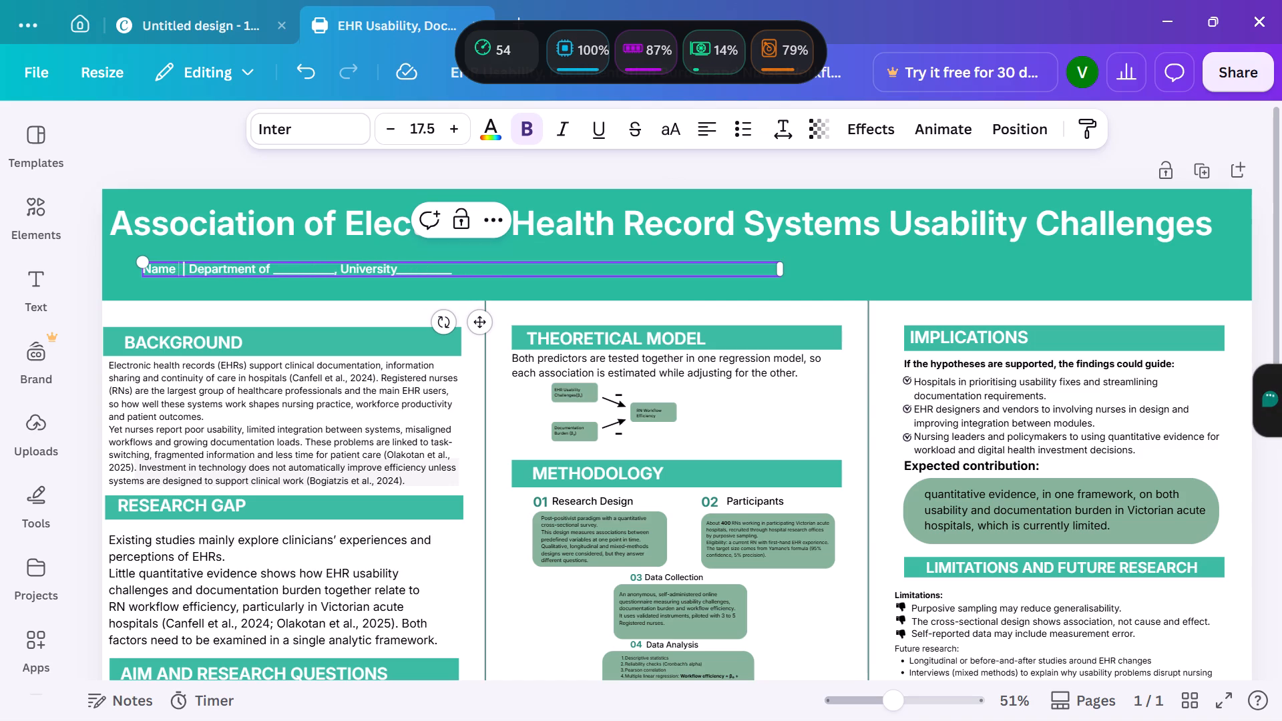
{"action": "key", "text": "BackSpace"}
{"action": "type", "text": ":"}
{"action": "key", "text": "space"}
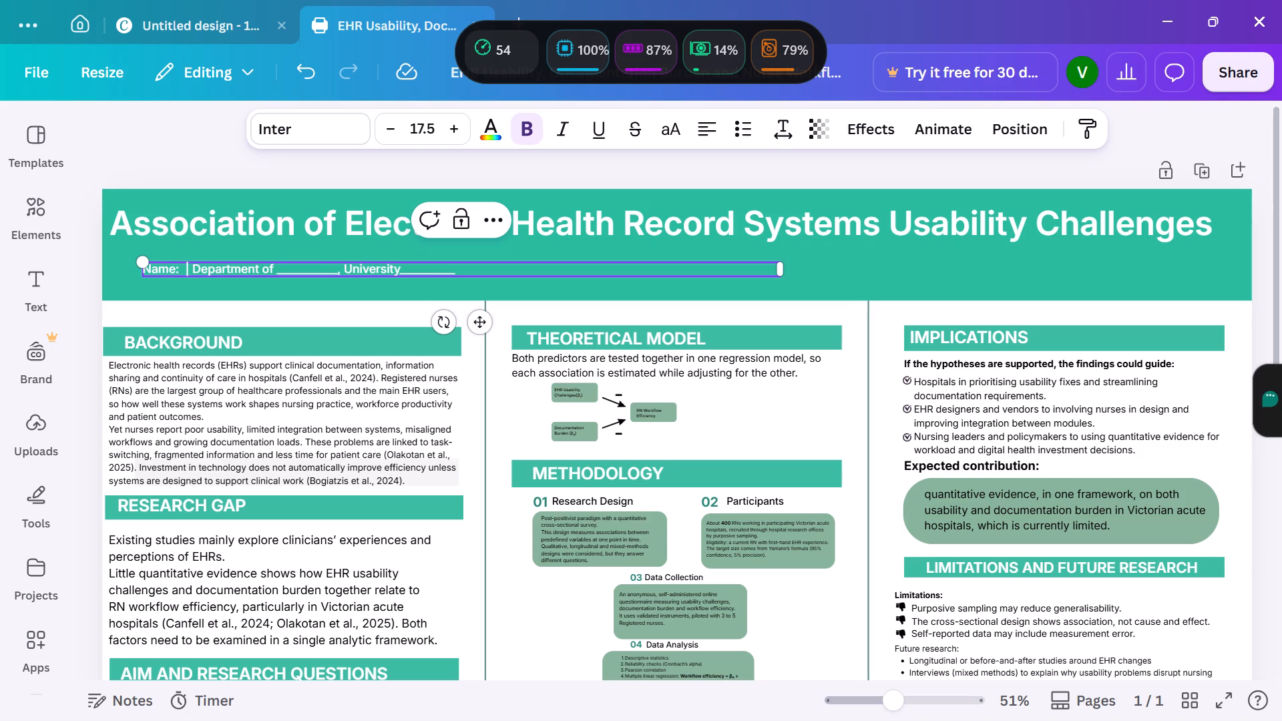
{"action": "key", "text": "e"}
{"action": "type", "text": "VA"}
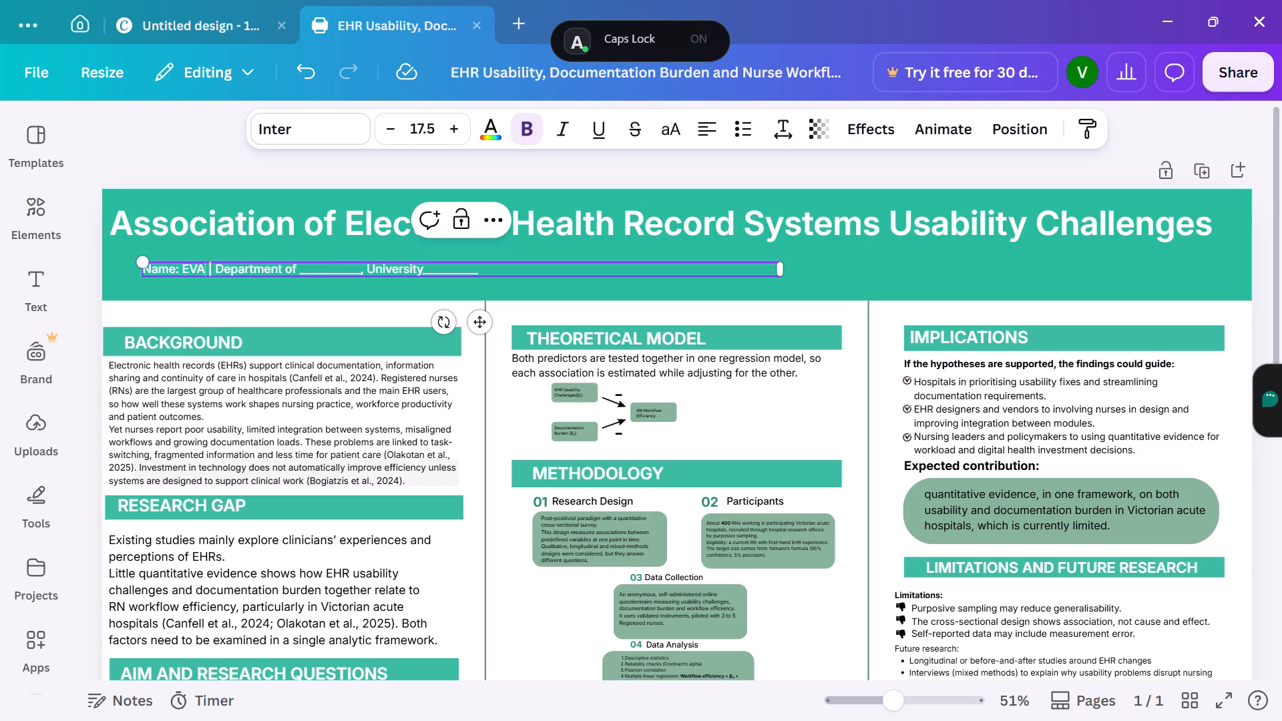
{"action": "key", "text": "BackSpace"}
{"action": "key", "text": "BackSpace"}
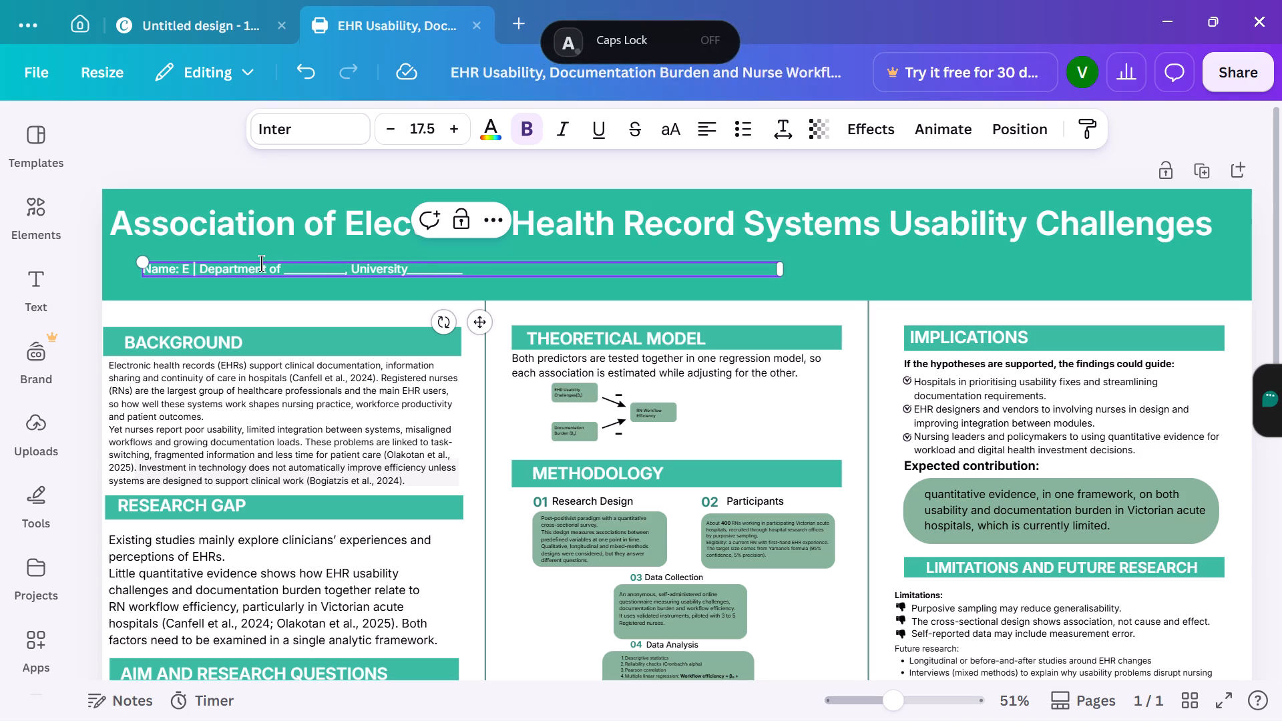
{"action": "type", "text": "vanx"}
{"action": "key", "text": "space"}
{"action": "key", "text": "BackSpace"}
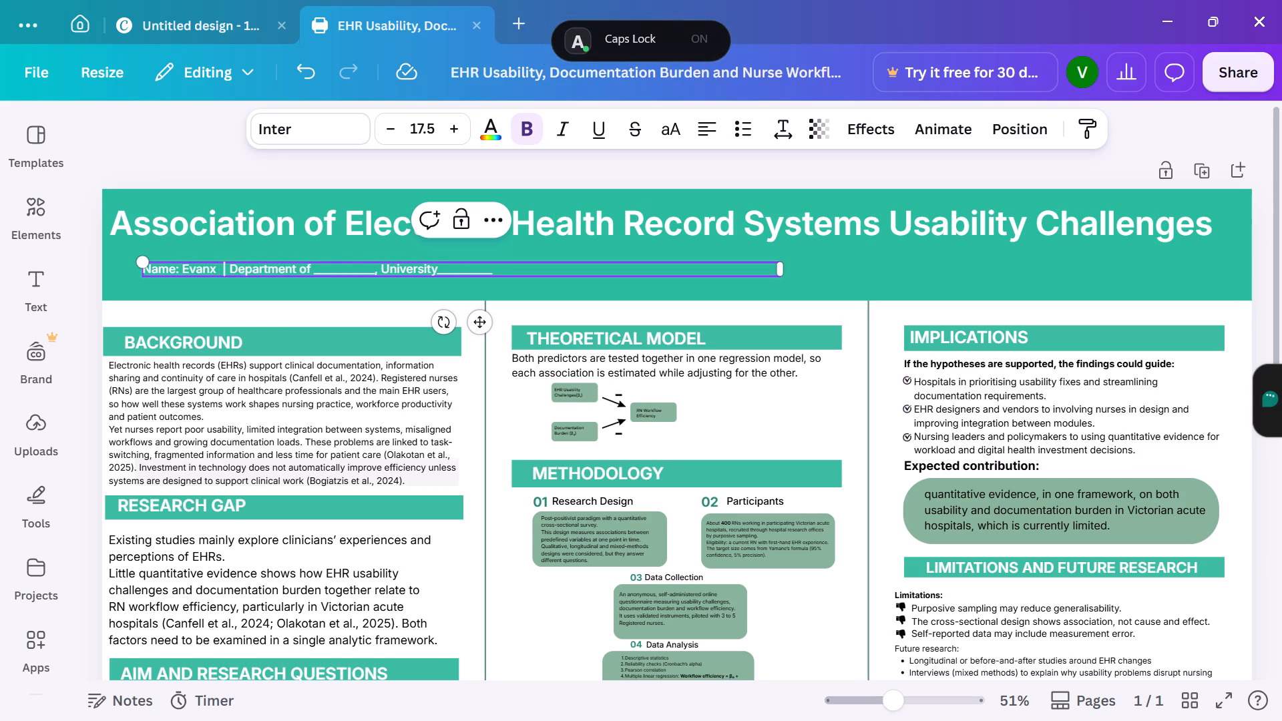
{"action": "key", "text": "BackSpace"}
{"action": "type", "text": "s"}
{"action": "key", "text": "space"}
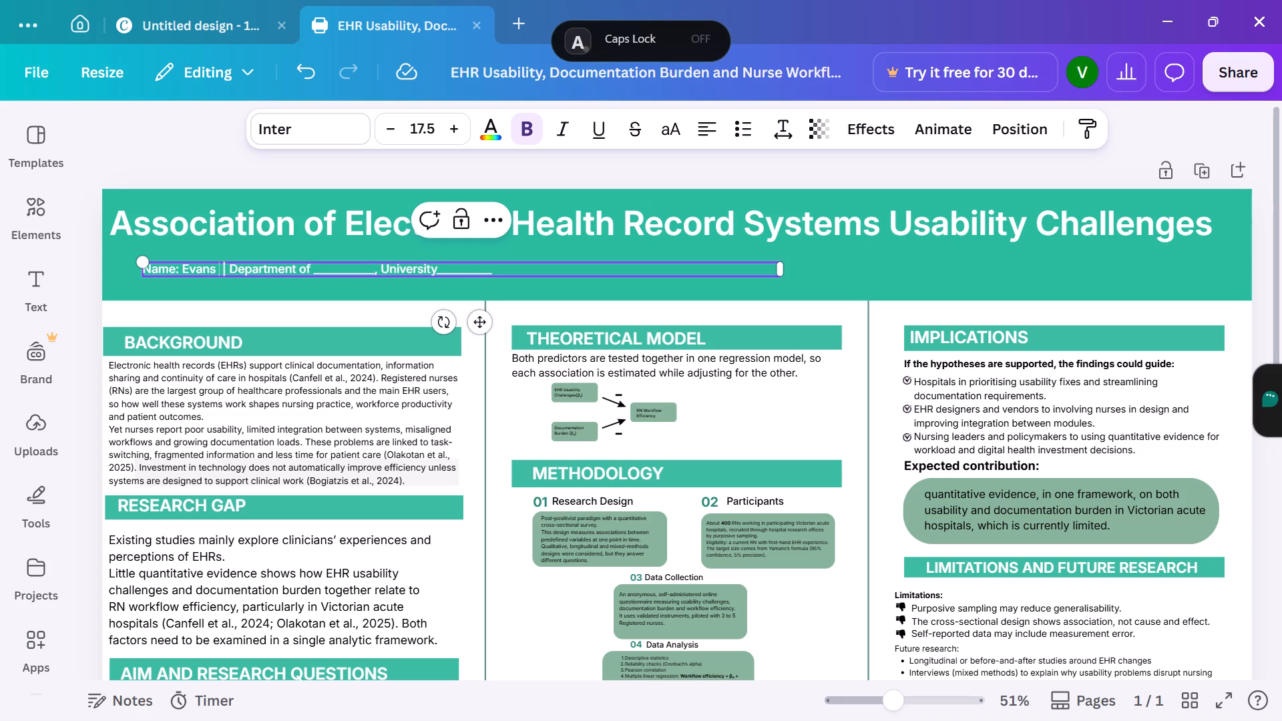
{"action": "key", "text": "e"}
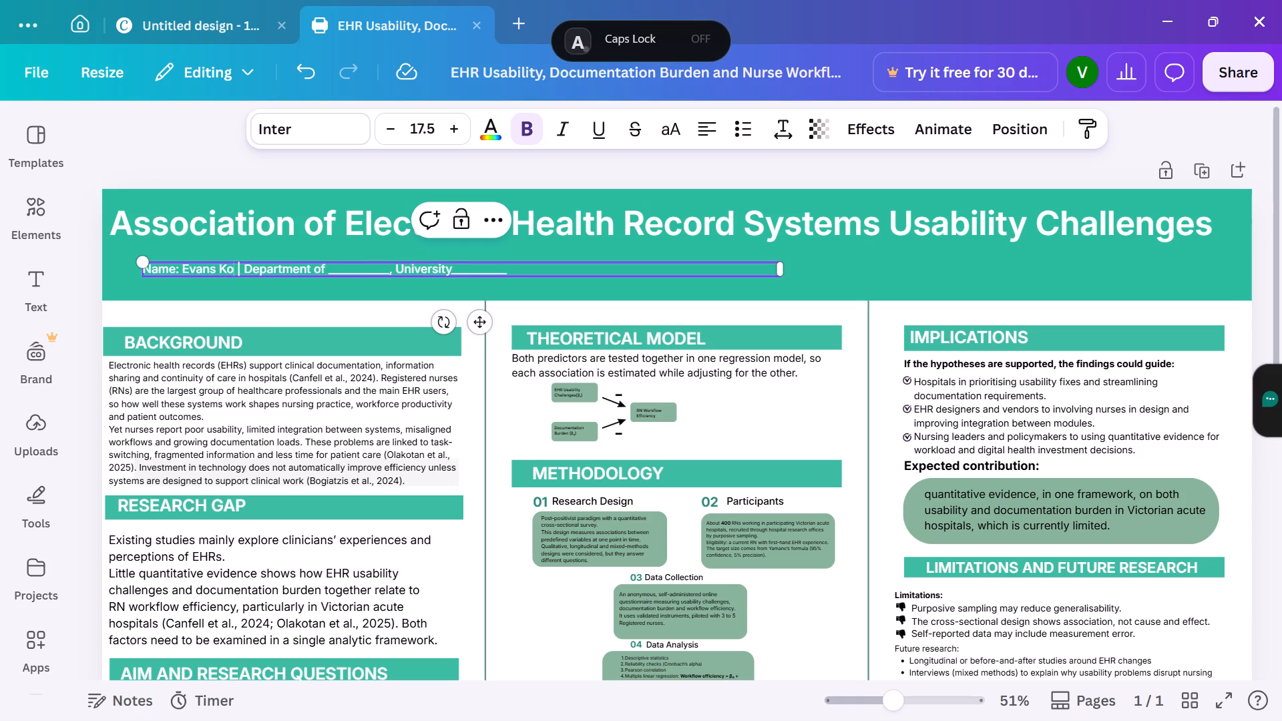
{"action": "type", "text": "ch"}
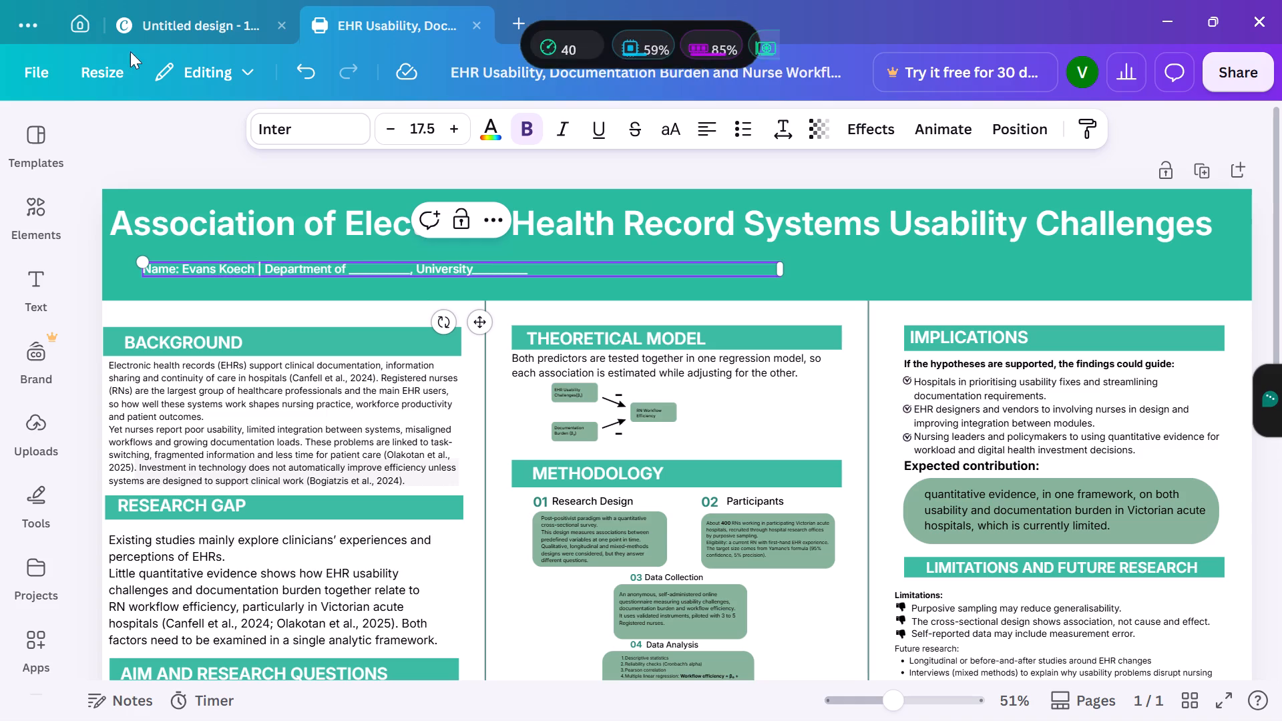
{"action": "left_click", "coordinate": [529, 276]}
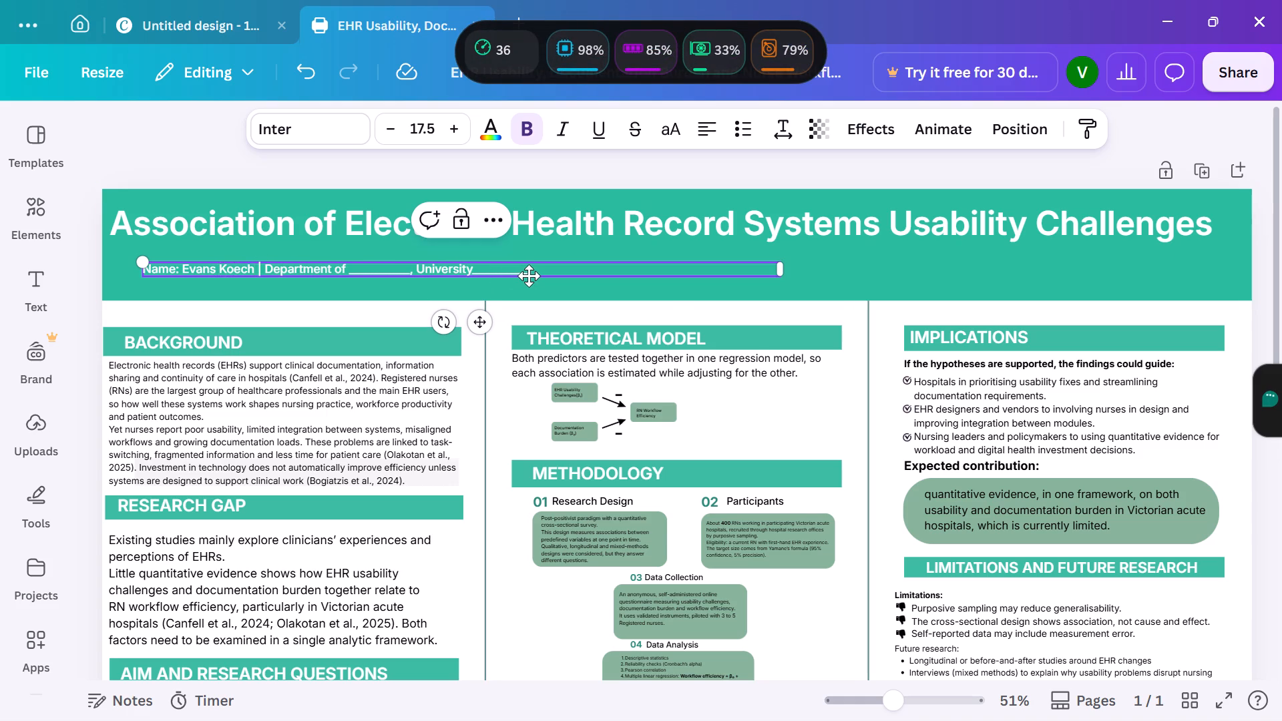
Delete the Department and University placeholders from the header's author line, leaving only the name entry.
{"action": "left_click", "coordinate": [529, 270]}
{"action": "left_click", "coordinate": [529, 268]}
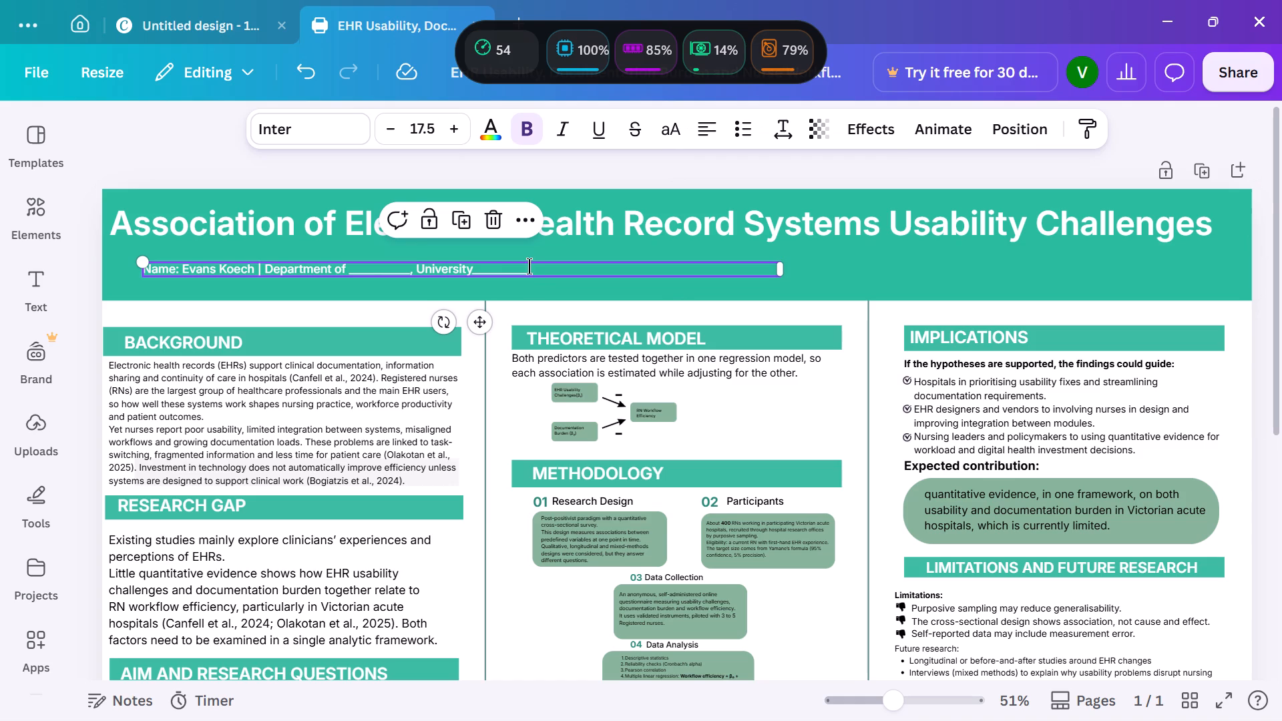
{"action": "key", "text": "BackSpace"}
{"action": "key", "text": "BackSpace"}
{"action": "key", "text": "BackSpace"}
{"action": "key", "text": "BackSpace"}
{"action": "key", "text": "BackSpace"}
{"action": "key", "text": "BackSpace"}
{"action": "key", "text": "BackSpace"}
{"action": "key", "text": "BackSpace"}
{"action": "key", "text": "BackSpace"}
{"action": "key", "text": "BackSpace"}
{"action": "key", "text": "BackSpace"}
{"action": "key", "text": "BackSpace"}
{"action": "key", "text": "BackSpace"}
{"action": "key", "text": "BackSpace"}
{"action": "key", "text": "BackSpace"}
{"action": "key", "text": "BackSpace"}
{"action": "key", "text": "BackSpace"}
{"action": "key", "text": "BackSpace"}
{"action": "key", "text": "BackSpace"}
{"action": "key", "text": "BackSpace"}
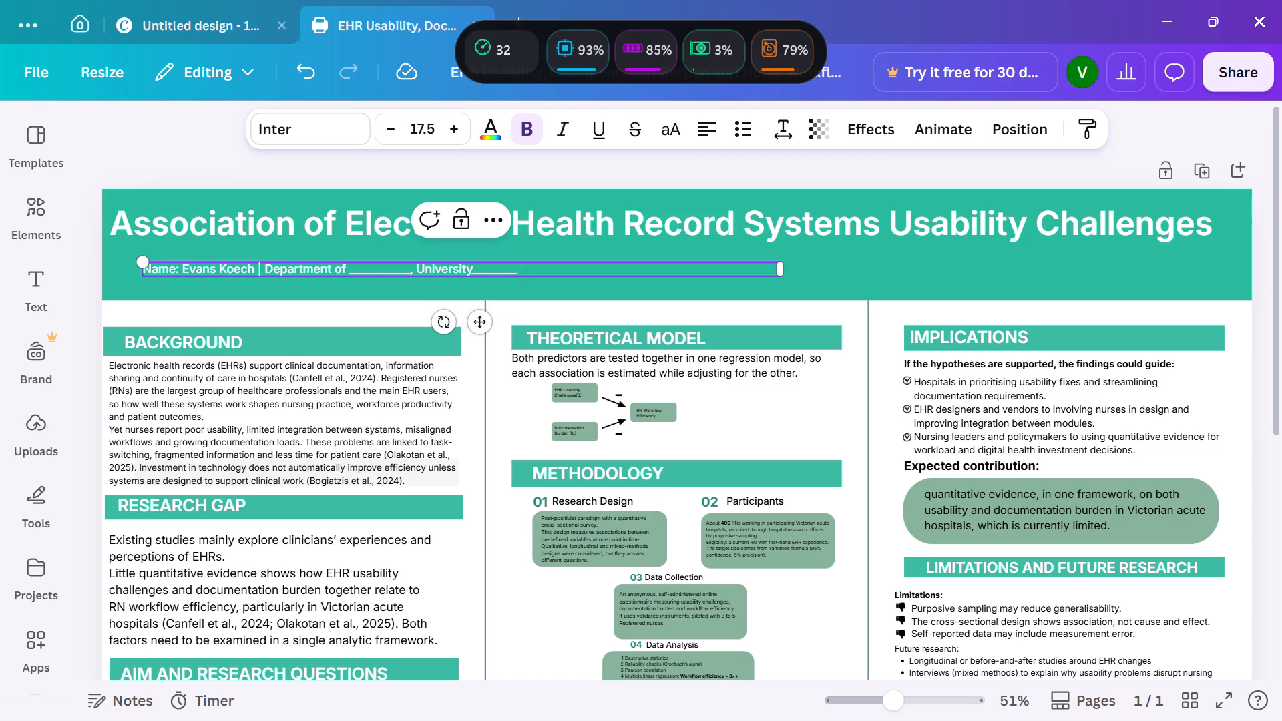
{"action": "key", "text": "BackSpace"}
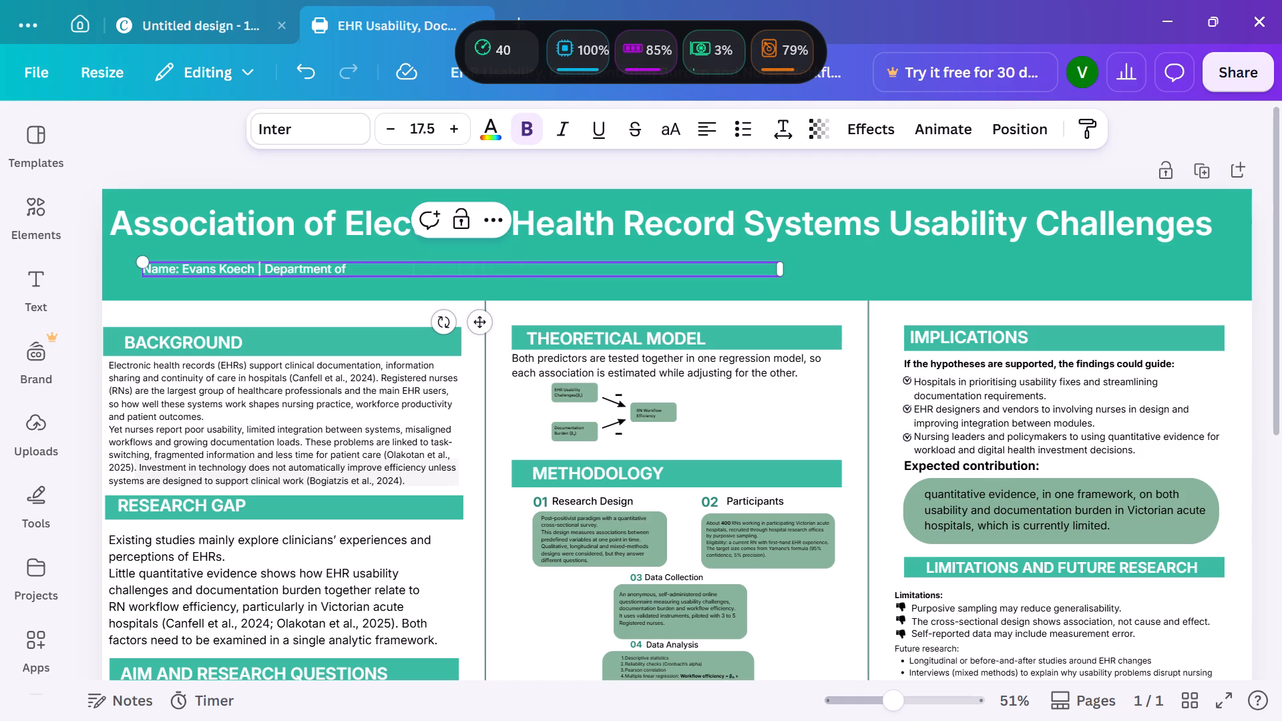
{"action": "key", "text": "BackSpace"}
{"action": "key", "text": "BackSpace"}
{"action": "key", "text": "BackSpace"}
{"action": "key", "text": "BackSpace"}
{"action": "key", "text": "BackSpace"}
{"action": "key", "text": "BackSpace"}
{"action": "key", "text": "BackSpace"}
{"action": "key", "text": "BackSpace"}
{"action": "key", "text": "BackSpace"}
{"action": "key", "text": "BackSpace"}
{"action": "key", "text": "BackSpace"}
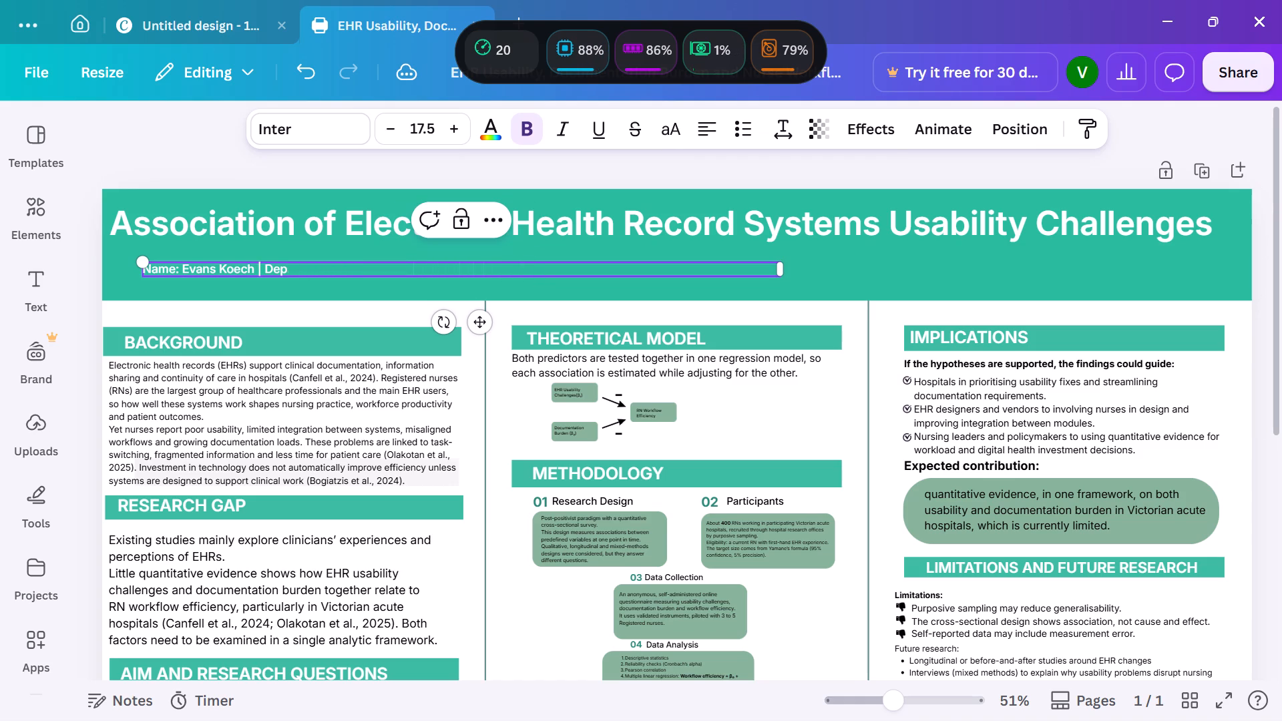
{"action": "key", "text": "BackSpace"}
{"action": "key", "text": "BackSpace"}
{"action": "key", "text": "BackSpace"}
{"action": "key", "text": "BackSpace"}
{"action": "key", "text": "BackSpace"}
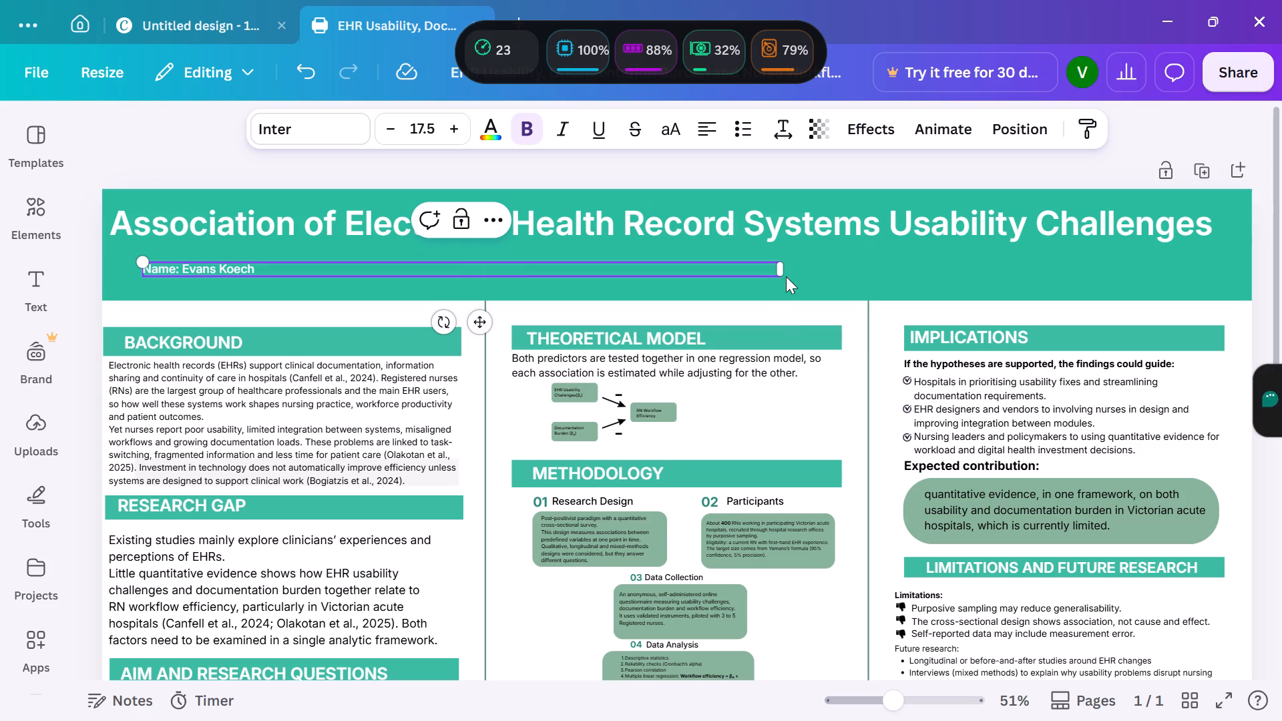
Narrow the author line's text box to about 63 wide so it fits closely around the name.
{"action": "left_click_drag", "start_coordinate": [783, 274], "coordinate": [604, 271]}
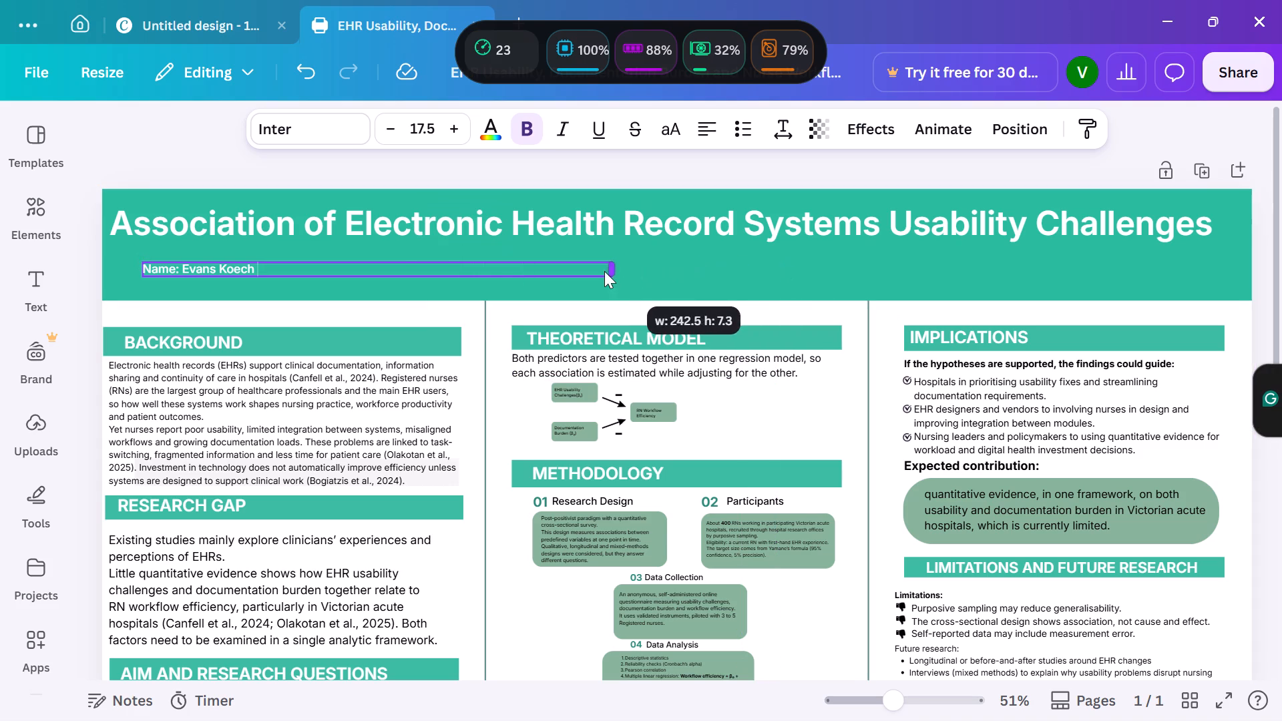
{"action": "left_click_drag", "start_coordinate": [604, 271], "coordinate": [302, 267]}
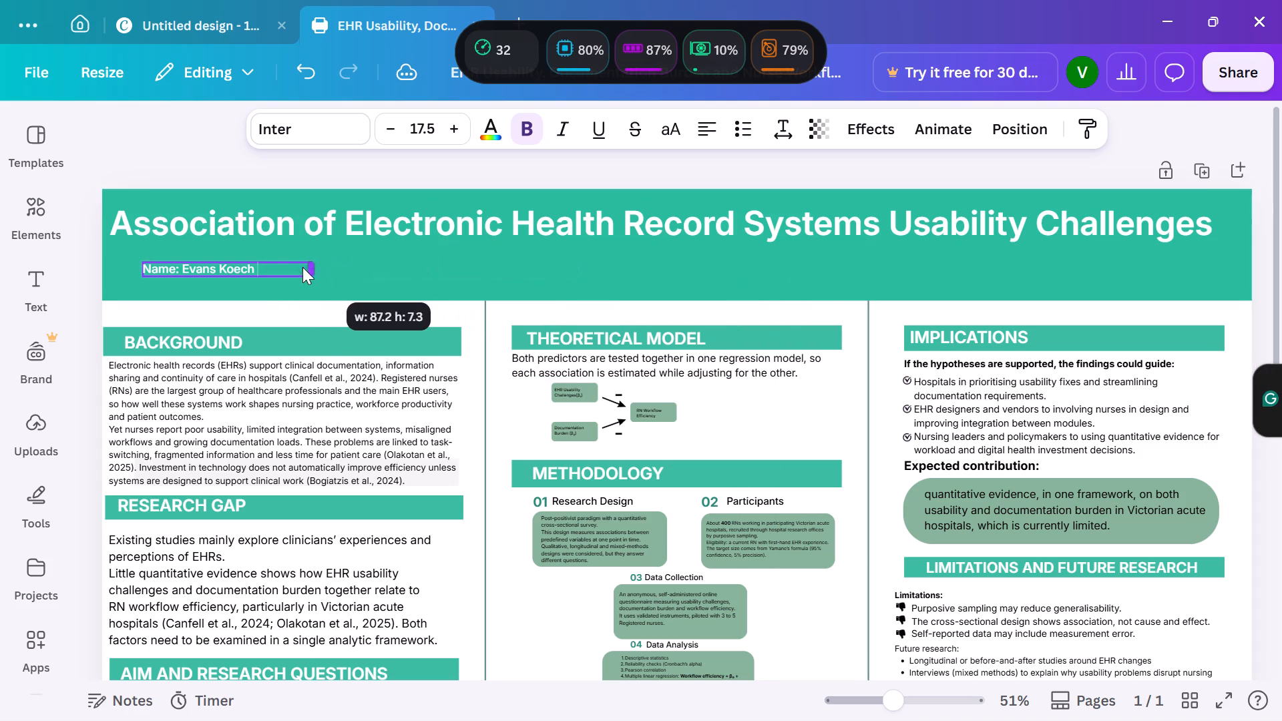
{"action": "left_click_drag", "start_coordinate": [302, 267], "coordinate": [271, 265]}
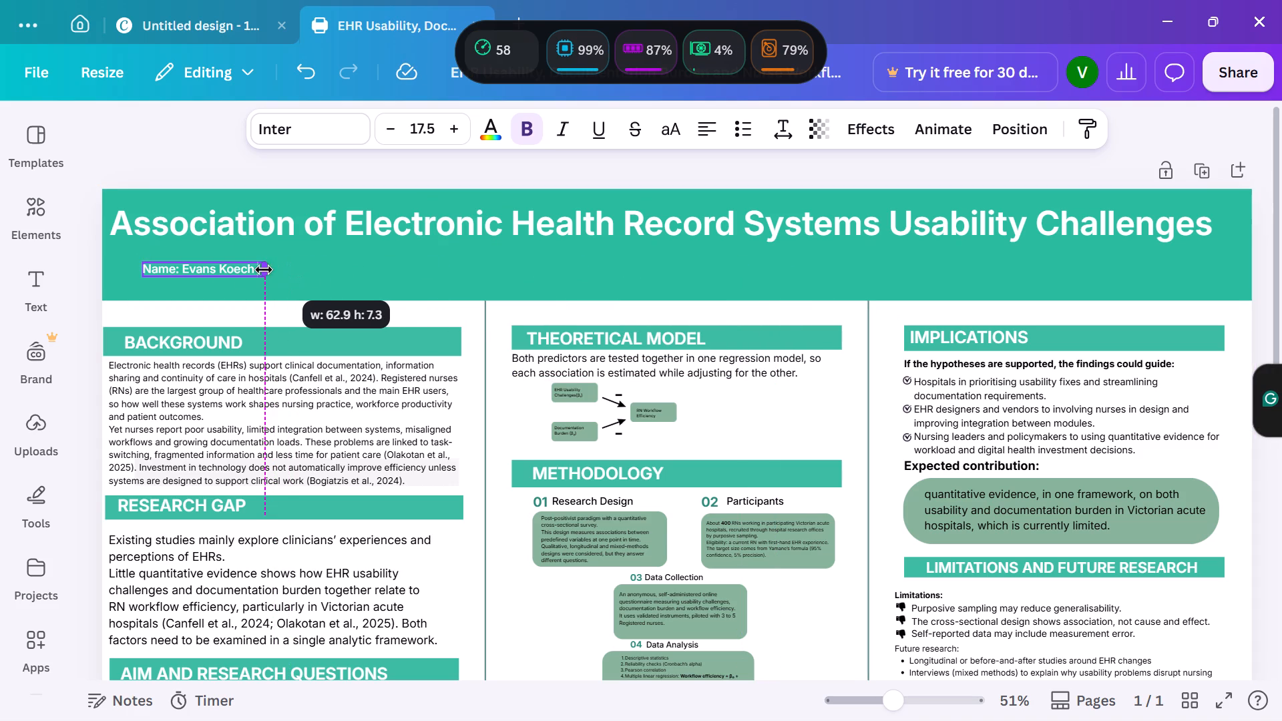
Move the author name text to the middle of the green header band, beneath the main title.
{"action": "left_click_drag", "start_coordinate": [217, 318], "coordinate": [268, 312]}
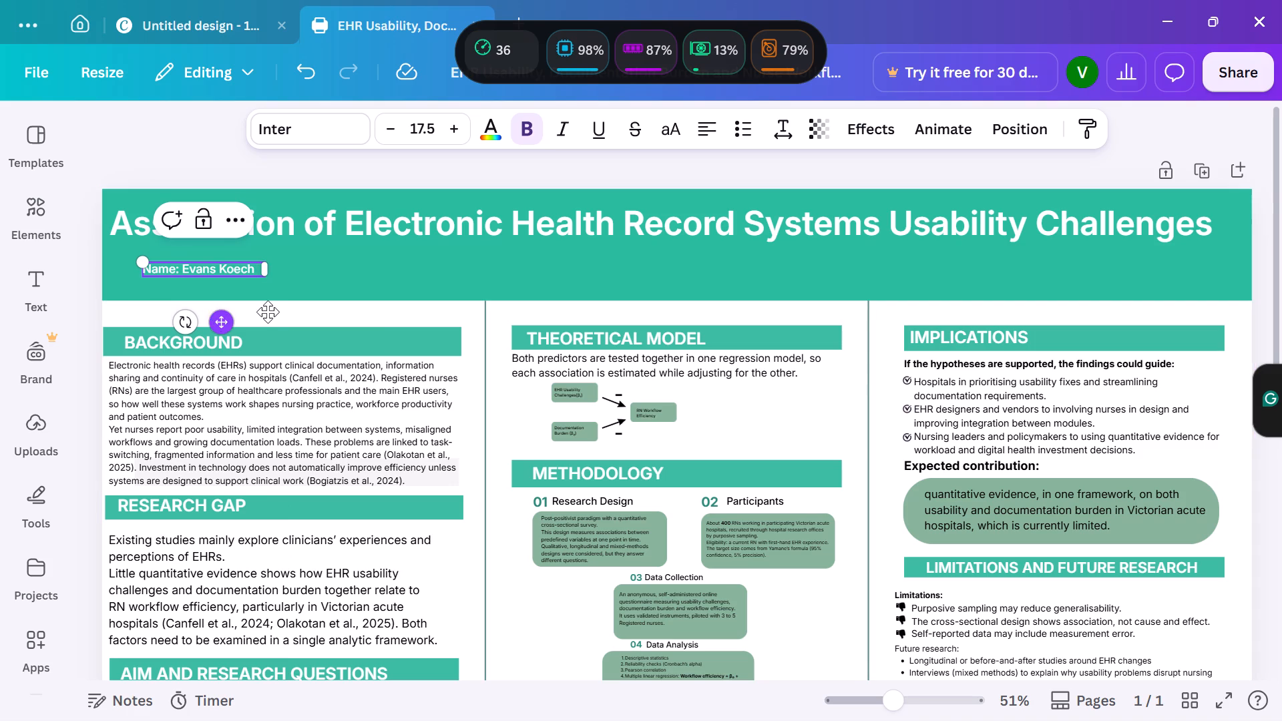
{"action": "left_click_drag", "start_coordinate": [268, 312], "coordinate": [532, 319]}
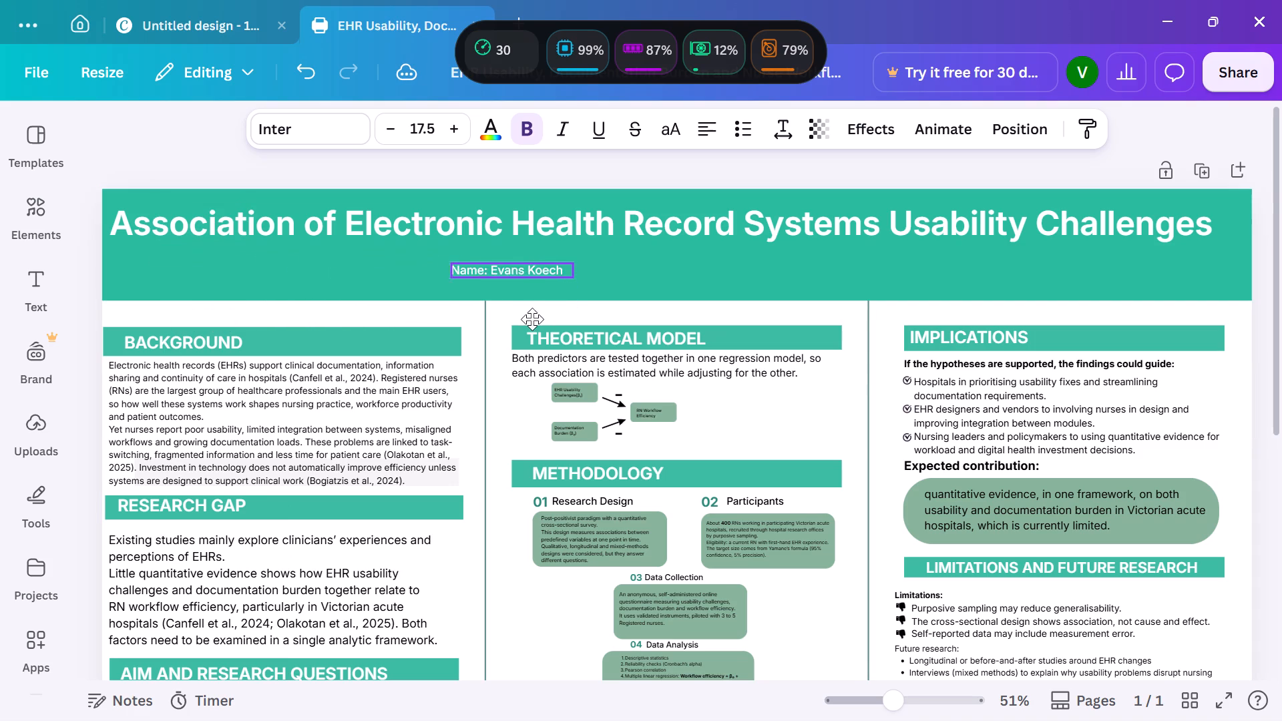
{"action": "left_click_drag", "start_coordinate": [532, 319], "coordinate": [646, 317]}
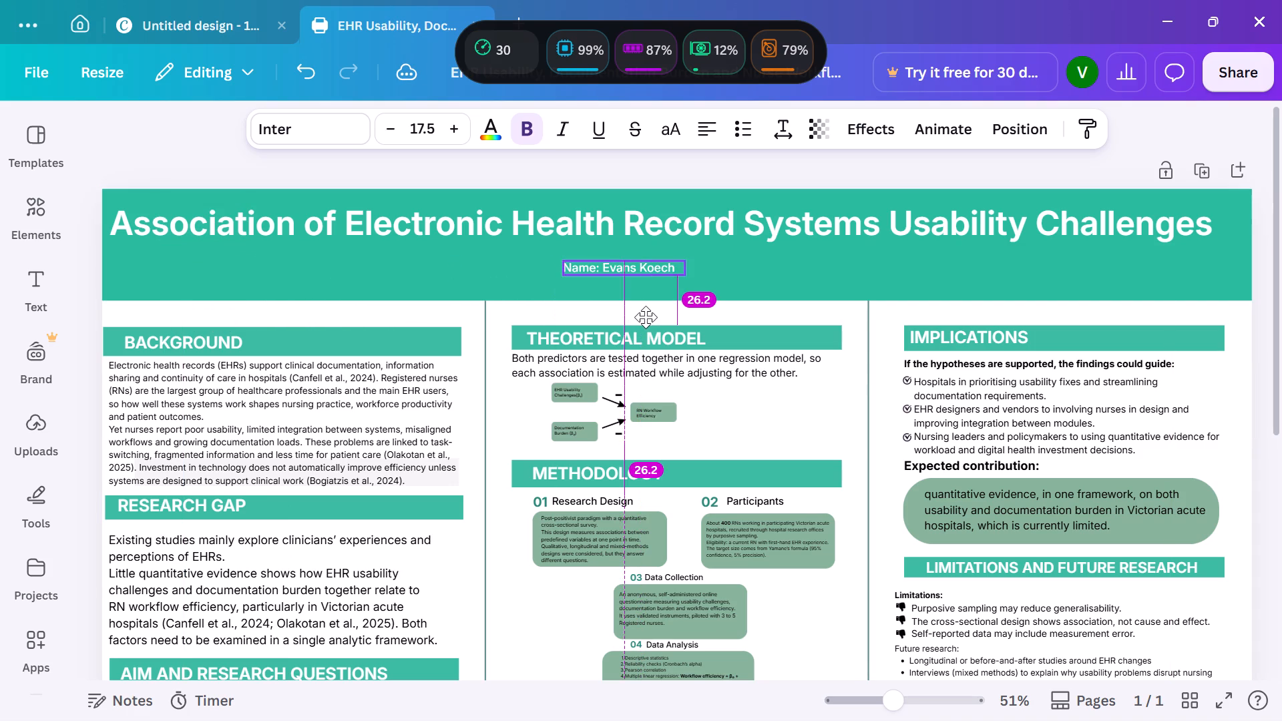
{"action": "left_click_drag", "start_coordinate": [646, 317], "coordinate": [654, 320]}
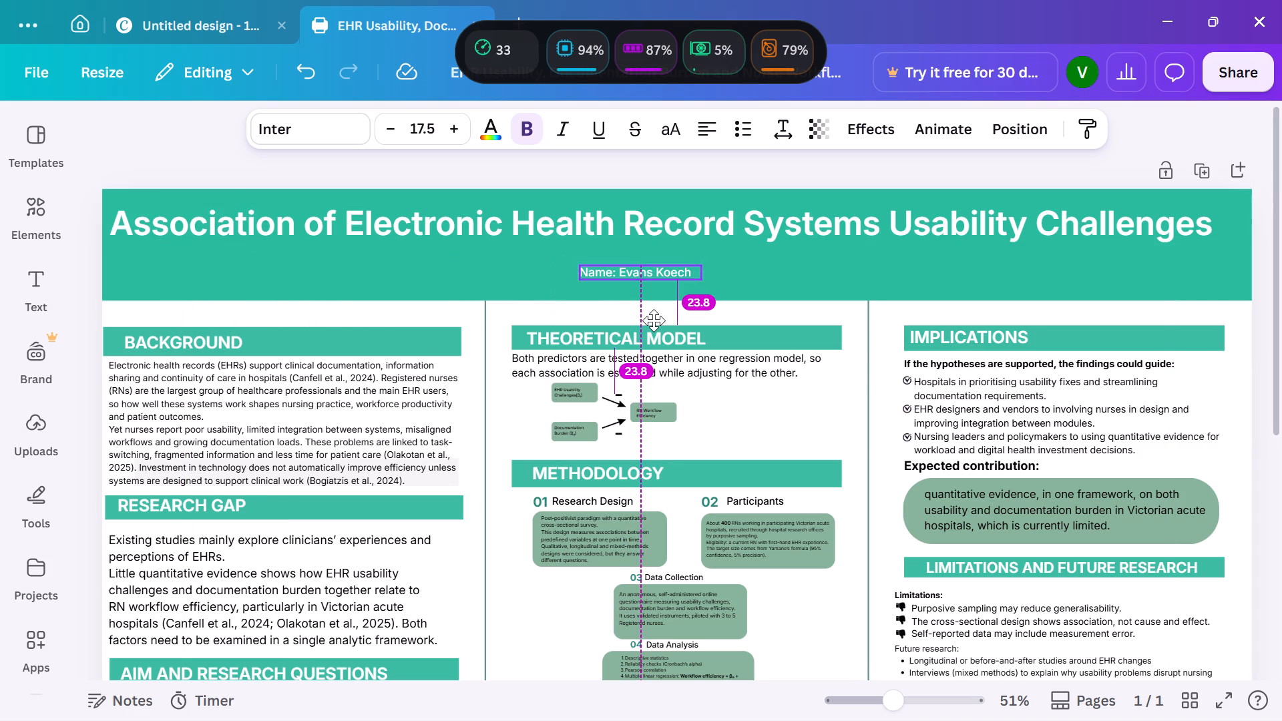
{"action": "left_click_drag", "start_coordinate": [654, 320], "coordinate": [654, 321]}
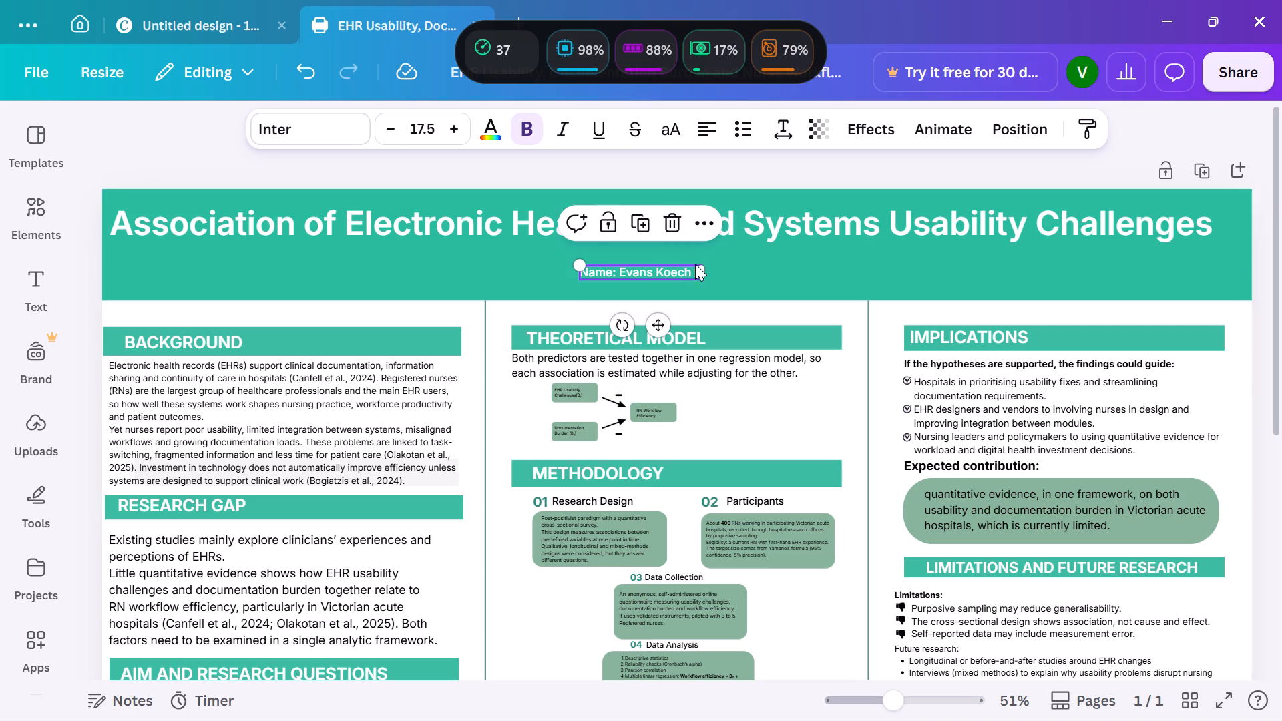
Set the author name's font size to 22.5 and widen its text box so the name fits on one line.
{"action": "left_click", "coordinate": [387, 135]}
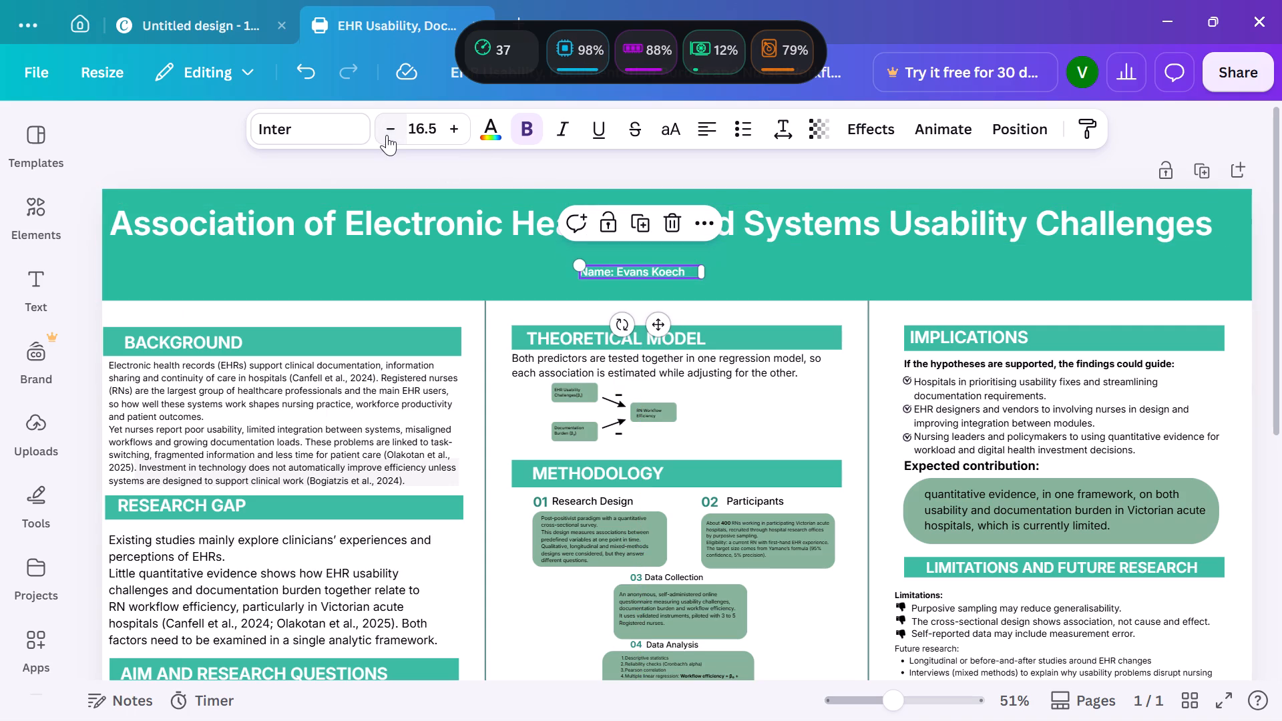
{"action": "left_click", "coordinate": [387, 135]}
{"action": "triple_click", "coordinate": [449, 134]}
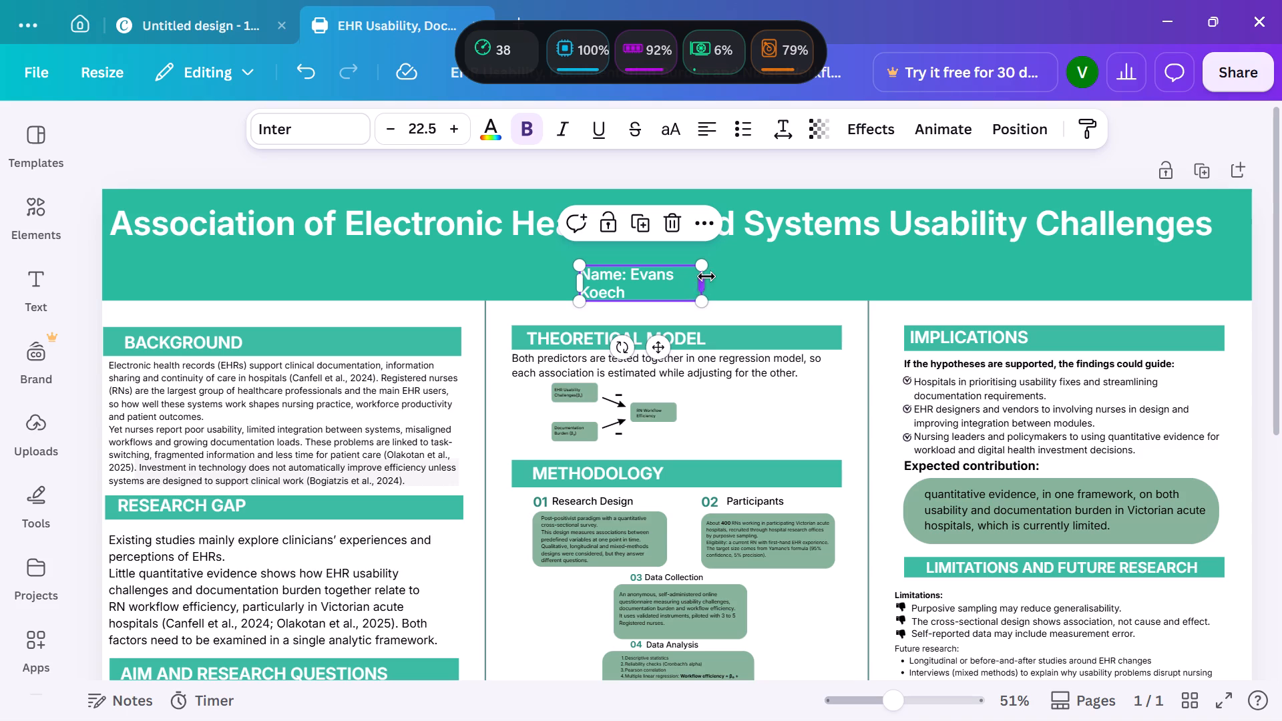
{"action": "left_click_drag", "start_coordinate": [705, 282], "coordinate": [710, 282]}
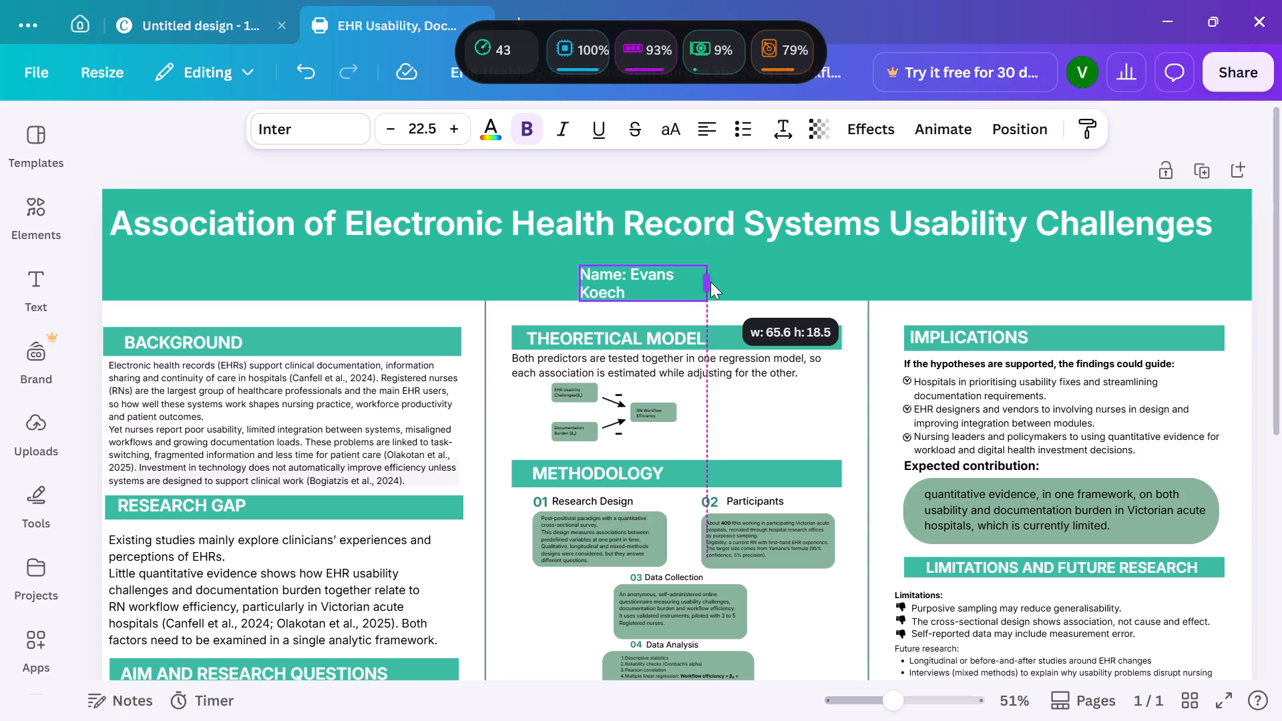
{"action": "left_click_drag", "start_coordinate": [710, 282], "coordinate": [731, 280]}
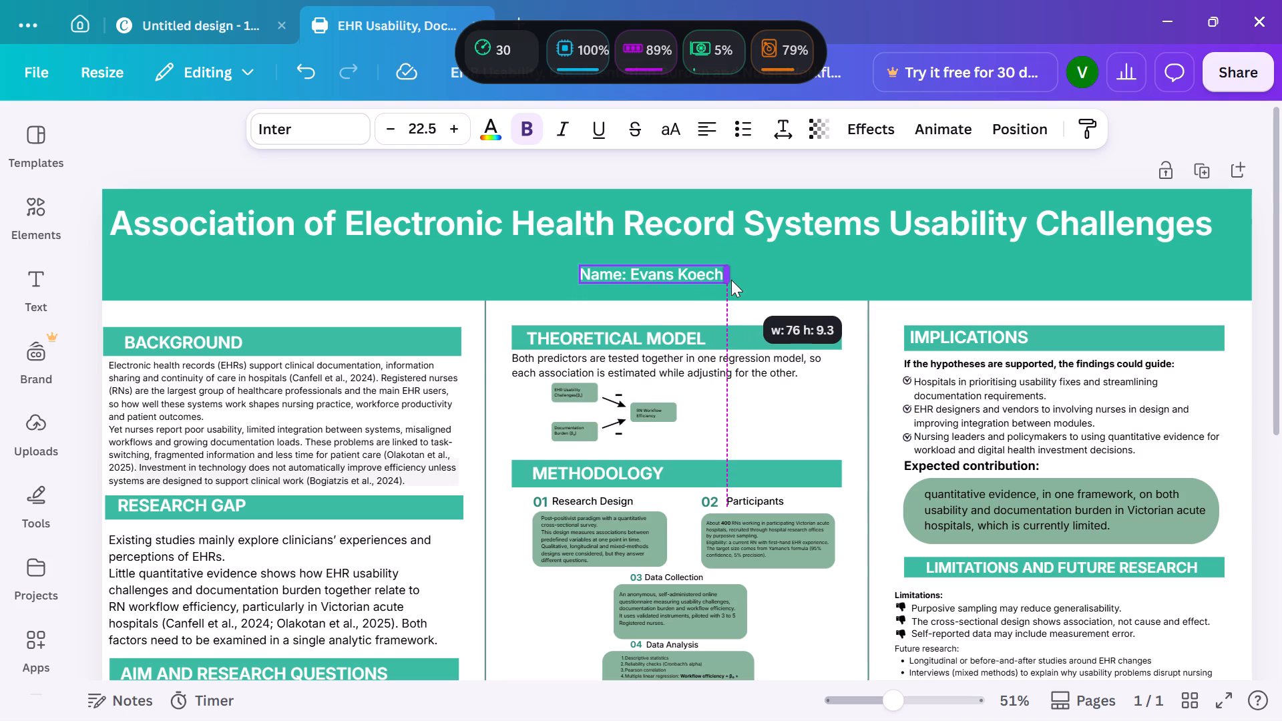
{"action": "left_click_drag", "start_coordinate": [731, 280], "coordinate": [757, 276]}
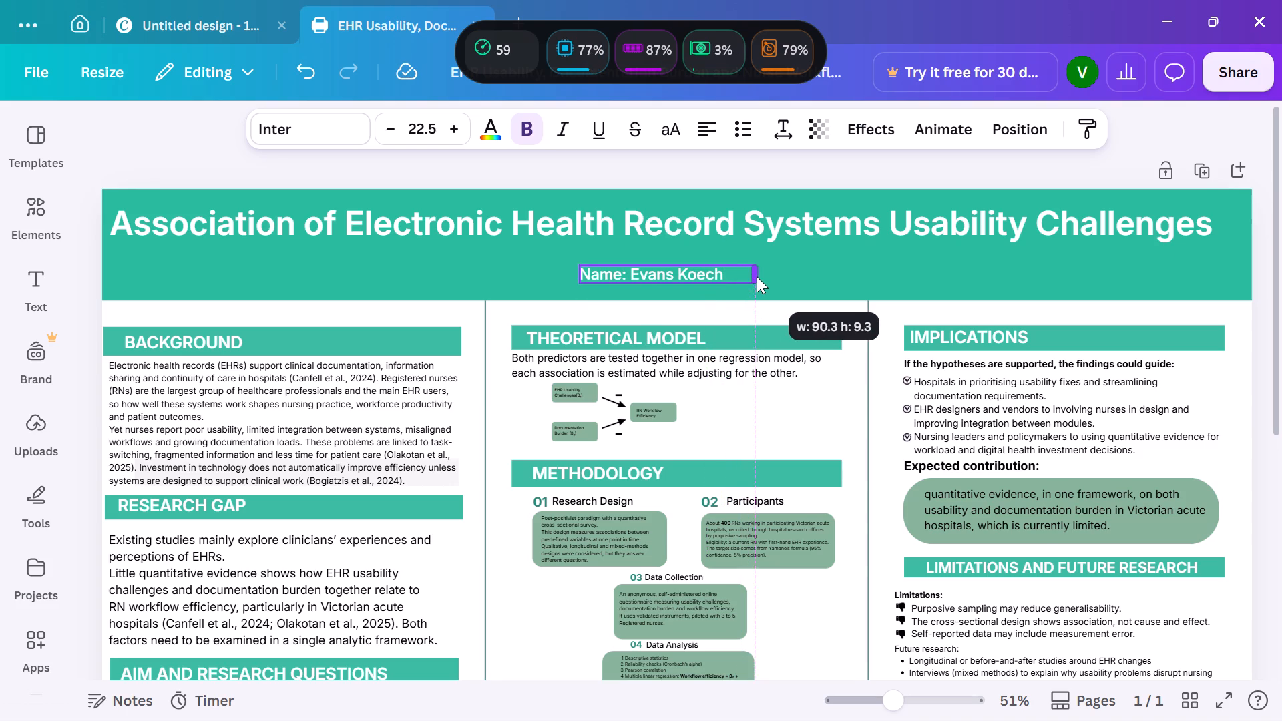
{"action": "left_click_drag", "start_coordinate": [757, 276], "coordinate": [768, 276]}
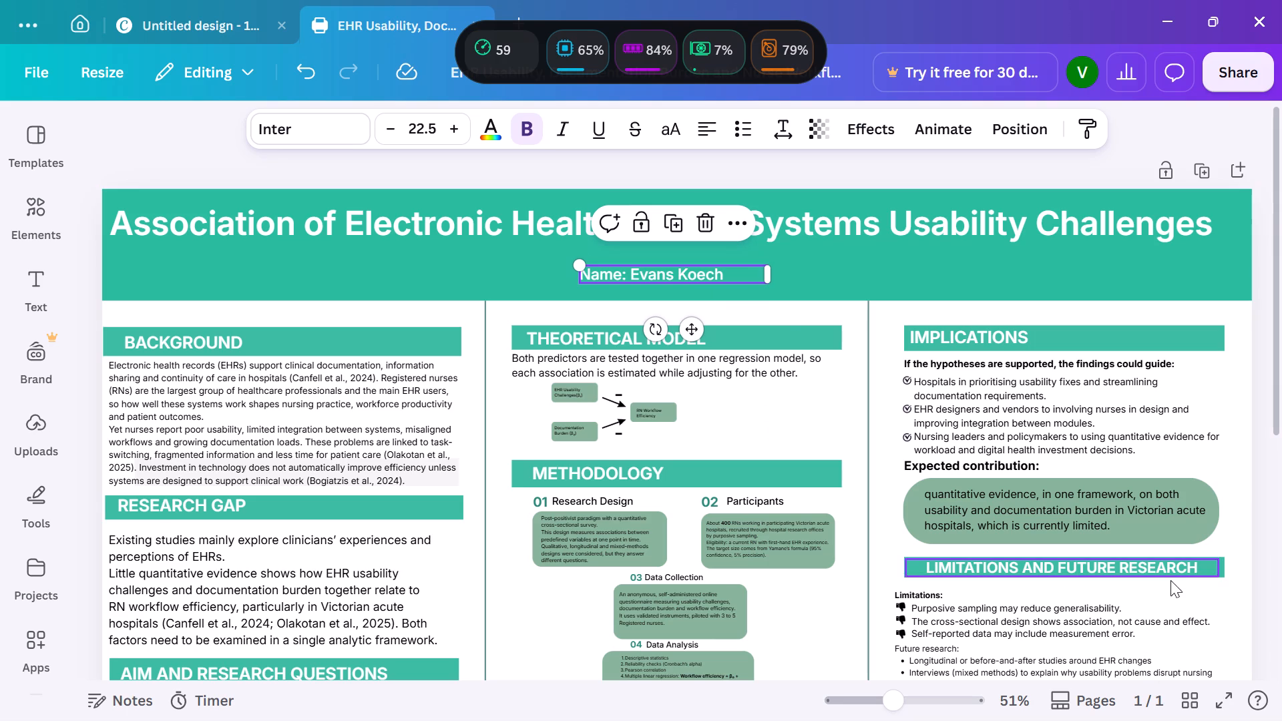
Increase the author name's font size to 28.5, extending its text box leftward to keep the name centred under the title.
{"action": "left_click", "coordinate": [454, 129]}
{"action": "left_click", "coordinate": [456, 126]}
{"action": "left_click", "coordinate": [456, 126]}
{"action": "left_click", "coordinate": [457, 126]}
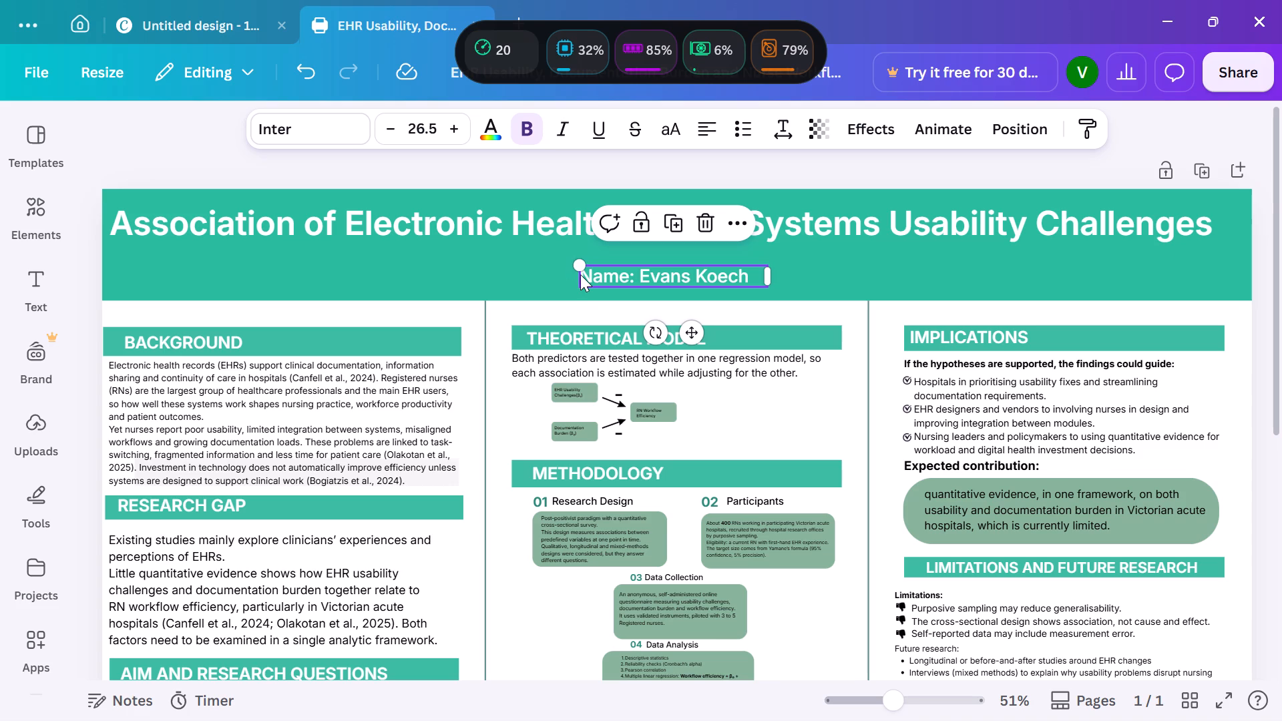
{"action": "left_click_drag", "start_coordinate": [579, 273], "coordinate": [576, 272]}
{"action": "left_click_drag", "start_coordinate": [576, 272], "coordinate": [563, 268]}
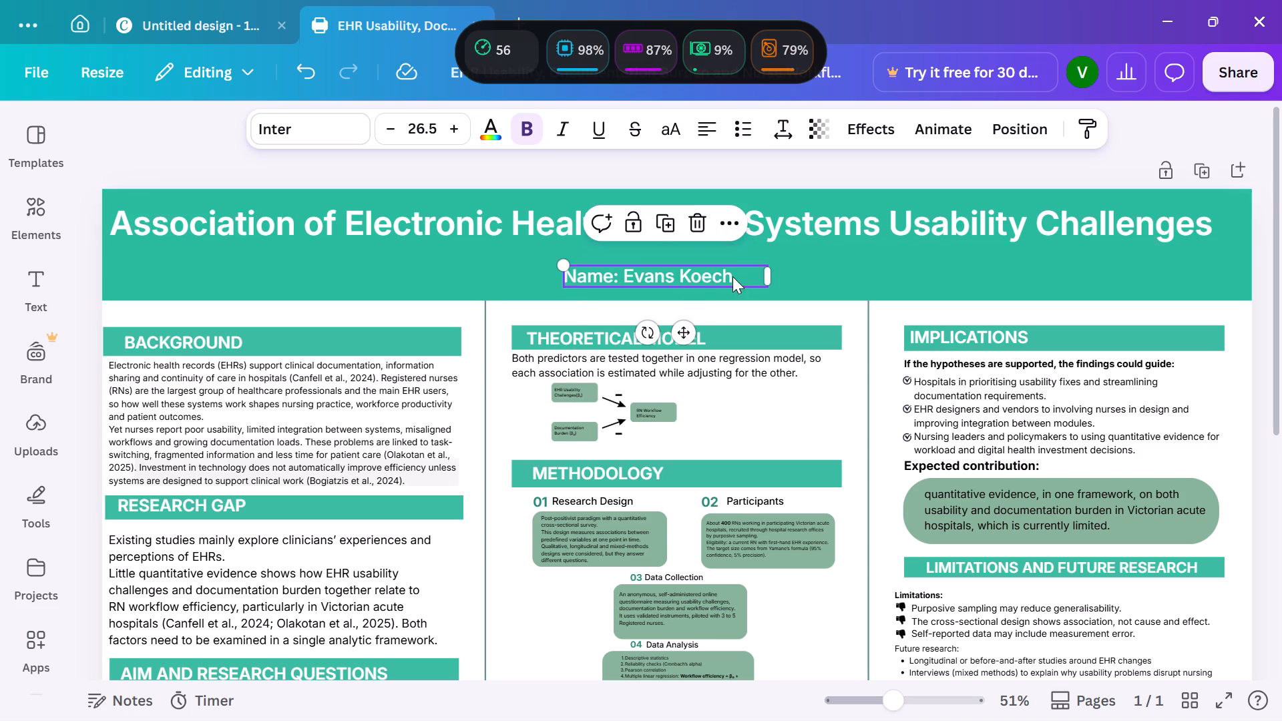
{"action": "left_click", "coordinate": [458, 129]}
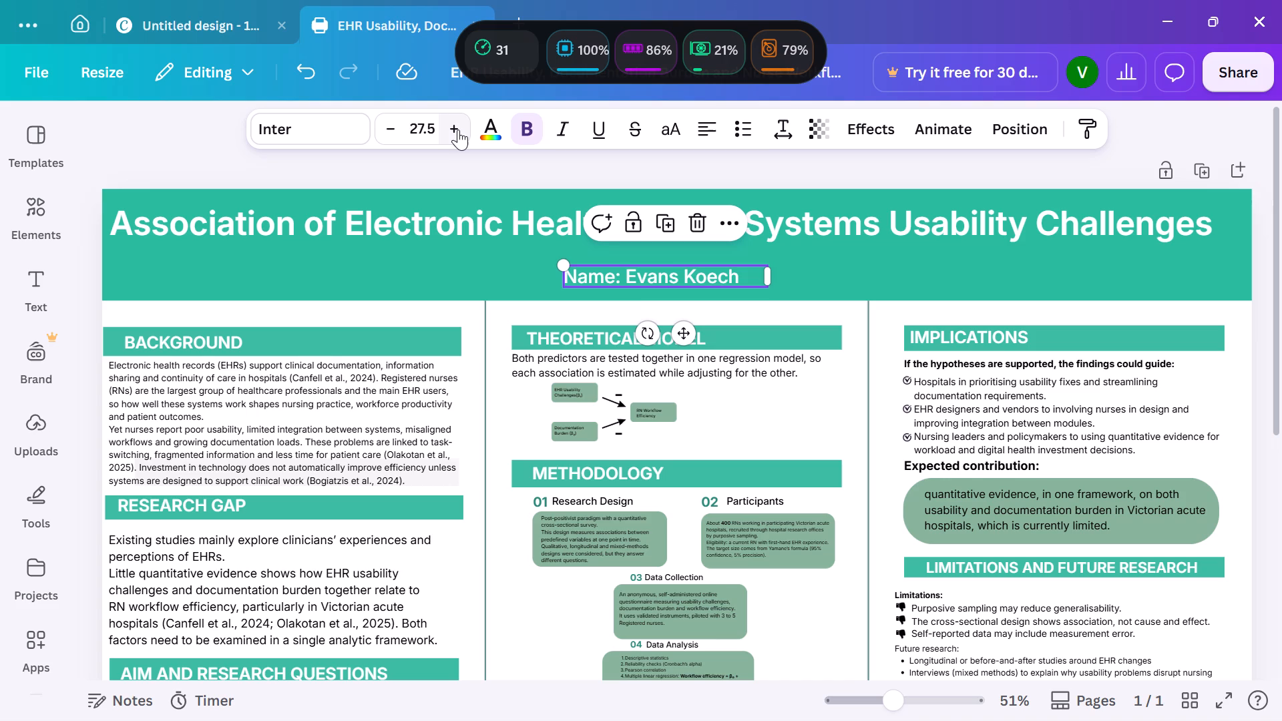
{"action": "left_click", "coordinate": [458, 130]}
{"action": "left_click_drag", "start_coordinate": [459, 130], "coordinate": [470, 140]}
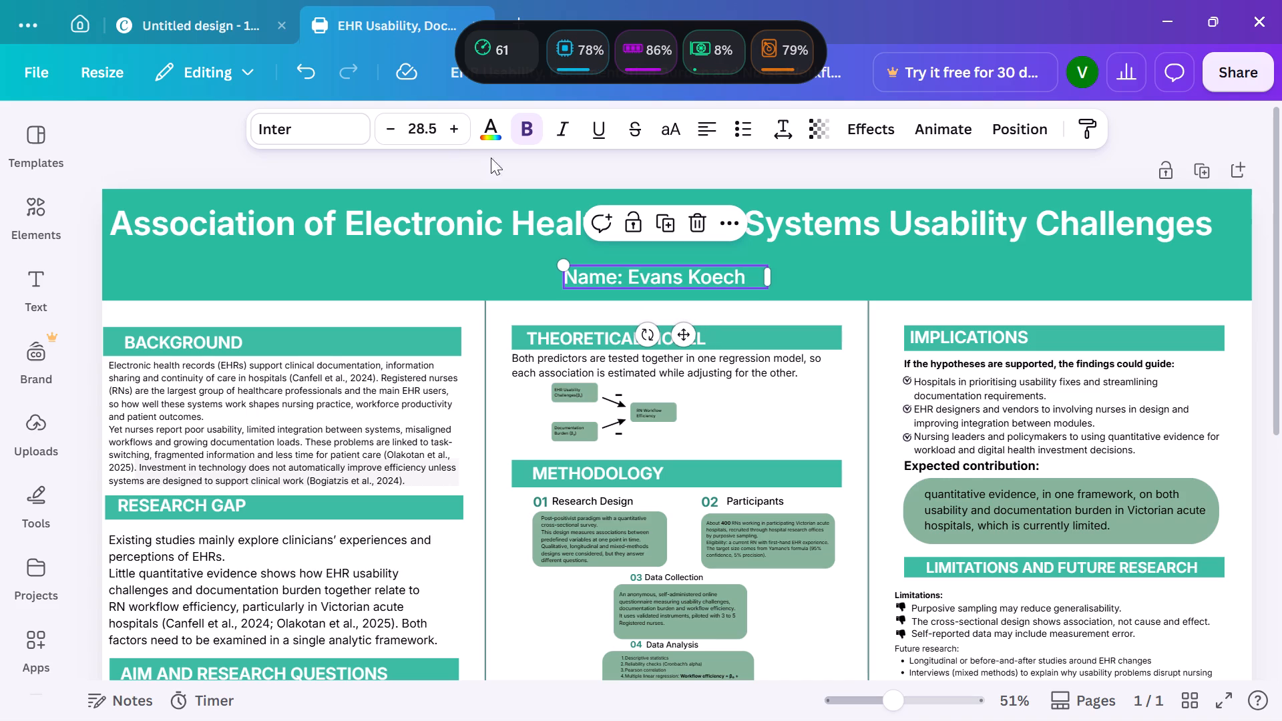
{"action": "left_click", "coordinate": [838, 285]}
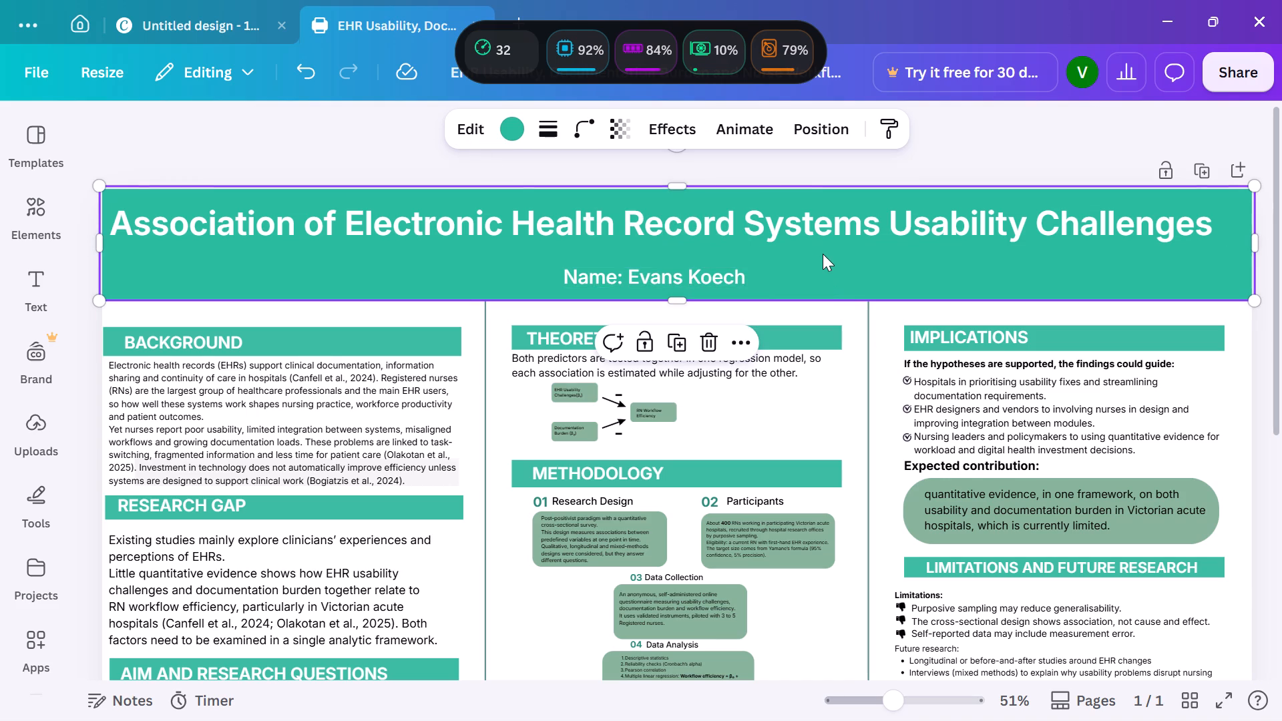
{"action": "left_click", "coordinate": [823, 254]}
{"action": "left_click", "coordinate": [769, 156]}
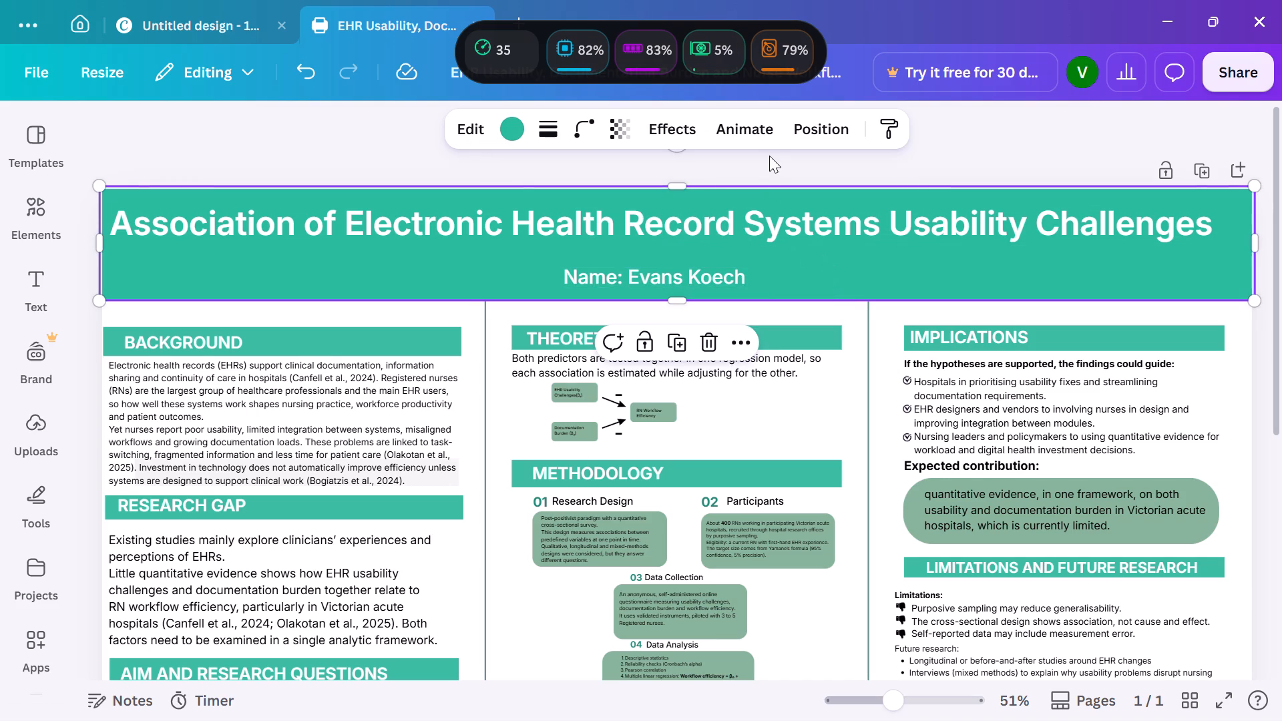
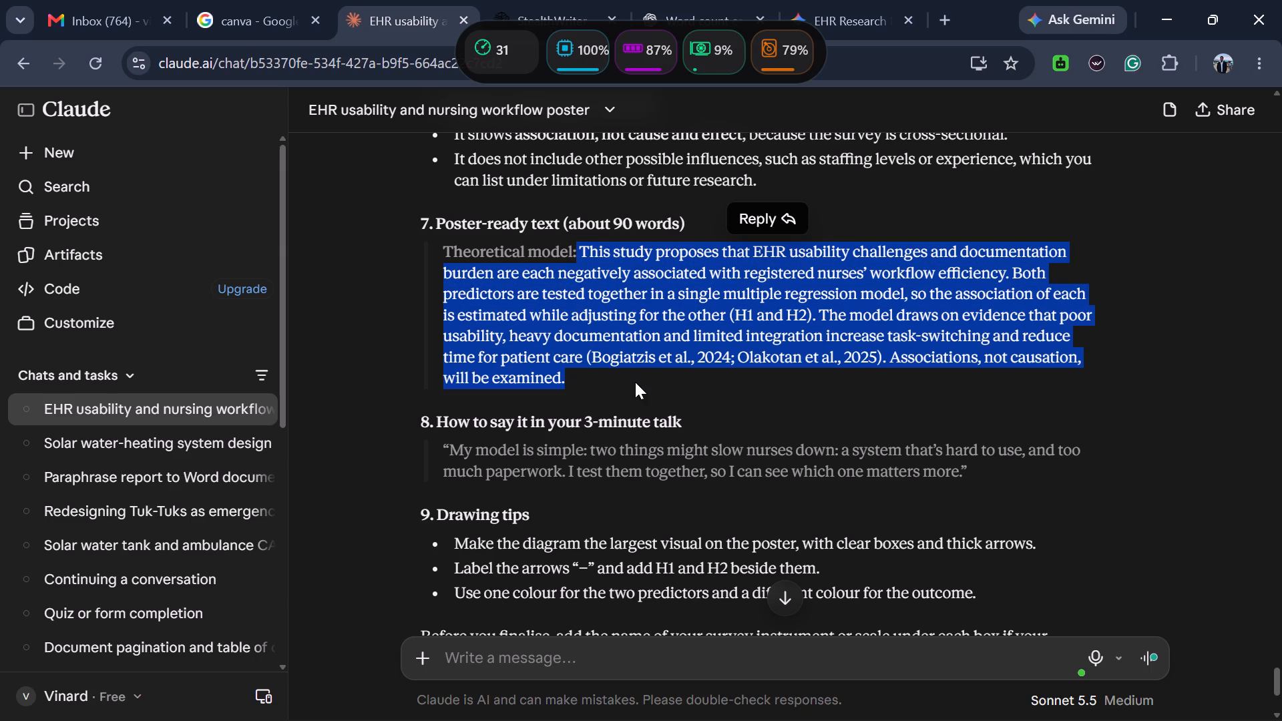
Copy Claude's poster-ready theoretical model paragraph and replace the existing text in StealthWriter's AI Detector with it.
{"action": "right_click", "coordinate": [634, 382]}
{"action": "left_click", "coordinate": [694, 401]}
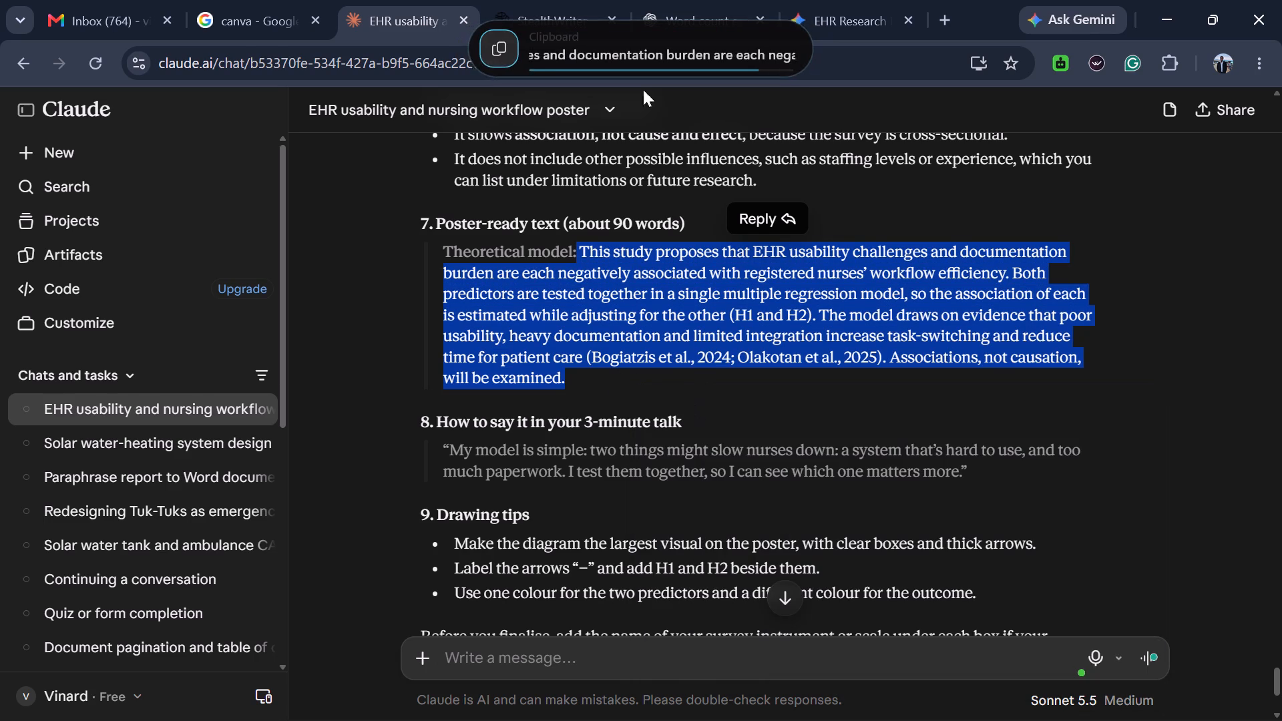
{"action": "left_click", "coordinate": [524, 0]}
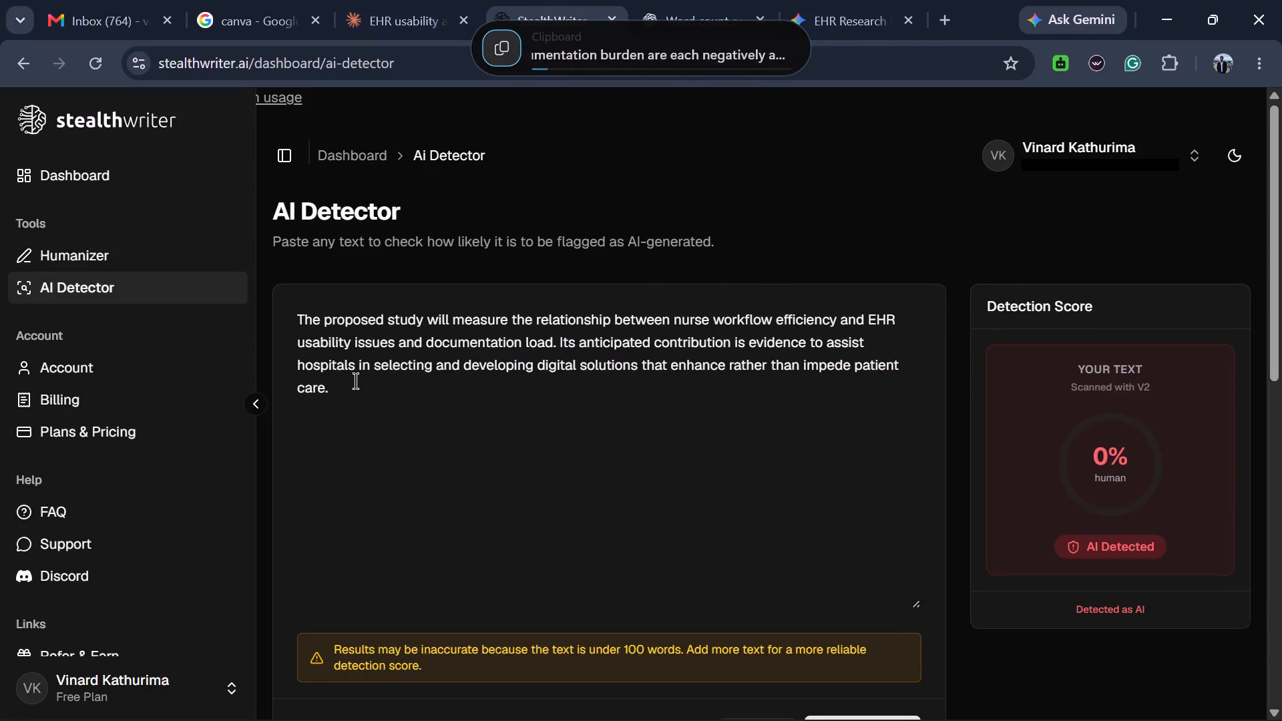
{"action": "left_click_drag", "start_coordinate": [350, 385], "coordinate": [298, 305]}
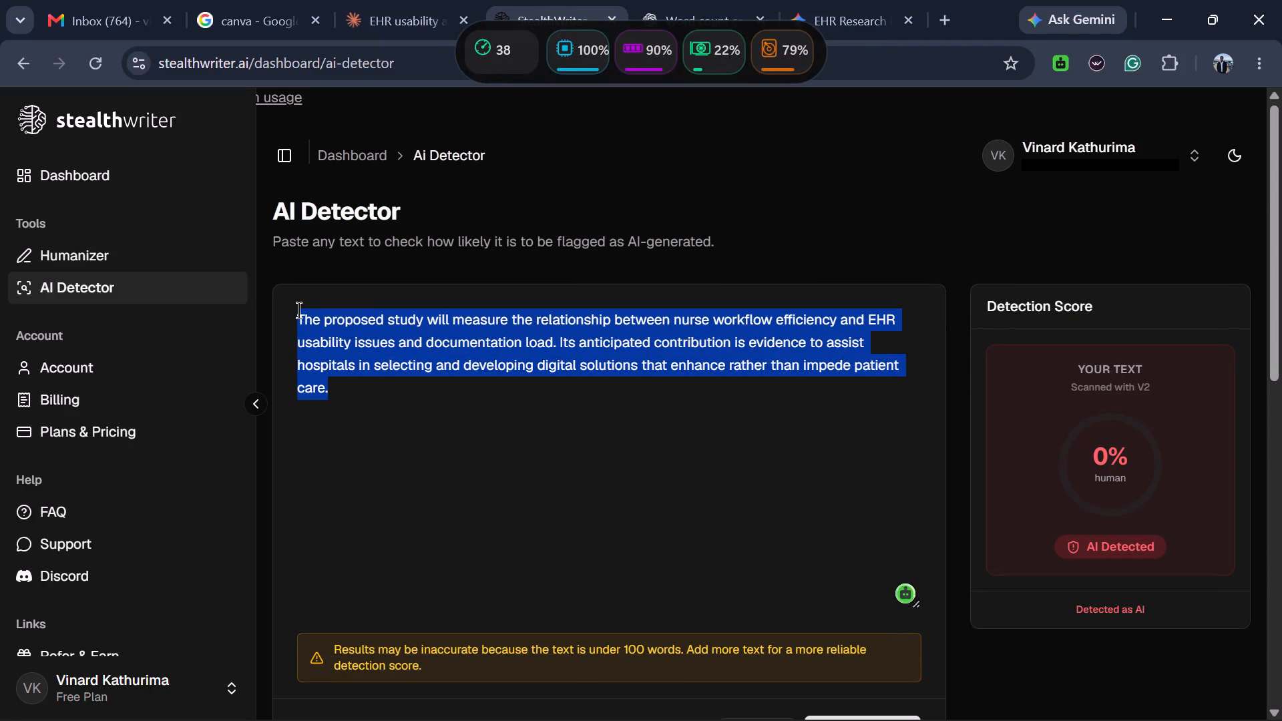
{"action": "key", "text": "BackSpace"}
{"action": "key", "text": "ctrl+v"}
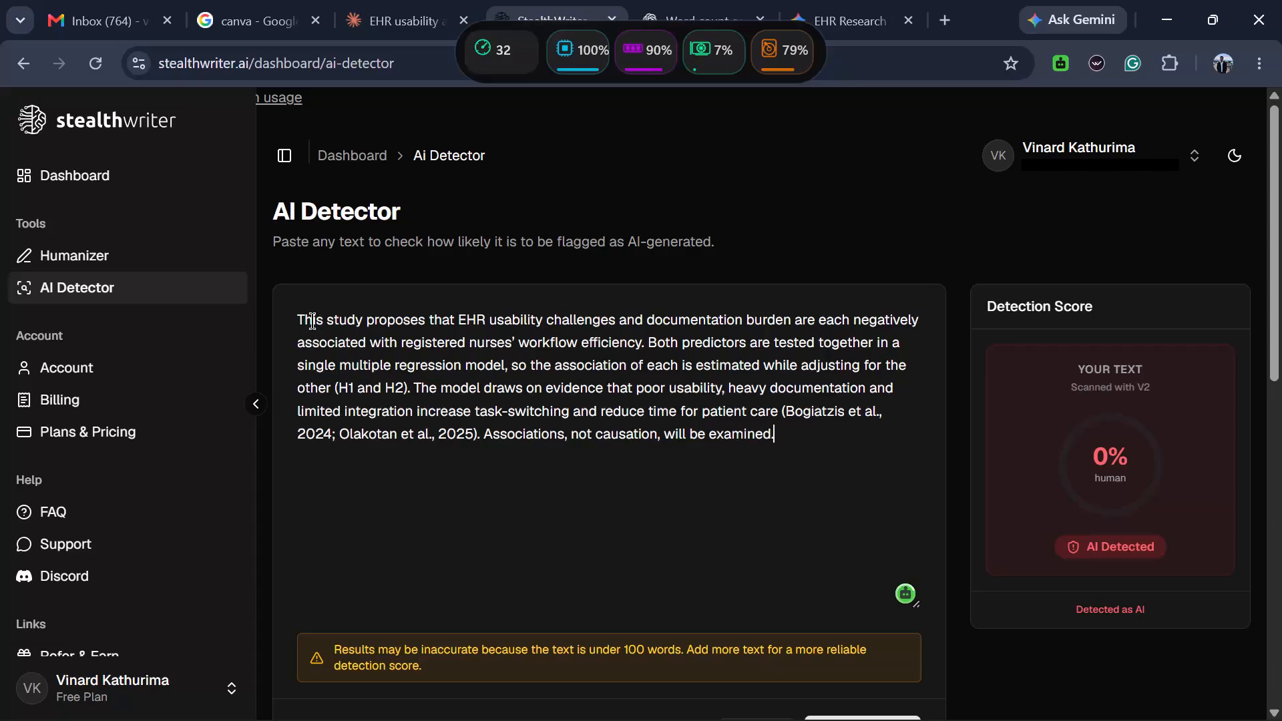
Delete the citation "(Bogiatzis et al., 2024; Olakotan et al., 2025)" and the space before it after "time for patient care", keeping the full stop.
{"action": "left_click", "coordinate": [475, 437]}
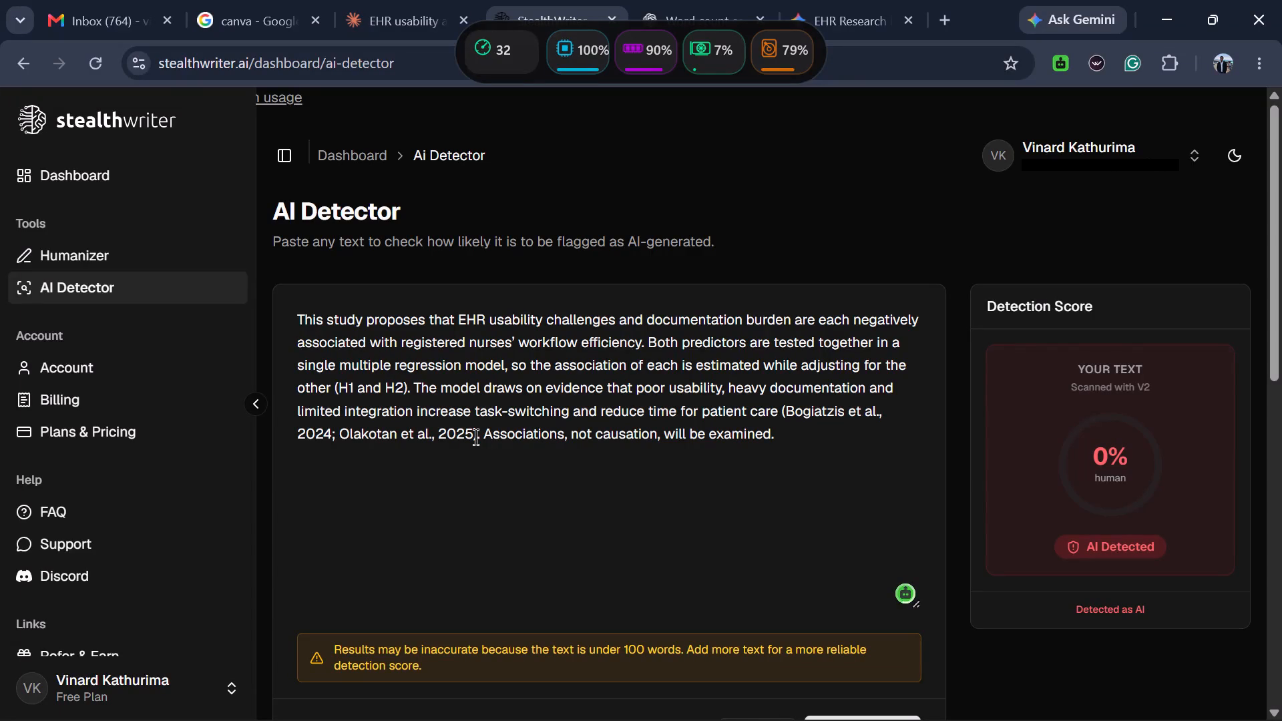
{"action": "key", "text": "BackSpace"}
{"action": "key", "text": "BackSpace"}
{"action": "key", "text": "BackSpace"}
{"action": "key", "text": "BackSpace"}
{"action": "key", "text": "BackSpace"}
{"action": "key", "text": "BackSpace"}
{"action": "key", "text": "BackSpace"}
{"action": "key", "text": "BackSpace"}
{"action": "key", "text": "BackSpace"}
{"action": "key", "text": "BackSpace"}
{"action": "key", "text": "BackSpace"}
{"action": "key", "text": "BackSpace"}
{"action": "key", "text": "BackSpace"}
{"action": "key", "text": "BackSpace"}
{"action": "key", "text": "BackSpace"}
{"action": "key", "text": "BackSpace"}
{"action": "key", "text": "BackSpace"}
{"action": "key", "text": "BackSpace"}
{"action": "key", "text": "BackSpace"}
{"action": "key", "text": "BackSpace"}
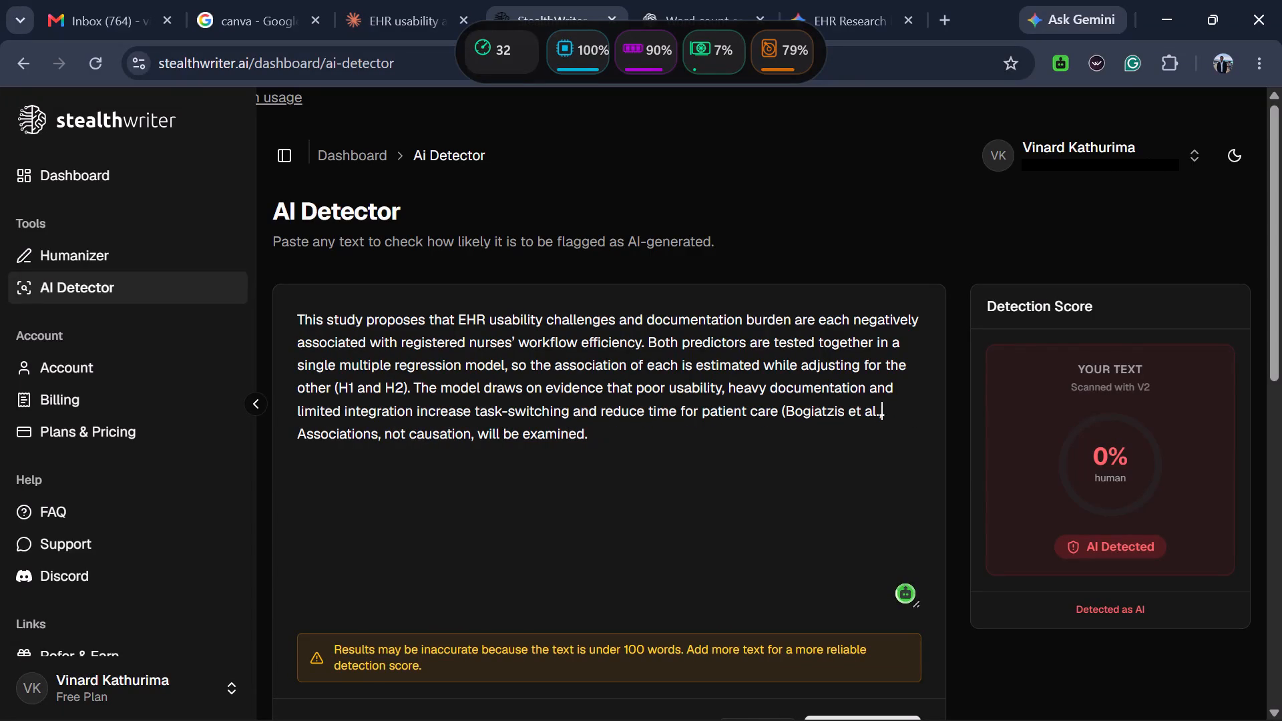
{"action": "key", "text": "BackSpace"}
{"action": "key", "text": "BackSpace"}
{"action": "key", "text": "BackSpace"}
{"action": "key", "text": "BackSpace"}
{"action": "key", "text": "BackSpace"}
{"action": "key", "text": "BackSpace"}
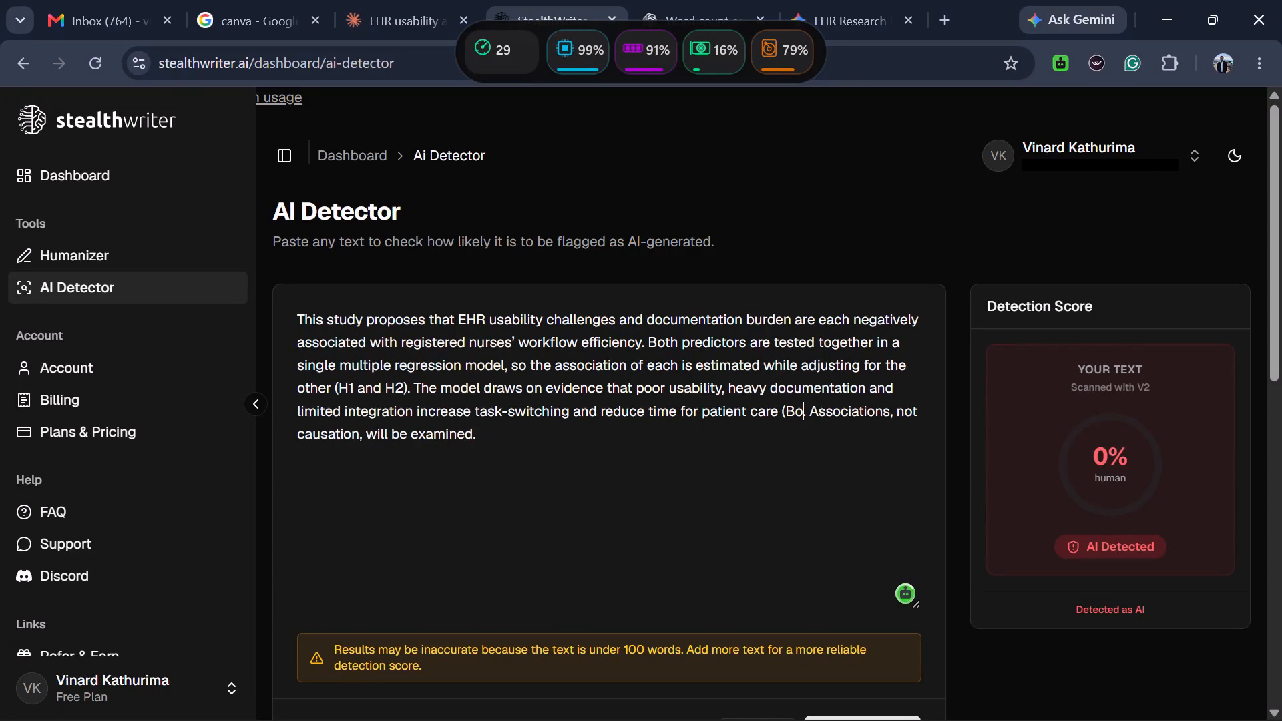
{"action": "key", "text": "BackSpace"}
{"action": "key", "text": "BackSpace"}
{"action": "key", "text": "BackSpace"}
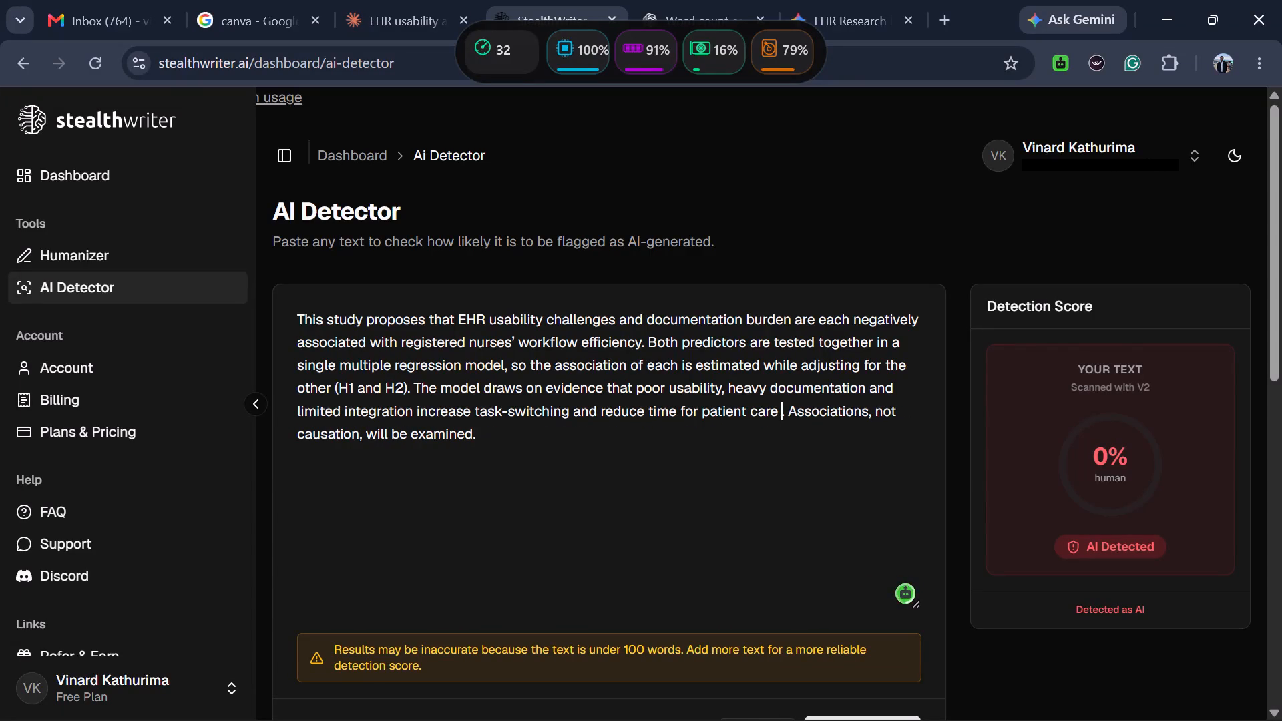
{"action": "key", "text": "BackSpace"}
{"action": "left_click", "coordinate": [473, 354]}
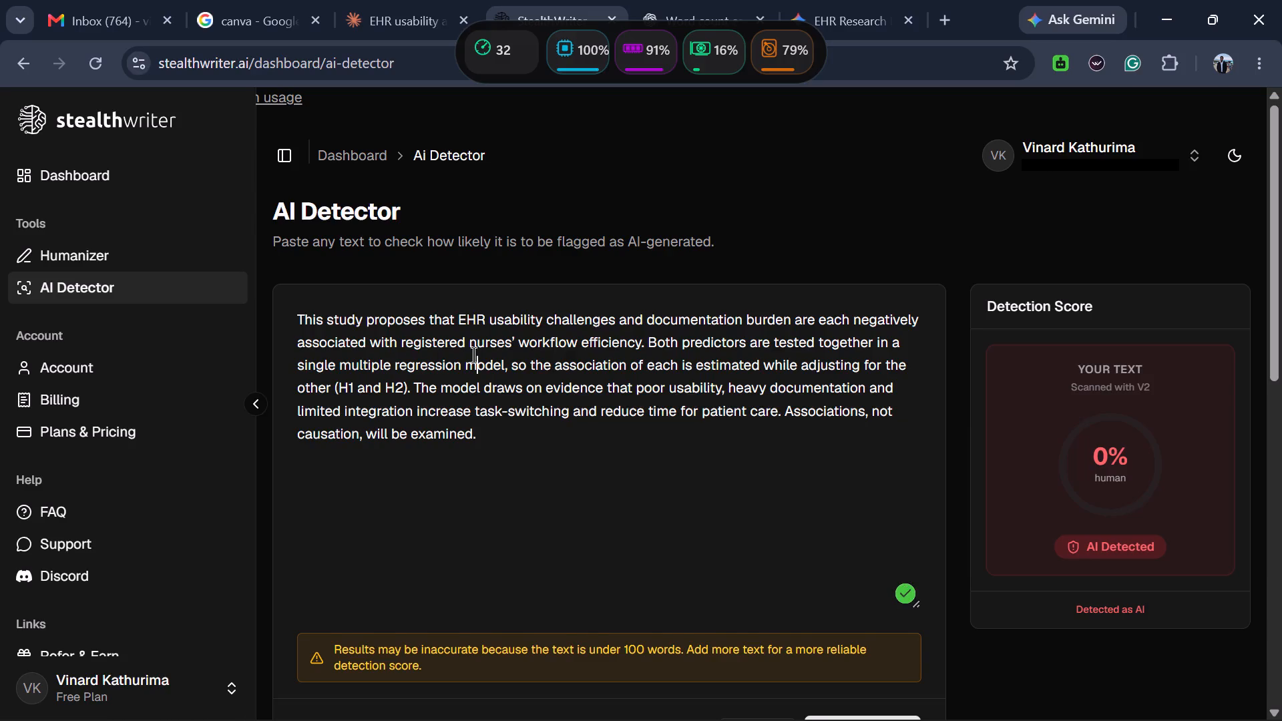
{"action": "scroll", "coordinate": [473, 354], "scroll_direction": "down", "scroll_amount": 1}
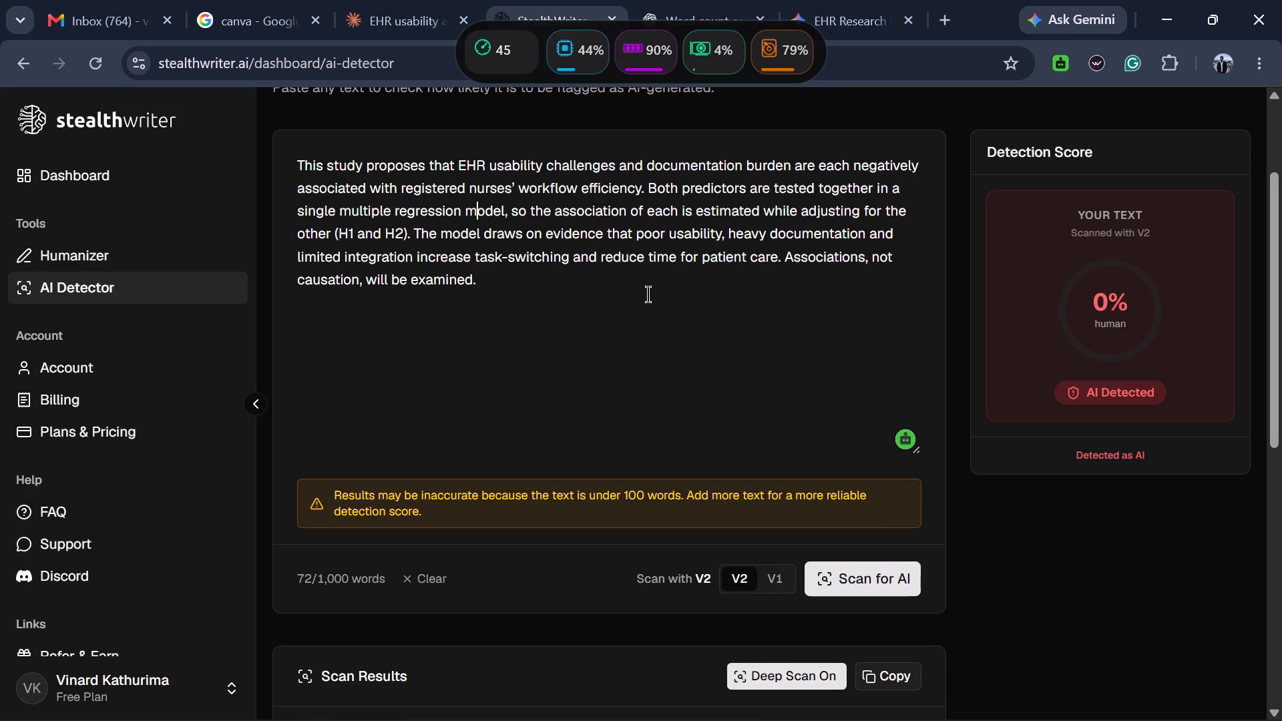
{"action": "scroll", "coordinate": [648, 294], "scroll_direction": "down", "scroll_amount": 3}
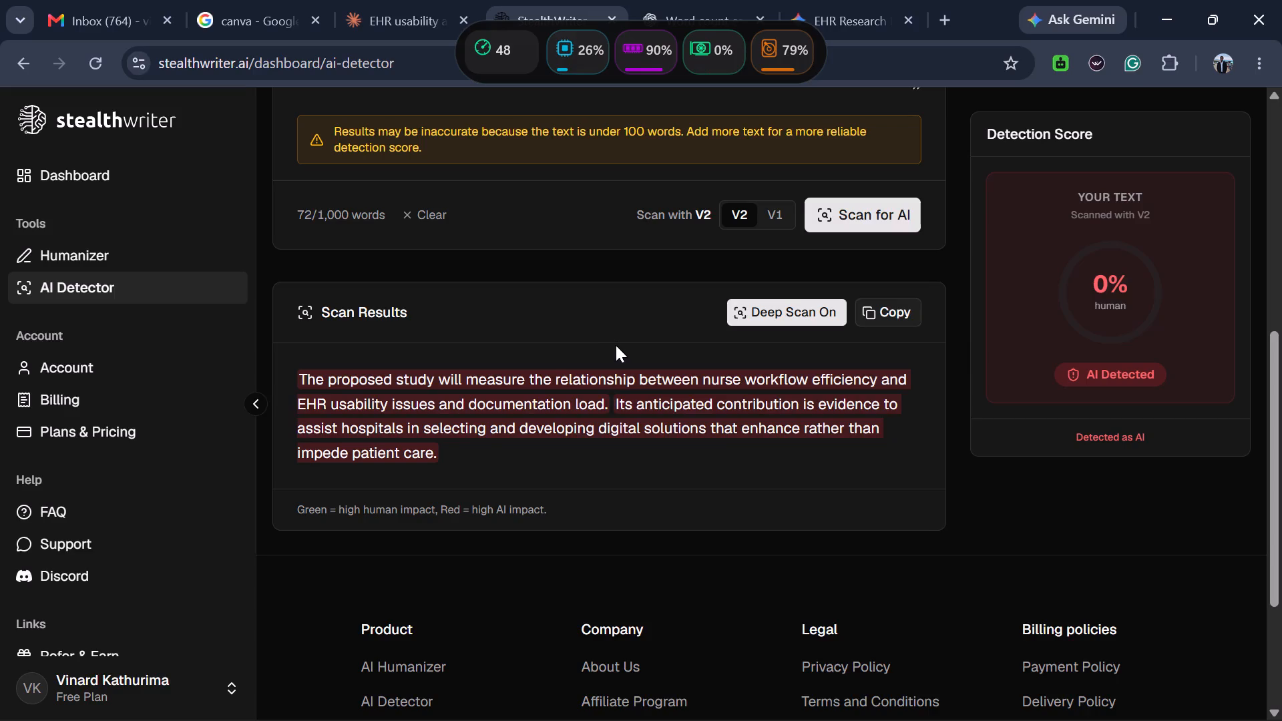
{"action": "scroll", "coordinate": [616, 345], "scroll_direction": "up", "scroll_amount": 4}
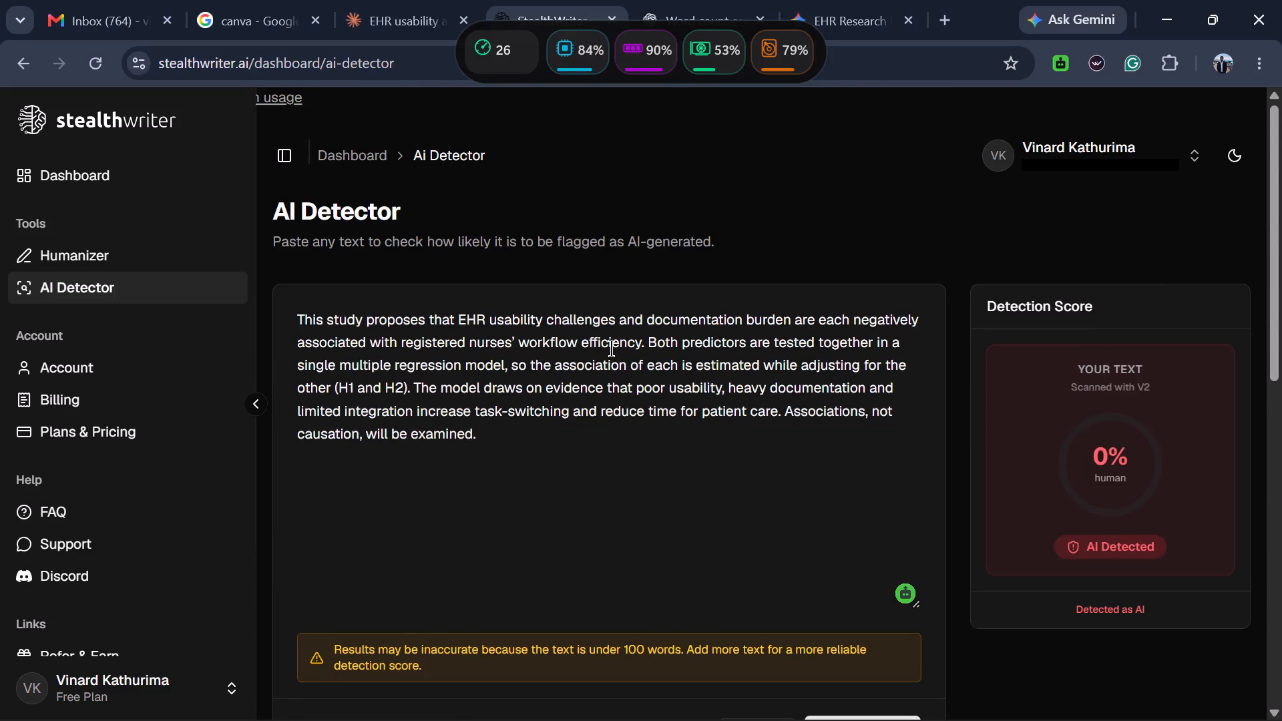
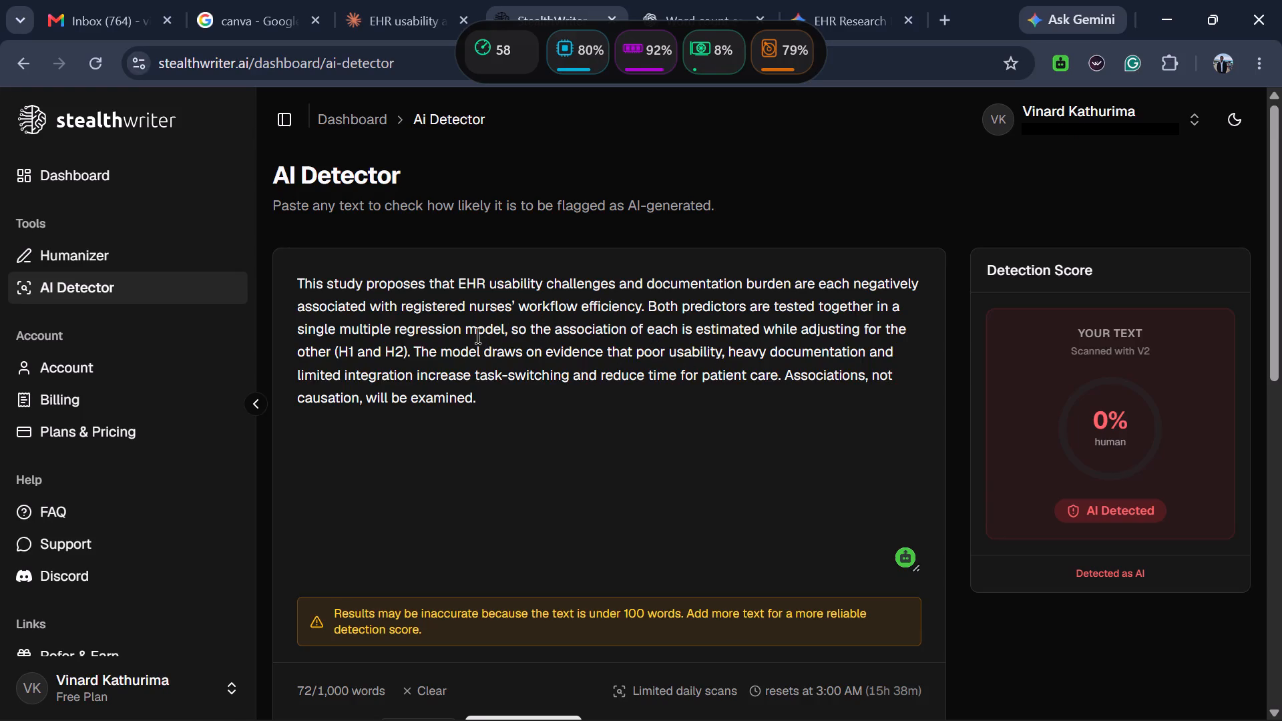
Delete the "(H1 and H2)" reference from the detector text and accept the suggested comma after "heavy documentation".
{"action": "left_click", "coordinate": [407, 346]}
{"action": "key", "text": "BackSpace"}
{"action": "key", "text": "BackSpace"}
{"action": "key", "text": "BackSpace"}
{"action": "key", "text": "BackSpace"}
{"action": "key", "text": "BackSpace"}
{"action": "key", "text": "BackSpace"}
{"action": "key", "text": "BackSpace"}
{"action": "key", "text": "BackSpace"}
{"action": "key", "text": "BackSpace"}
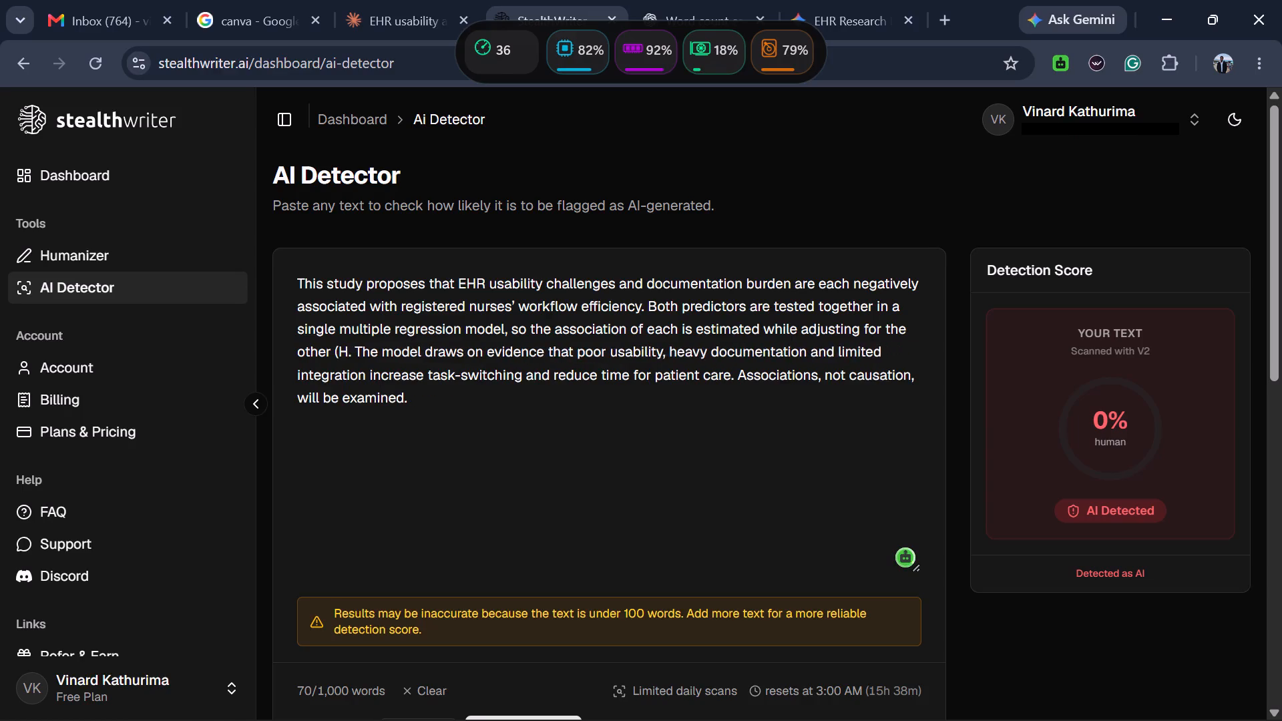
{"action": "key", "text": "BackSpace"}
{"action": "key", "text": "BackSpace"}
{"action": "key", "text": "BackSpace"}
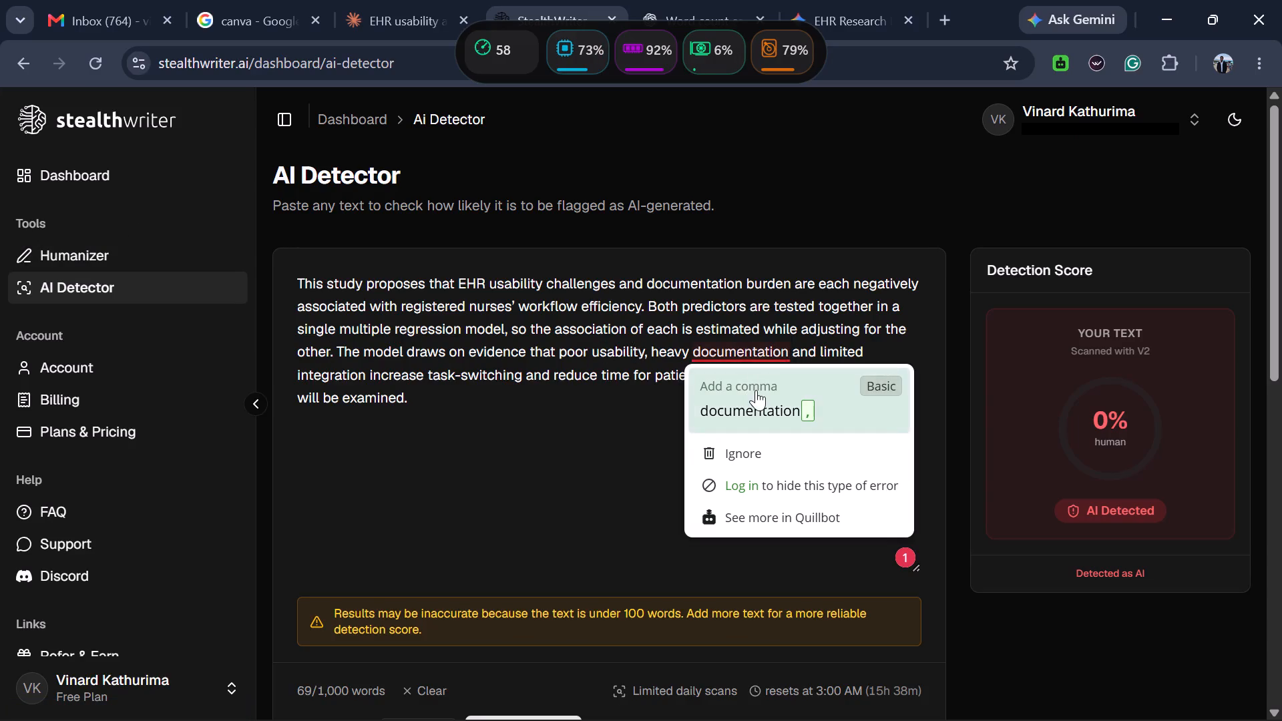
{"action": "left_click", "coordinate": [757, 394]}
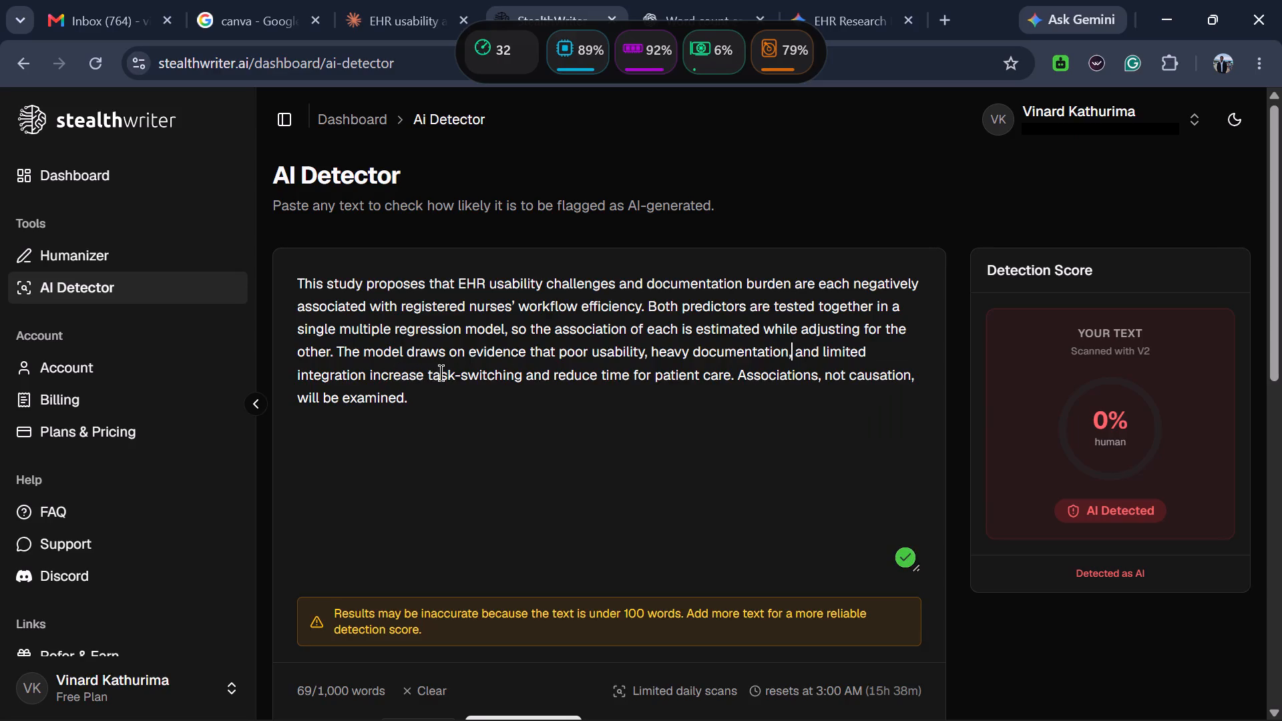
Rescan the edited theoretical model paragraph for AI with V2 and look over the detection score and highlighted sentences.
{"action": "scroll", "coordinate": [534, 376], "scroll_direction": "down", "scroll_amount": 3}
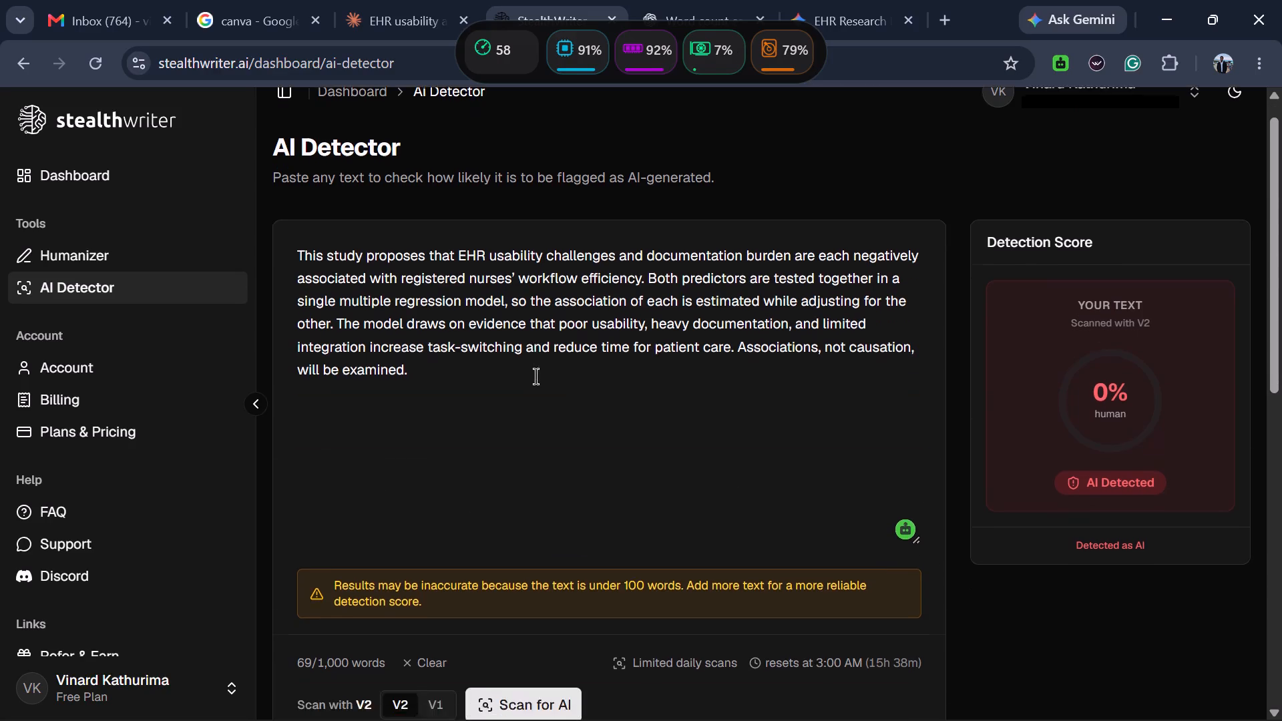
{"action": "scroll", "coordinate": [536, 376], "scroll_direction": "down", "scroll_amount": 1}
{"action": "left_click", "coordinate": [503, 341]}
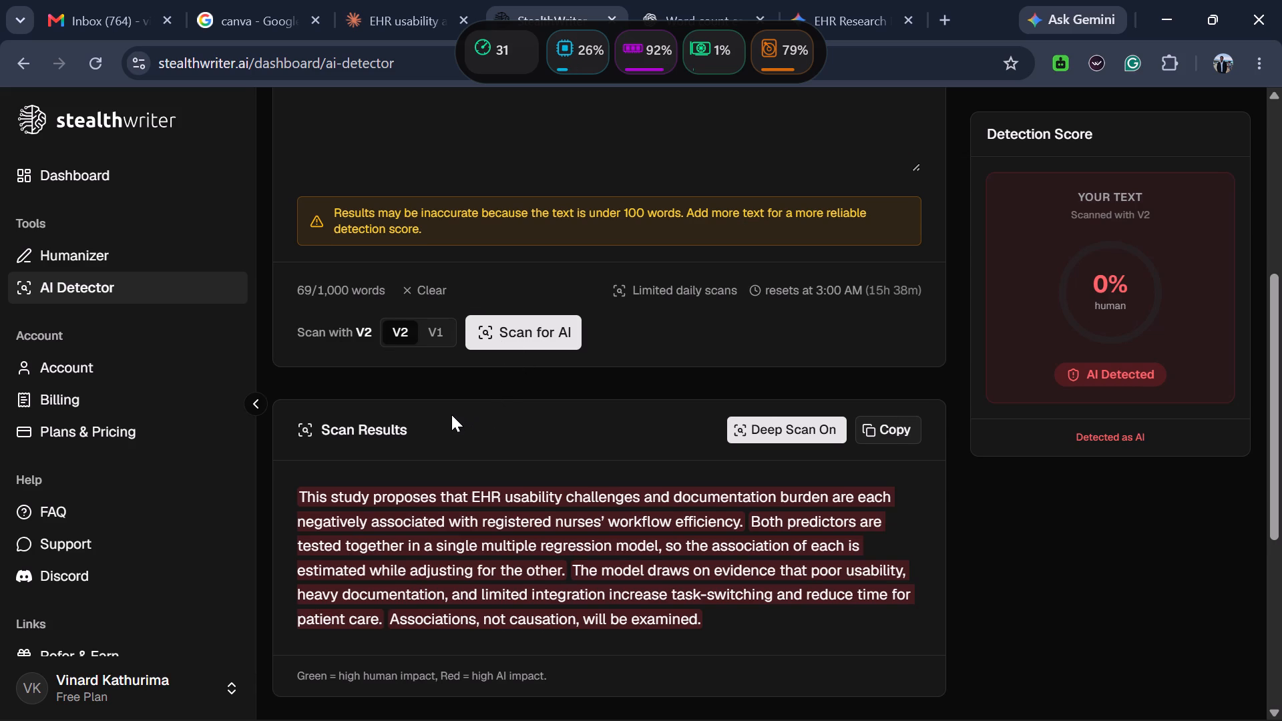
{"action": "scroll", "coordinate": [451, 415], "scroll_direction": "down", "scroll_amount": 2}
{"action": "scroll", "coordinate": [531, 346], "scroll_direction": "down", "scroll_amount": 2}
{"action": "scroll", "coordinate": [531, 346], "scroll_direction": "up", "scroll_amount": 1}
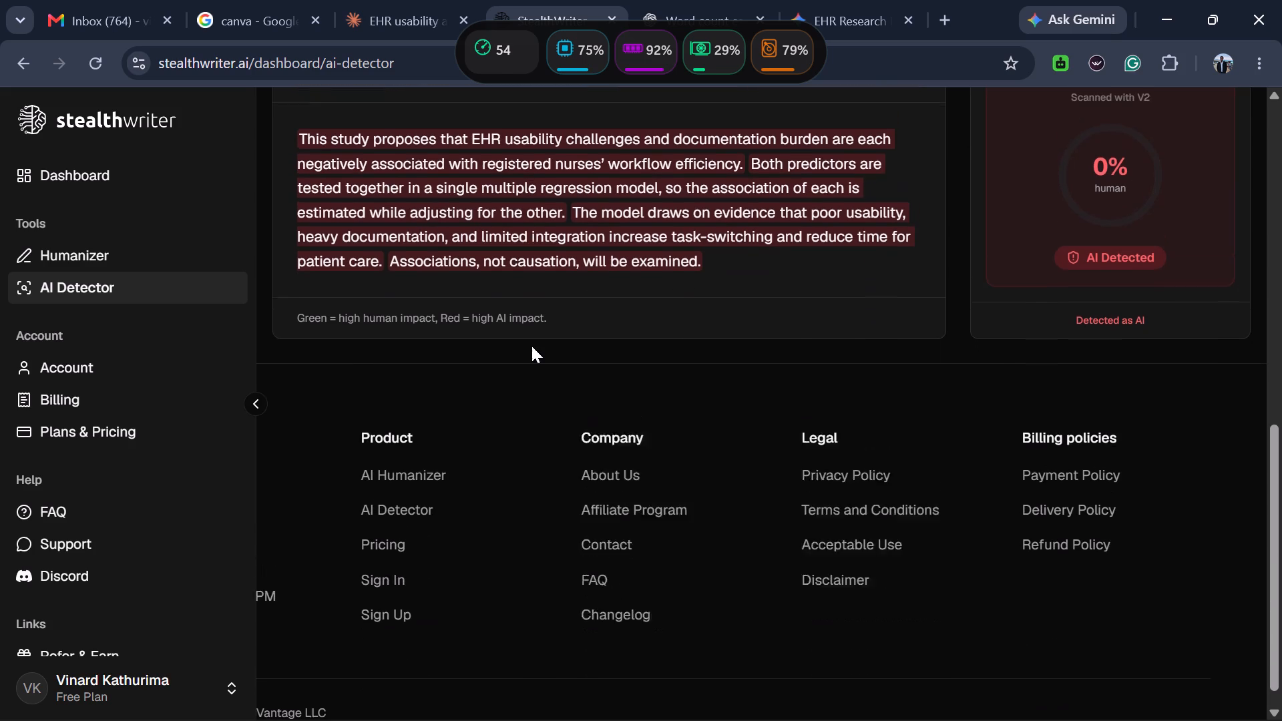
{"action": "scroll", "coordinate": [531, 346], "scroll_direction": "up", "scroll_amount": 1}
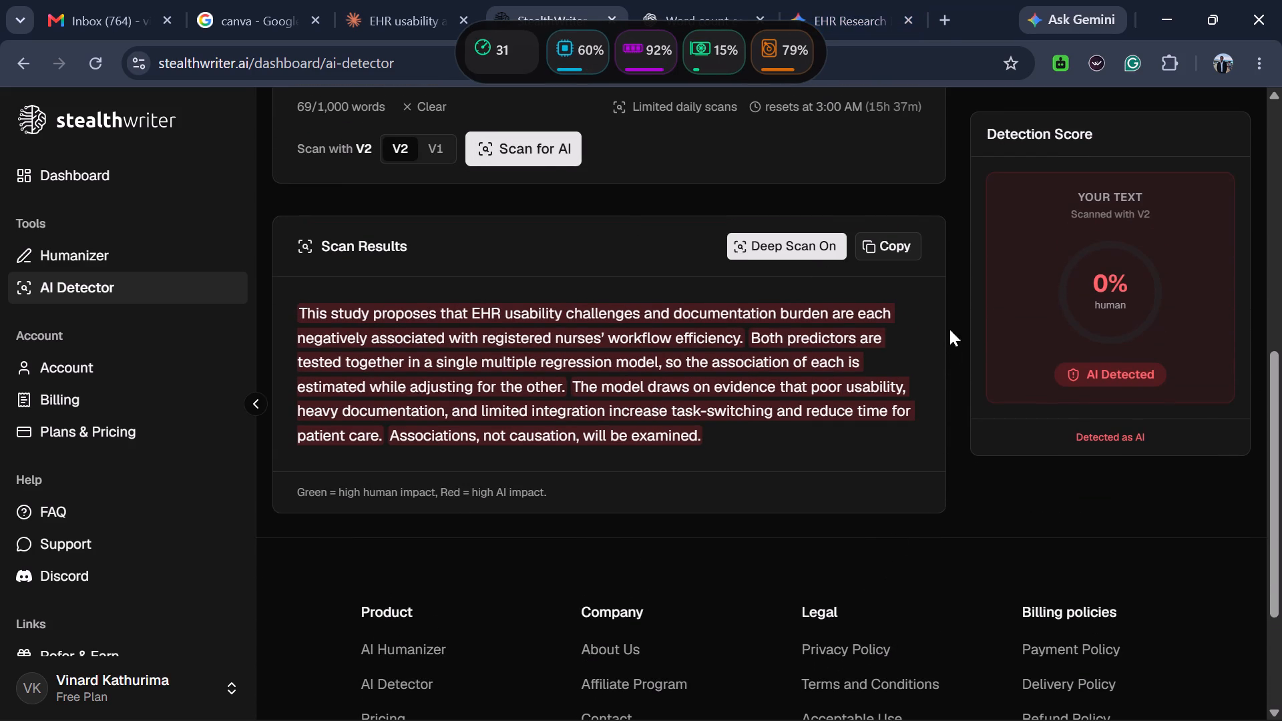
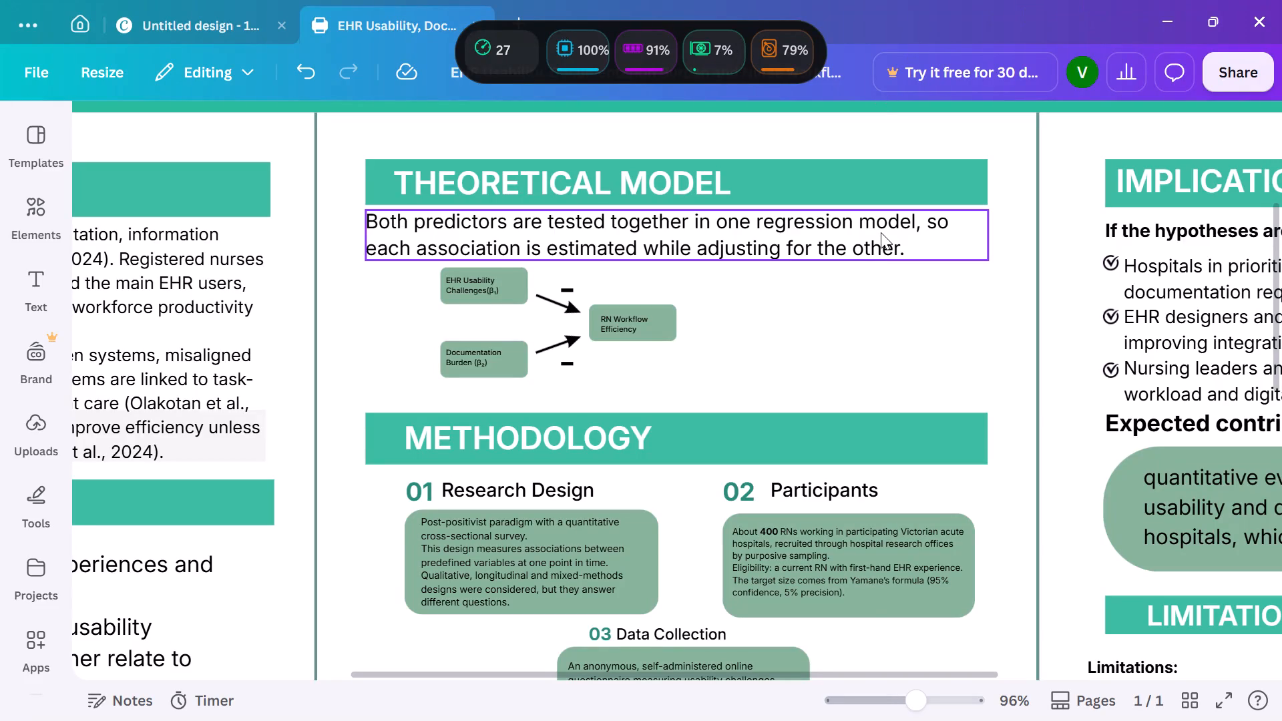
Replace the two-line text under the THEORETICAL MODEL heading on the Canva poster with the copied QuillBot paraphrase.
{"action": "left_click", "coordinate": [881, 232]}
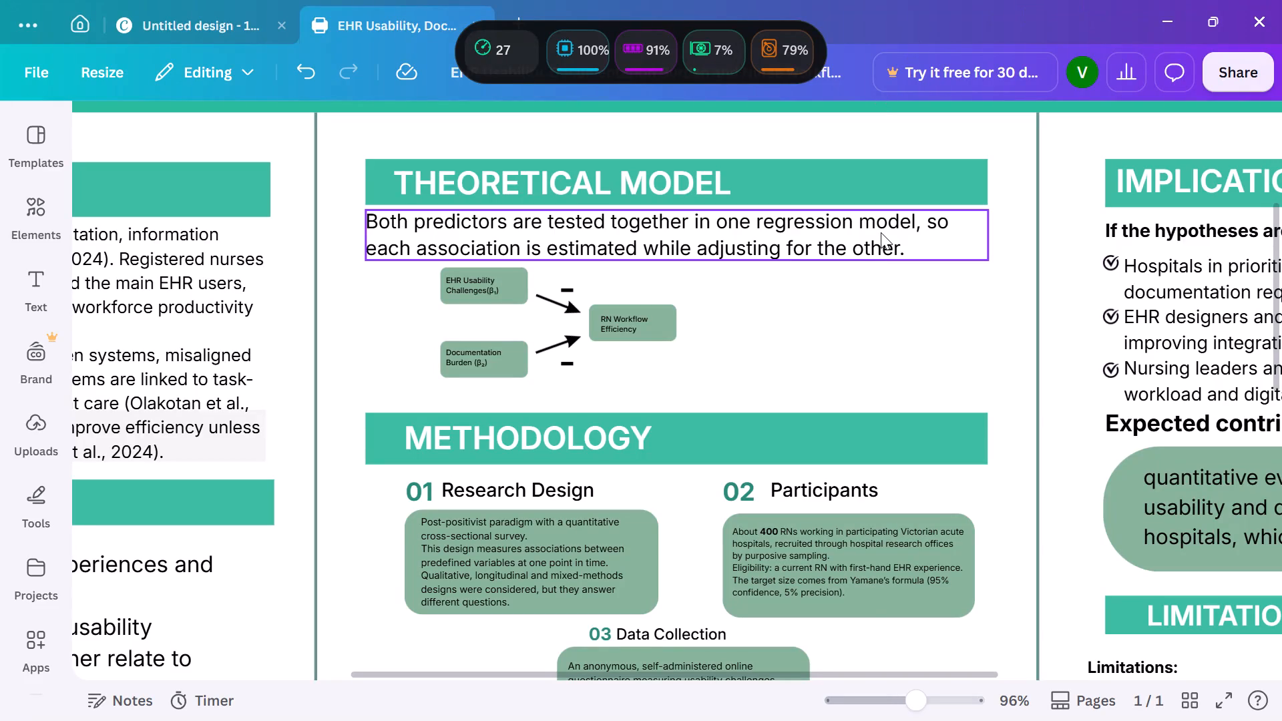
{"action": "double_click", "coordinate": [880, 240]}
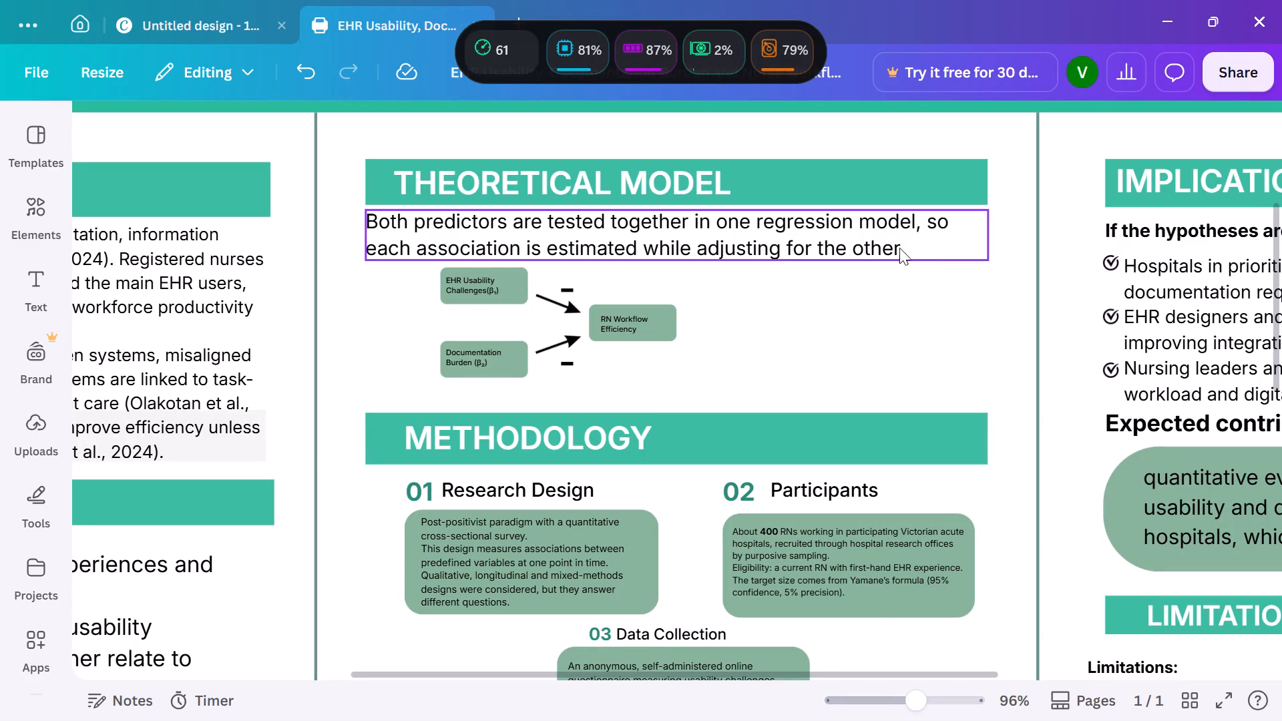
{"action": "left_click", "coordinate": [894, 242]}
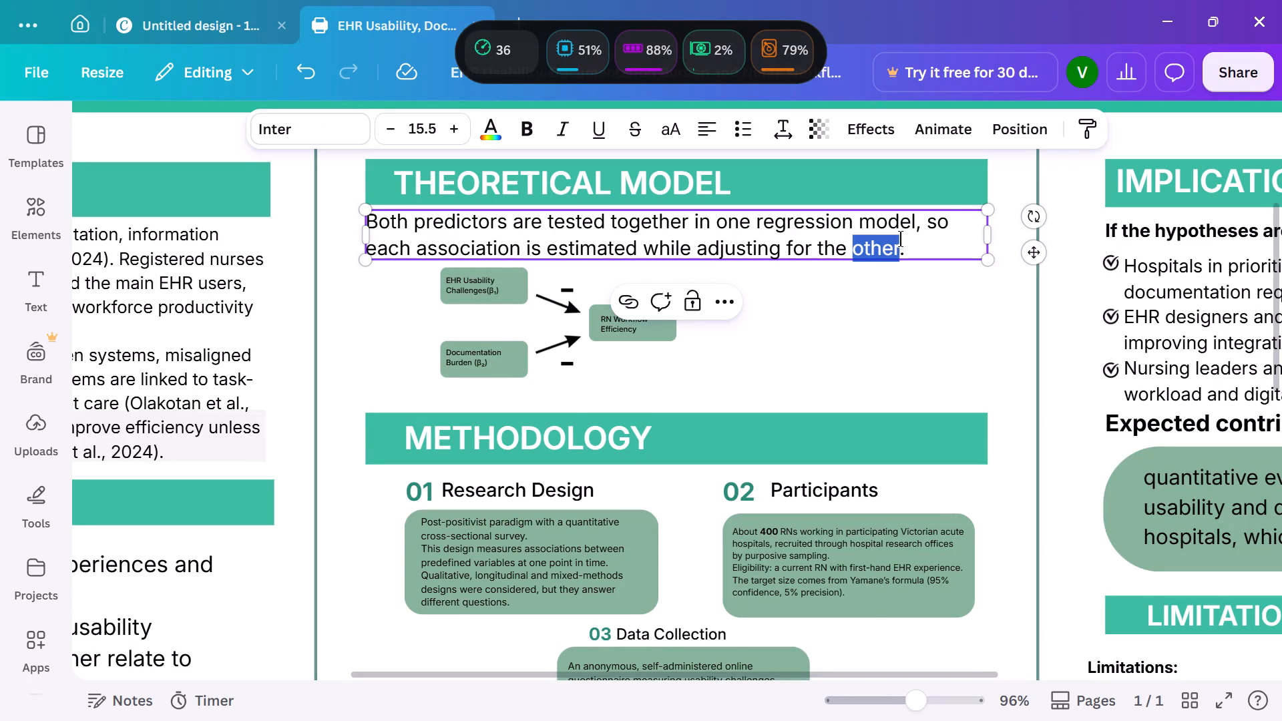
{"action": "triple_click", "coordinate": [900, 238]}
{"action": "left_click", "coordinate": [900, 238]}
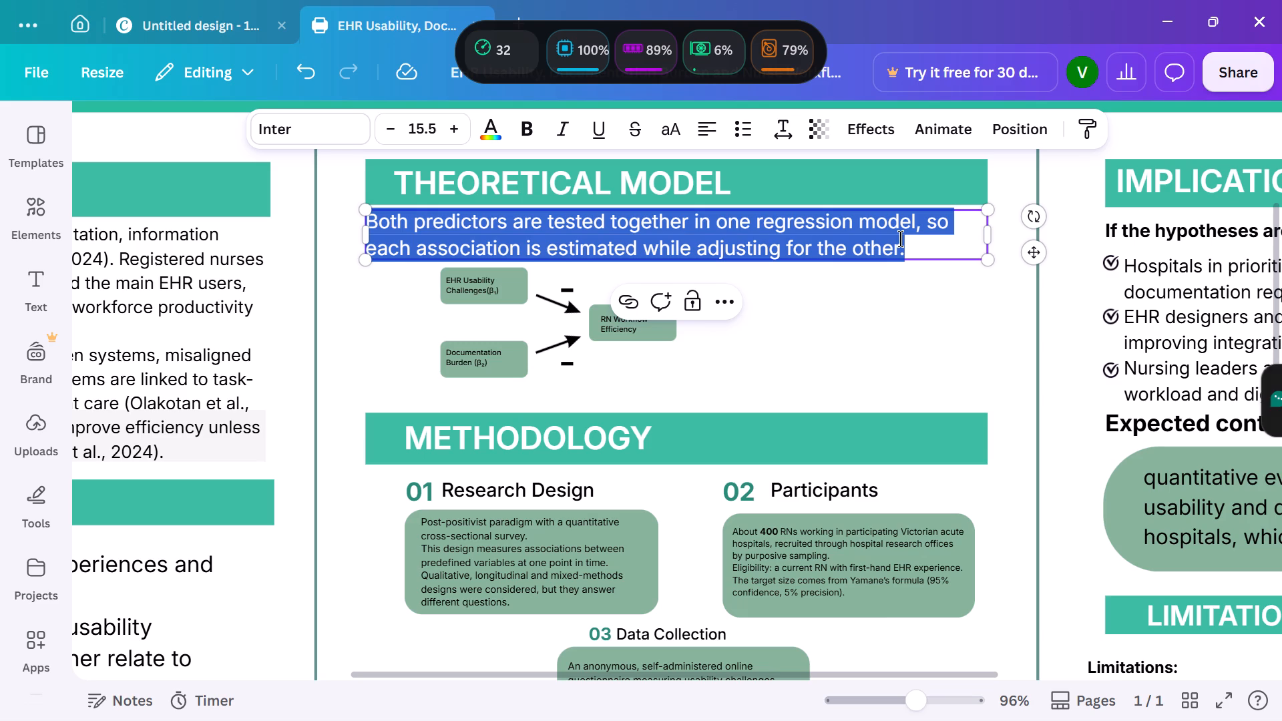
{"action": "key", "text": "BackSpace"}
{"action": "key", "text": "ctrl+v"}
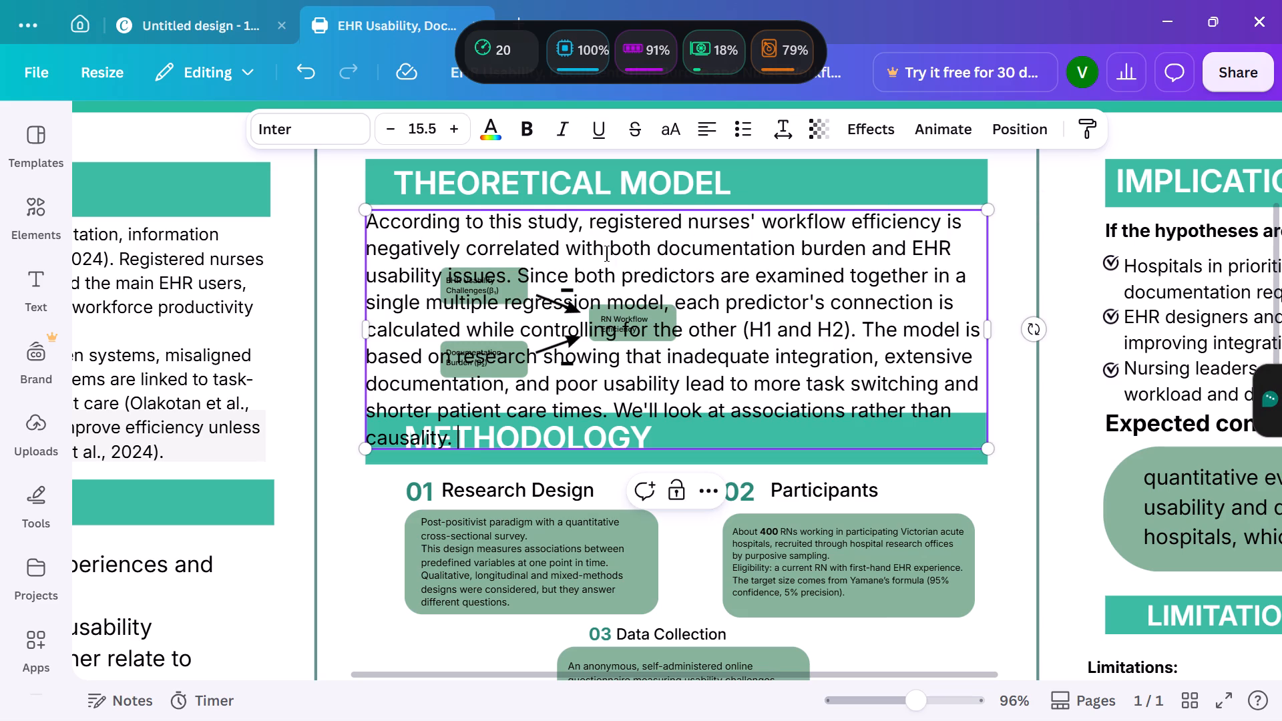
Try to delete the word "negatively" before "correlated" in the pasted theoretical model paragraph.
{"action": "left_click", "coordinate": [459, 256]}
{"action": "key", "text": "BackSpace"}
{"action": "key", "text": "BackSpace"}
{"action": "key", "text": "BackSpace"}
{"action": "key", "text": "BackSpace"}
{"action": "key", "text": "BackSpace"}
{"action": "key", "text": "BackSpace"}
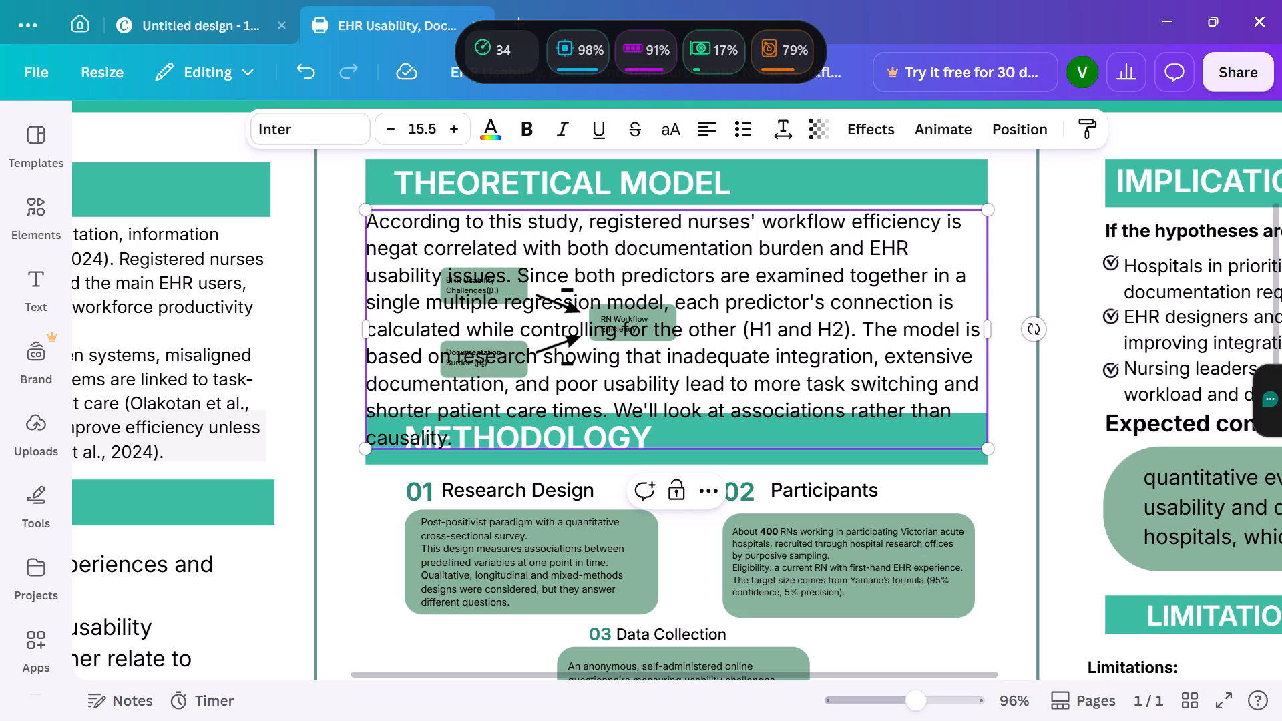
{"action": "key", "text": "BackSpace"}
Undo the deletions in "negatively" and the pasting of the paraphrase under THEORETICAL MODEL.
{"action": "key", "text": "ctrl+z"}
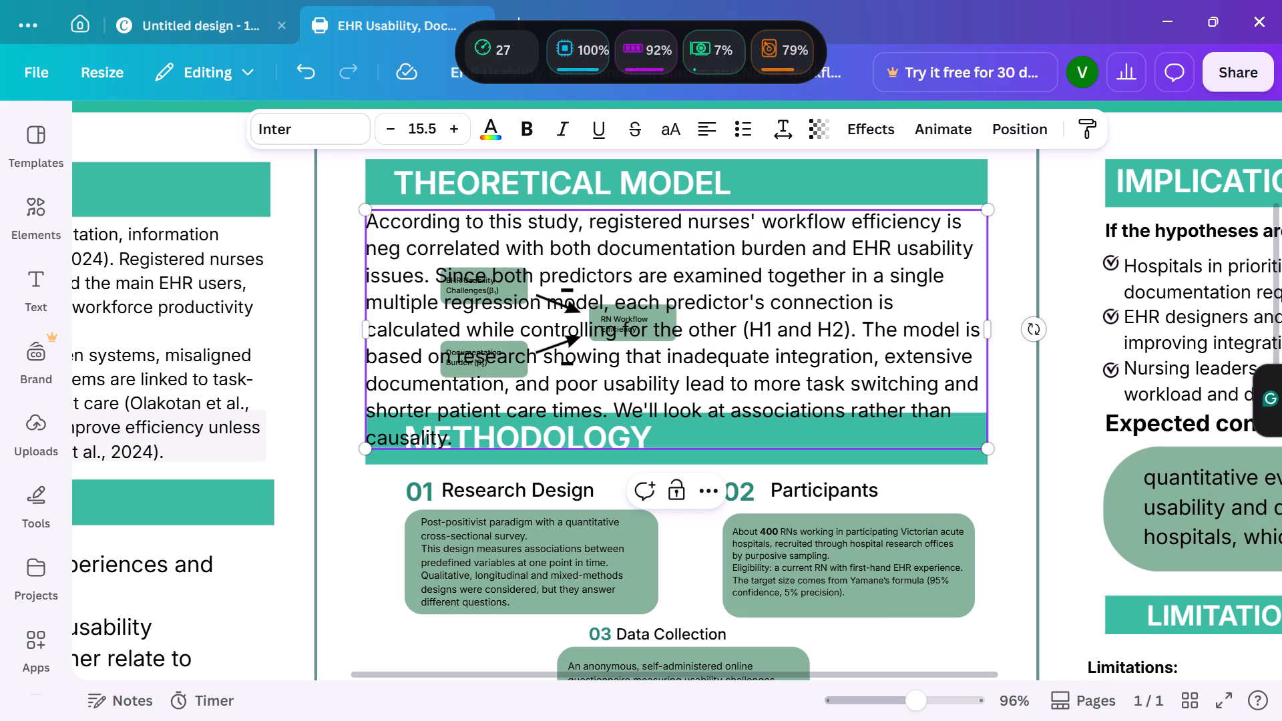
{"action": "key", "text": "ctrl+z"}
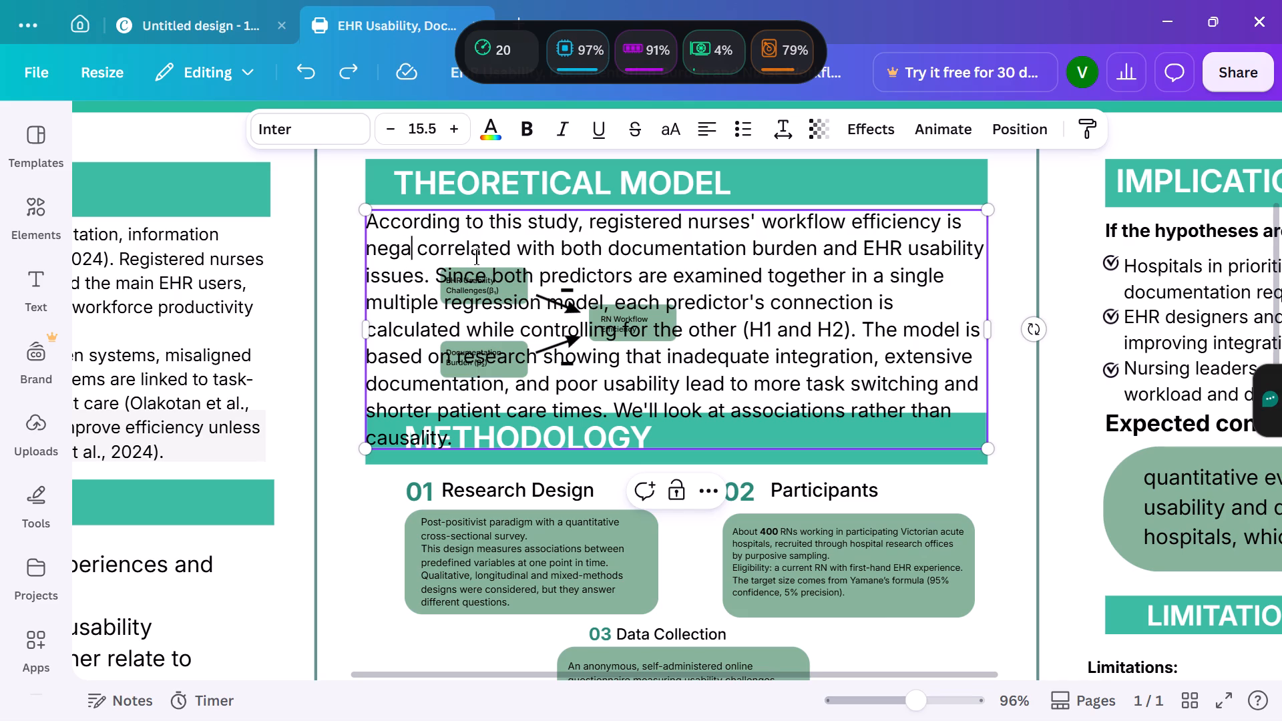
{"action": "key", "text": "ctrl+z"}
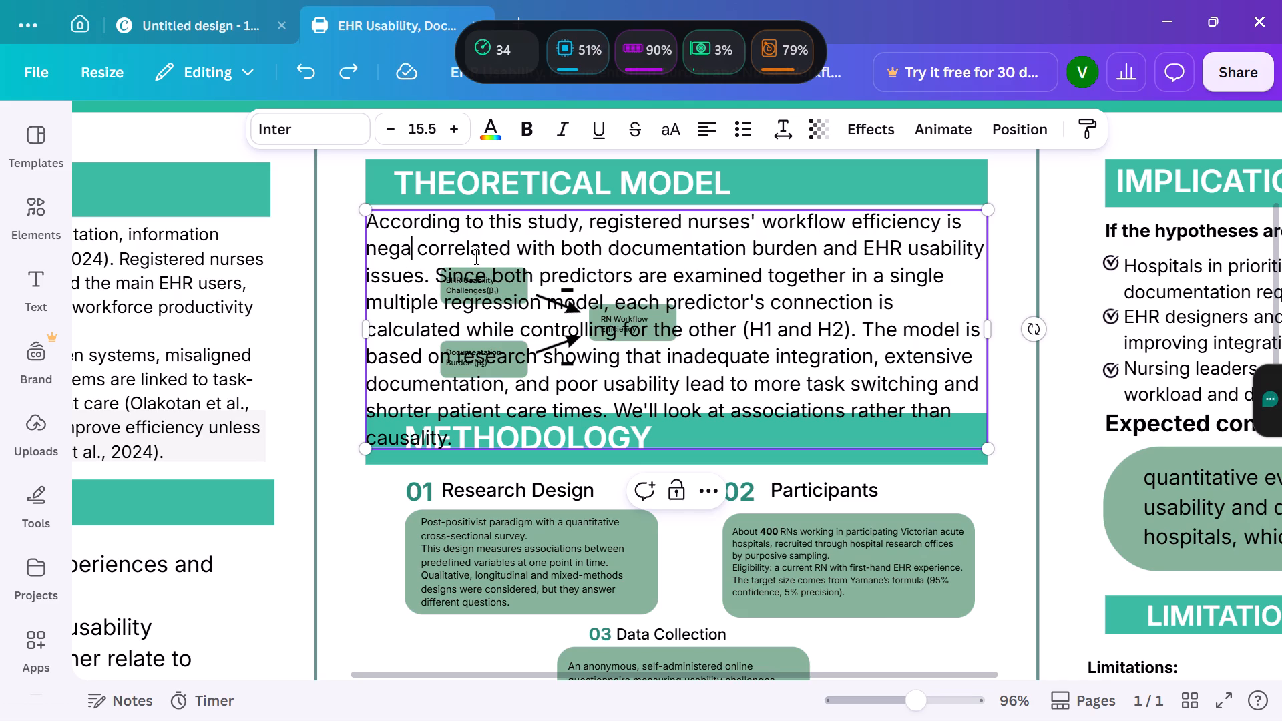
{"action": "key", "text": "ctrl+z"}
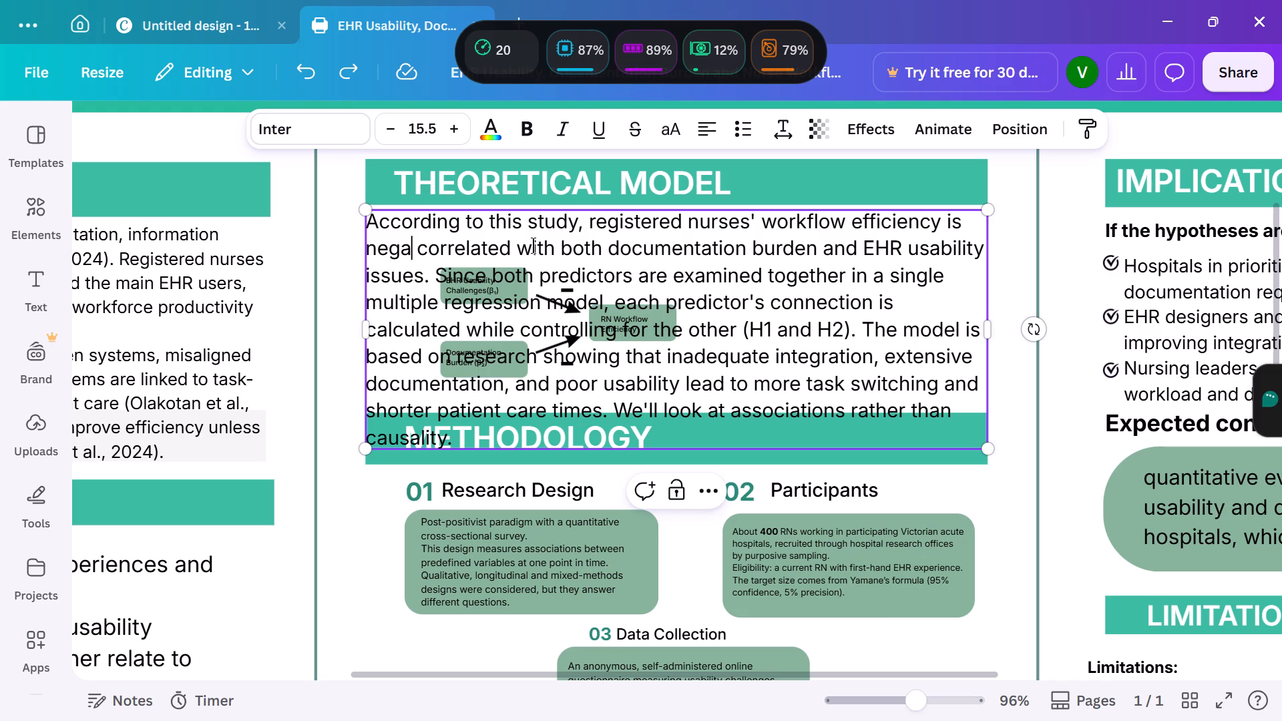
Replace the whole sentence under the THEORETICAL MODEL heading with the copied paraphrase beginning "According to this study".
{"action": "scroll", "coordinate": [533, 245], "scroll_direction": "up", "scroll_amount": 2}
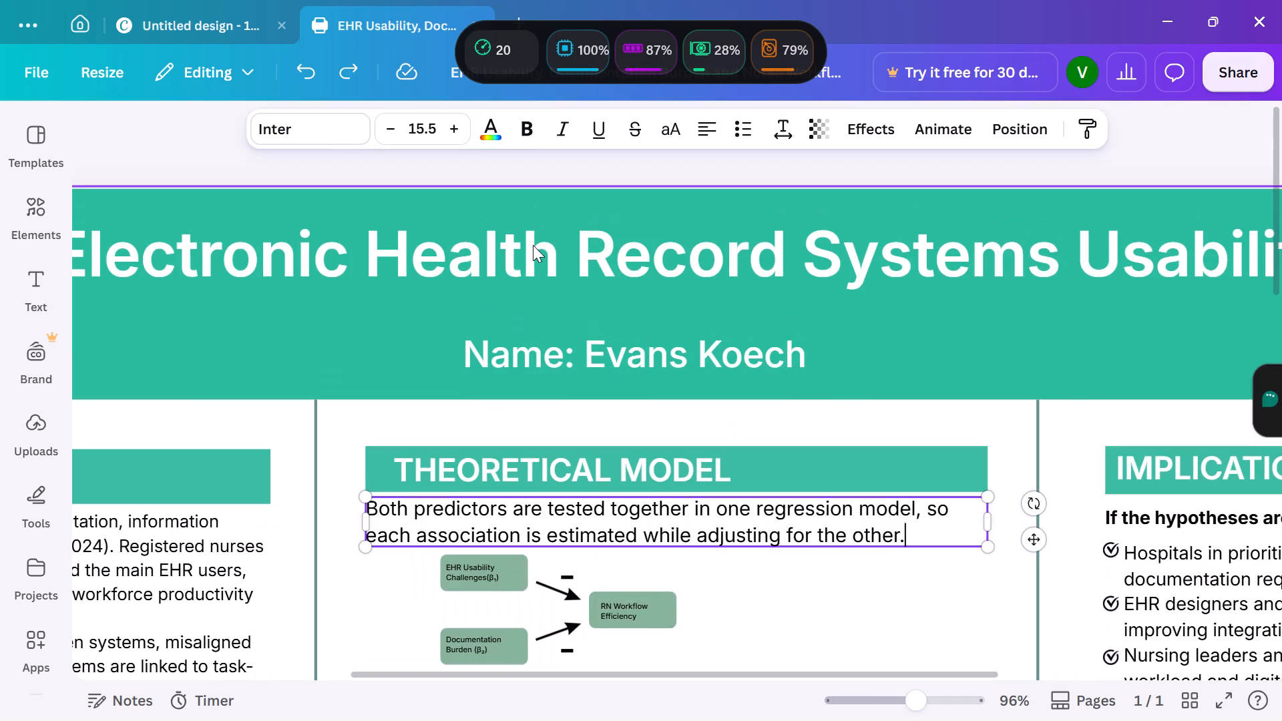
{"action": "scroll", "coordinate": [487, 367], "scroll_direction": "down", "scroll_amount": 1}
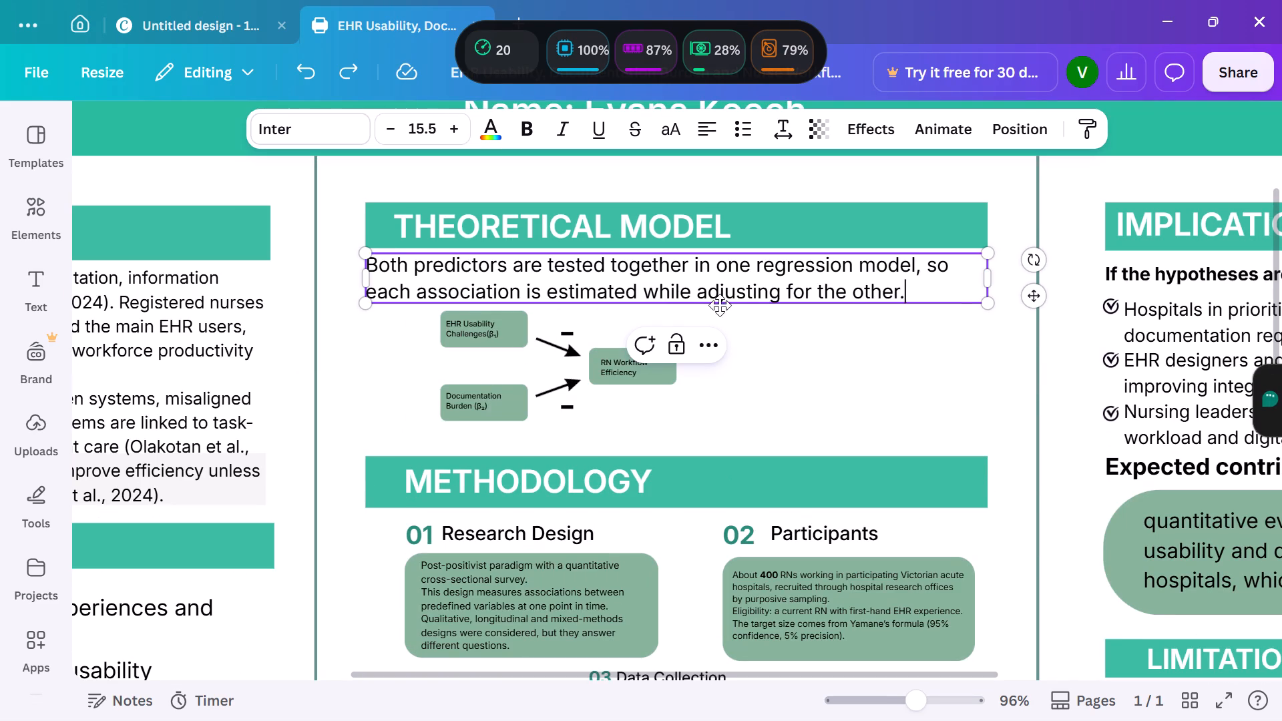
{"action": "left_click", "coordinate": [913, 283]}
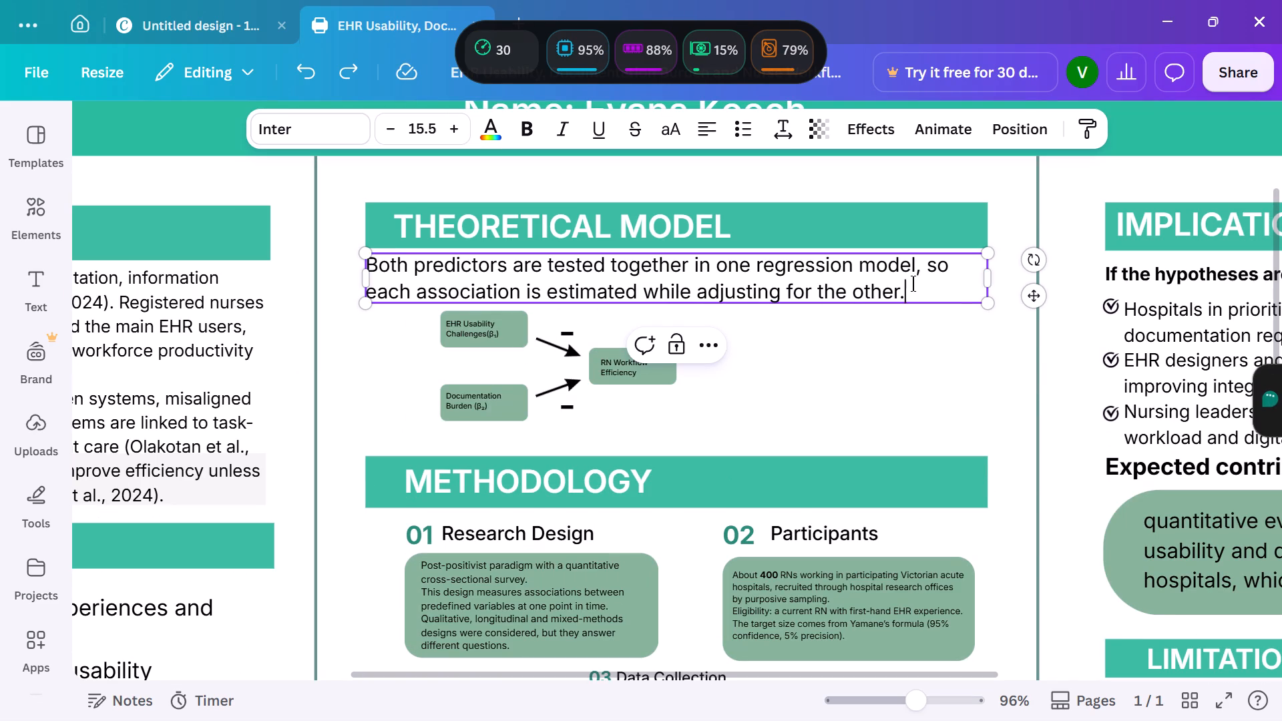
{"action": "triple_click", "coordinate": [913, 283]}
{"action": "left_click", "coordinate": [913, 283]}
{"action": "key", "text": "BackSpace"}
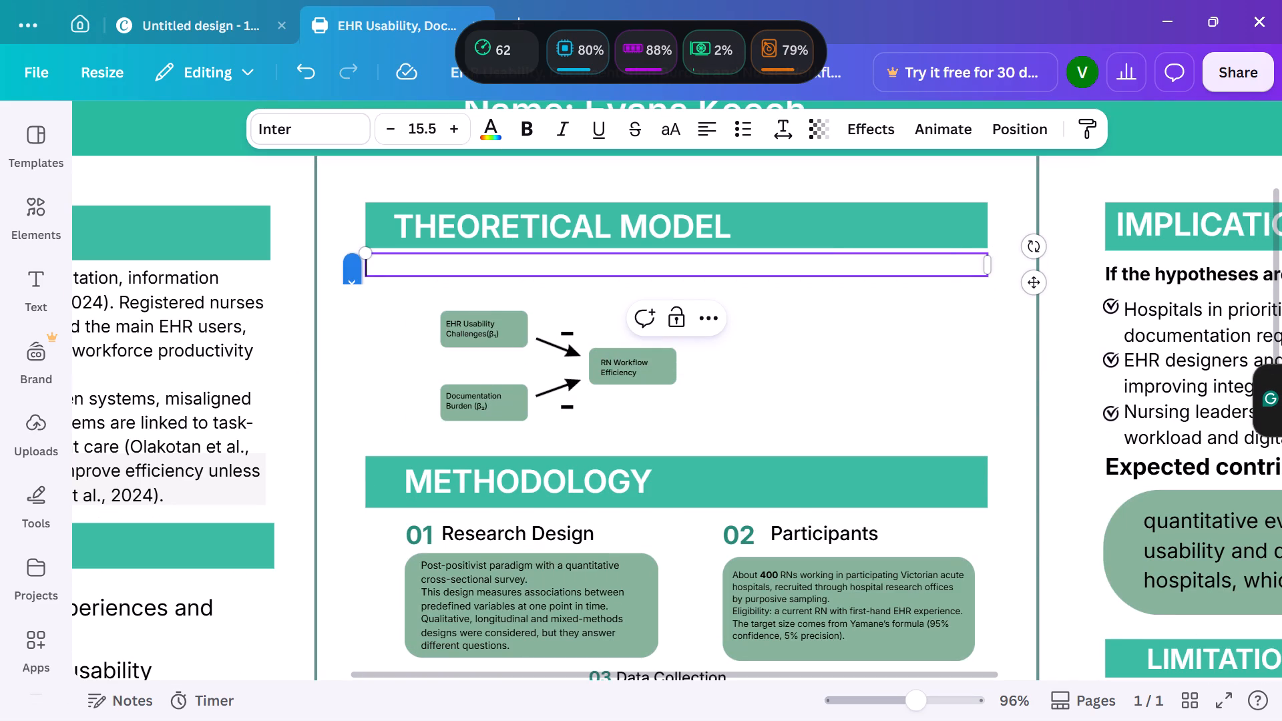
{"action": "key", "text": "ctrl+v"}
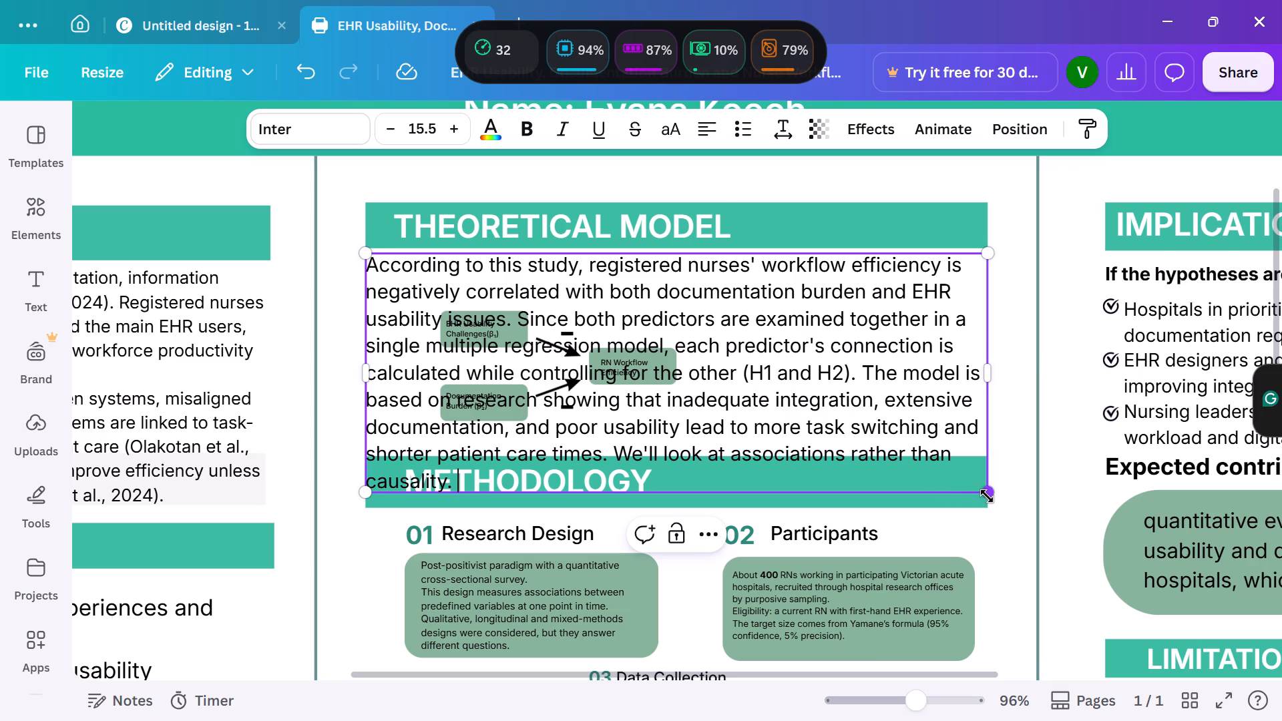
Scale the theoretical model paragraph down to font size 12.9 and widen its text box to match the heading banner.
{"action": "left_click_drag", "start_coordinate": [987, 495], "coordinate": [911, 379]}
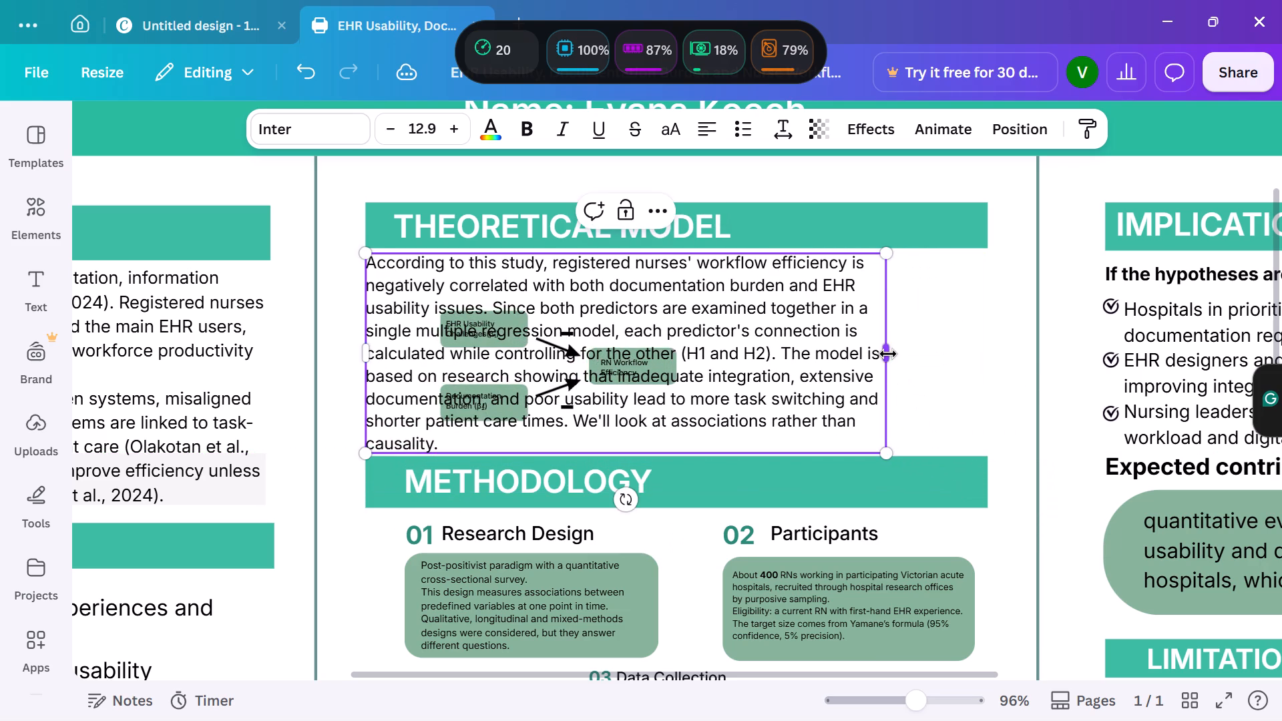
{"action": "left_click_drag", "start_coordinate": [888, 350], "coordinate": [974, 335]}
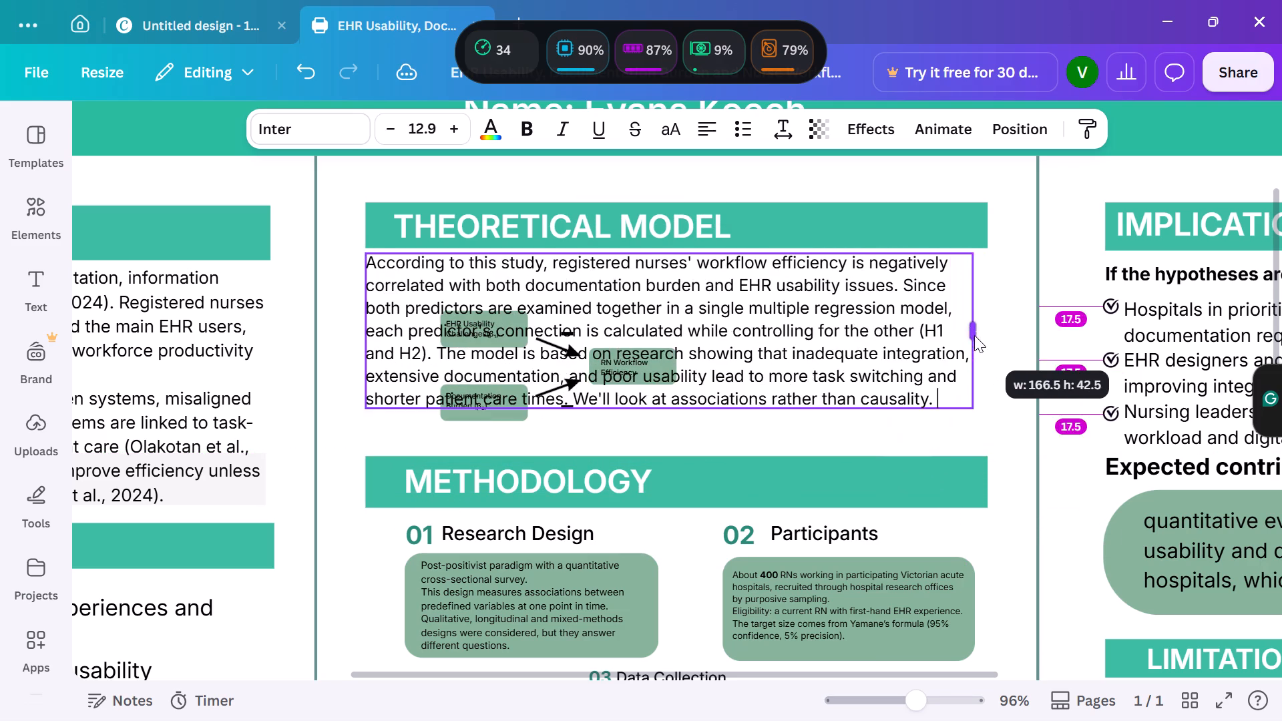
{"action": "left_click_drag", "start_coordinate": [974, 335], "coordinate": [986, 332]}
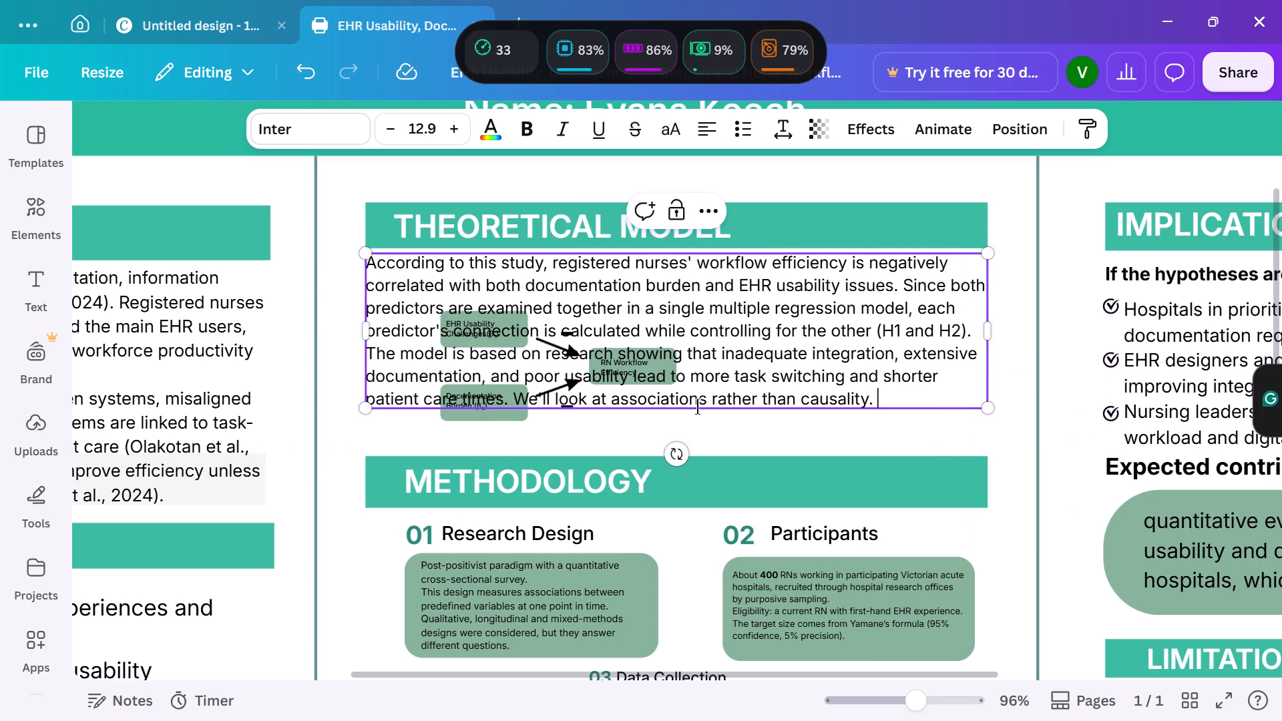
Scale the theoretical model paragraph down to font size 4.9 and stretch its text box to the heading banner's full width.
{"action": "left_click", "coordinate": [697, 406]}
{"action": "left_click_drag", "start_coordinate": [984, 411], "coordinate": [984, 388]}
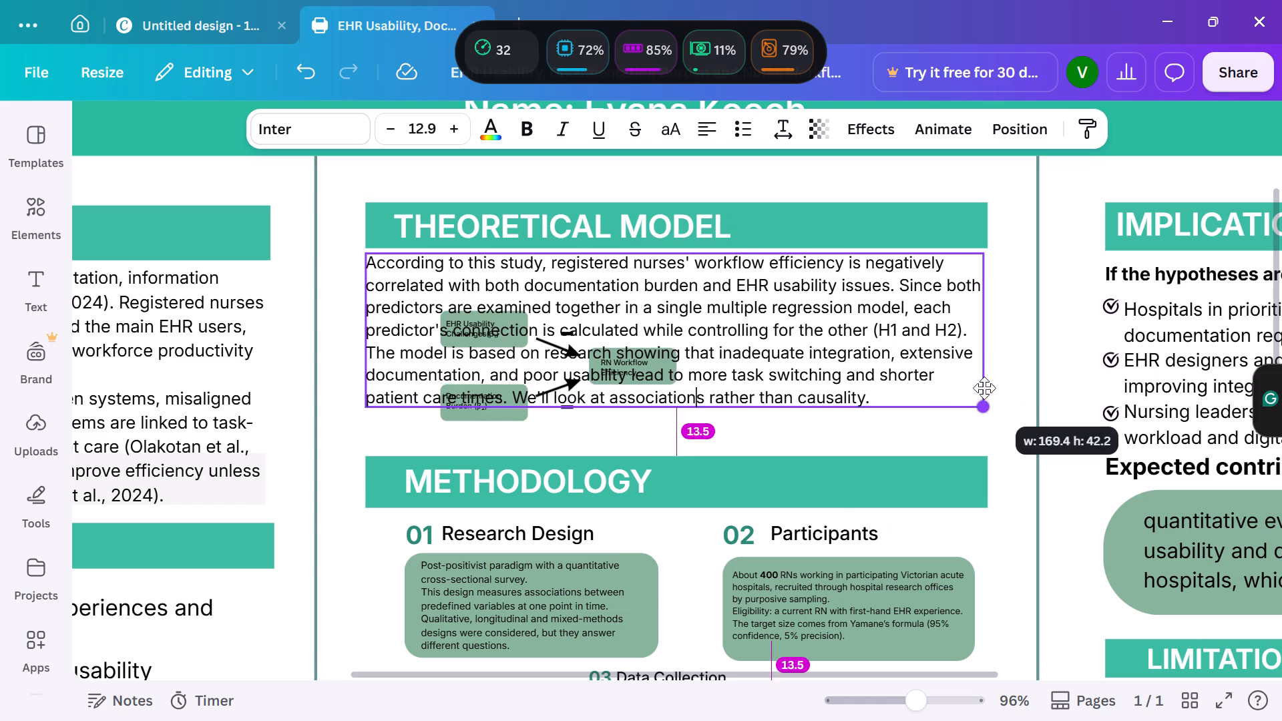
{"action": "left_click_drag", "start_coordinate": [984, 388], "coordinate": [821, 272]}
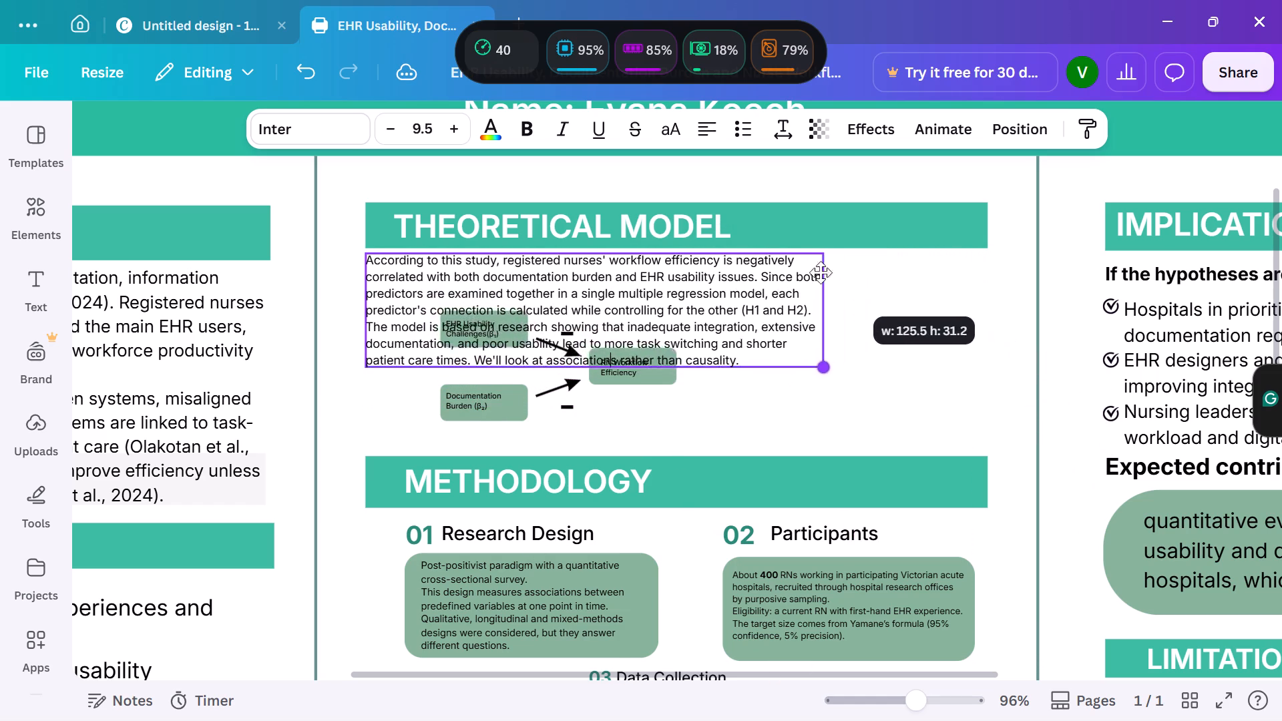
{"action": "left_click_drag", "start_coordinate": [821, 272], "coordinate": [609, 270]}
{"action": "left_click", "coordinate": [602, 282]}
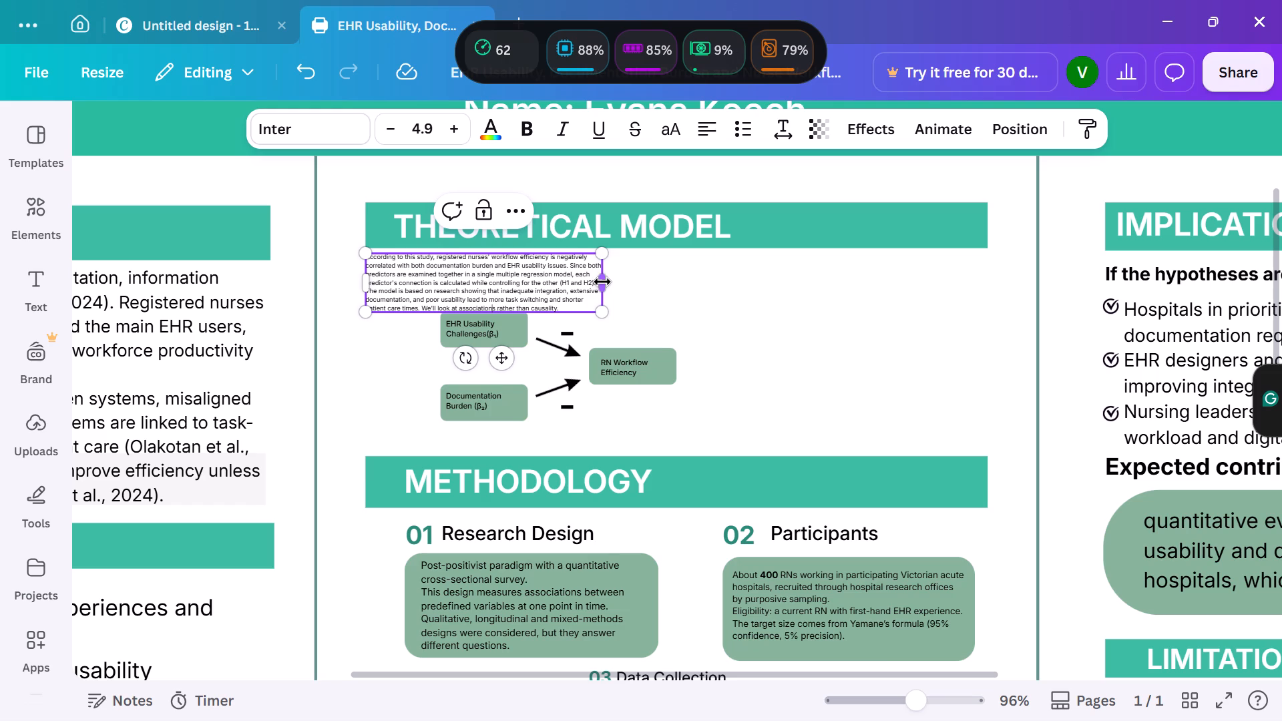
{"action": "left_click_drag", "start_coordinate": [602, 282], "coordinate": [754, 290]}
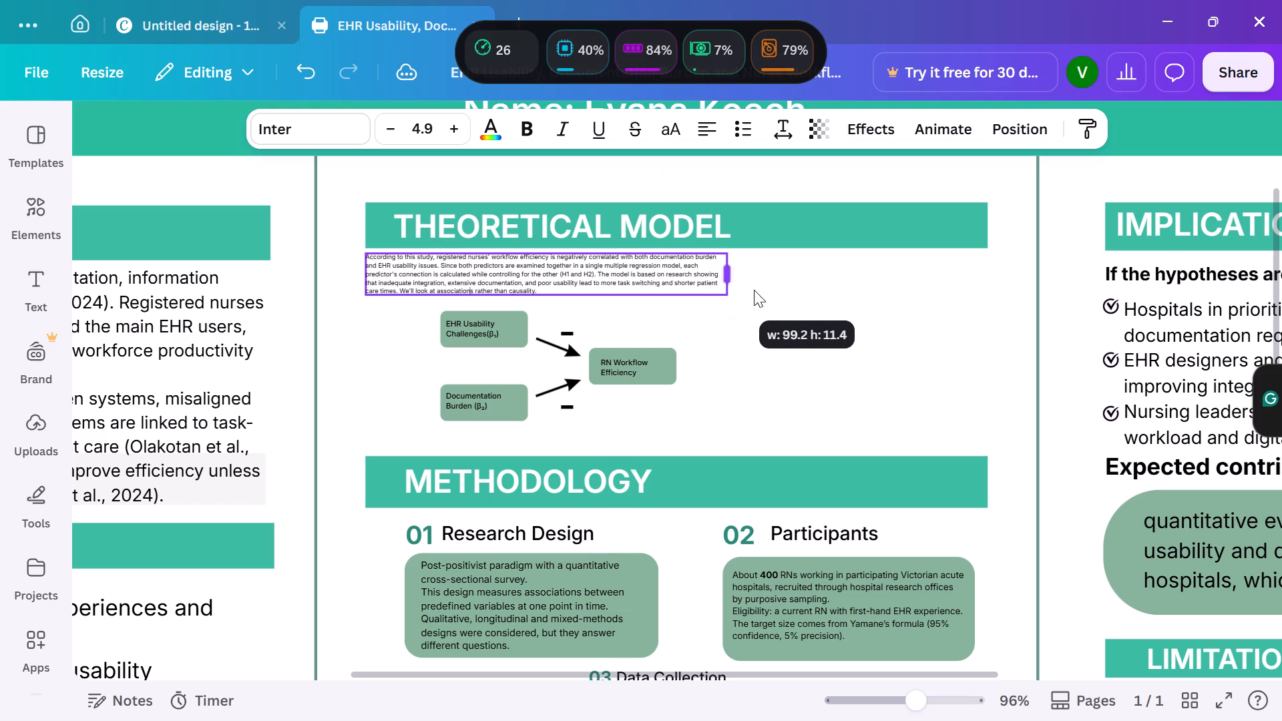
{"action": "left_click_drag", "start_coordinate": [754, 290], "coordinate": [954, 306]}
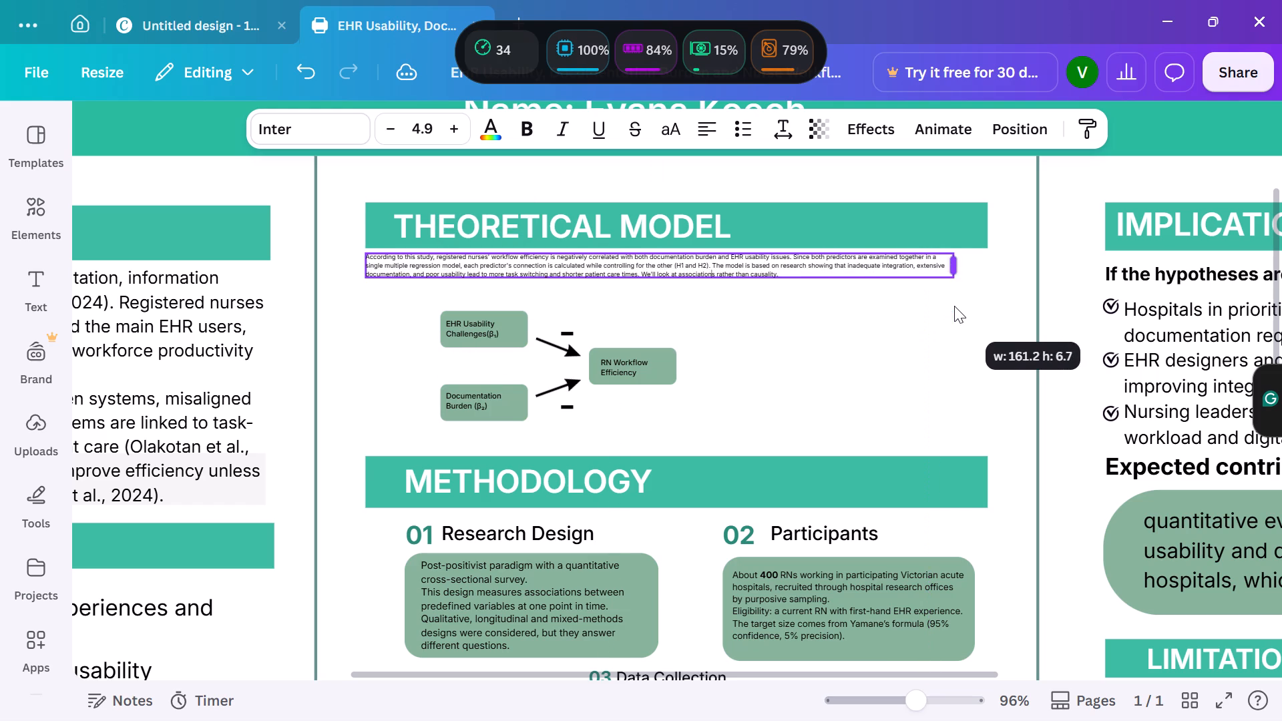
{"action": "left_click_drag", "start_coordinate": [954, 306], "coordinate": [986, 315]}
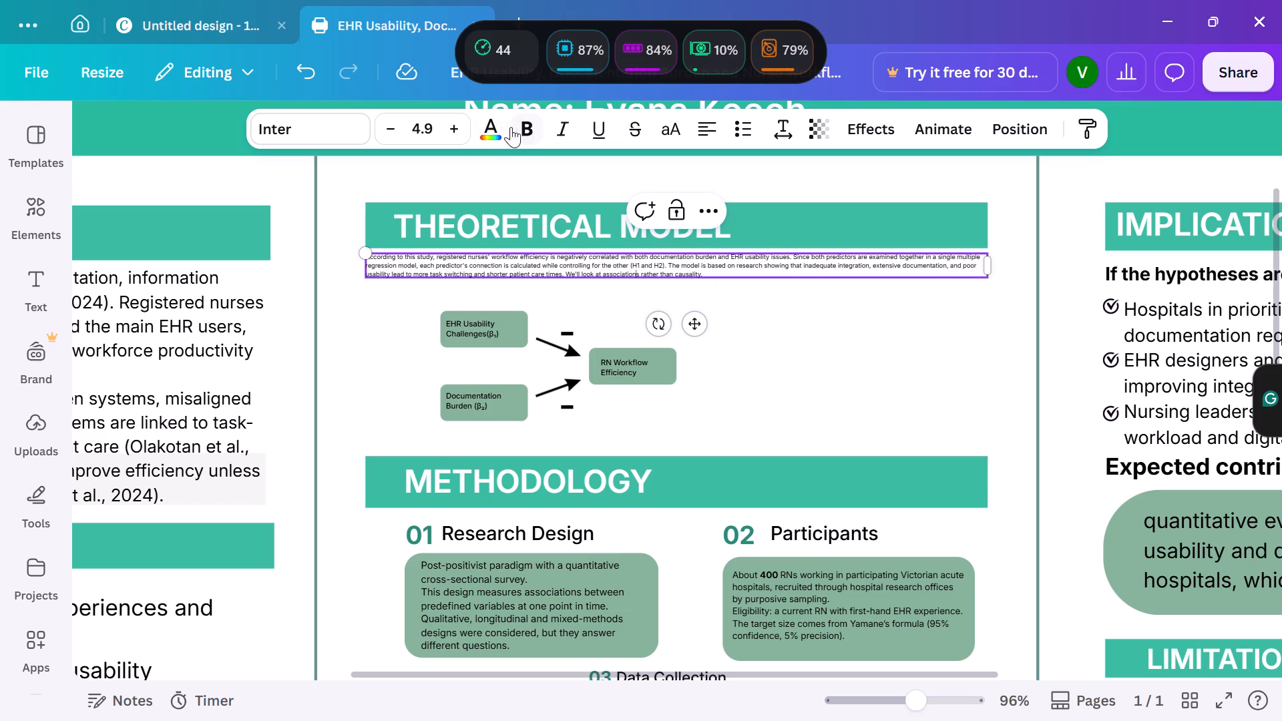
Increase the theoretical model paragraph's font size to 7.9.
{"action": "left_click", "coordinate": [461, 129]}
{"action": "left_click", "coordinate": [463, 130]}
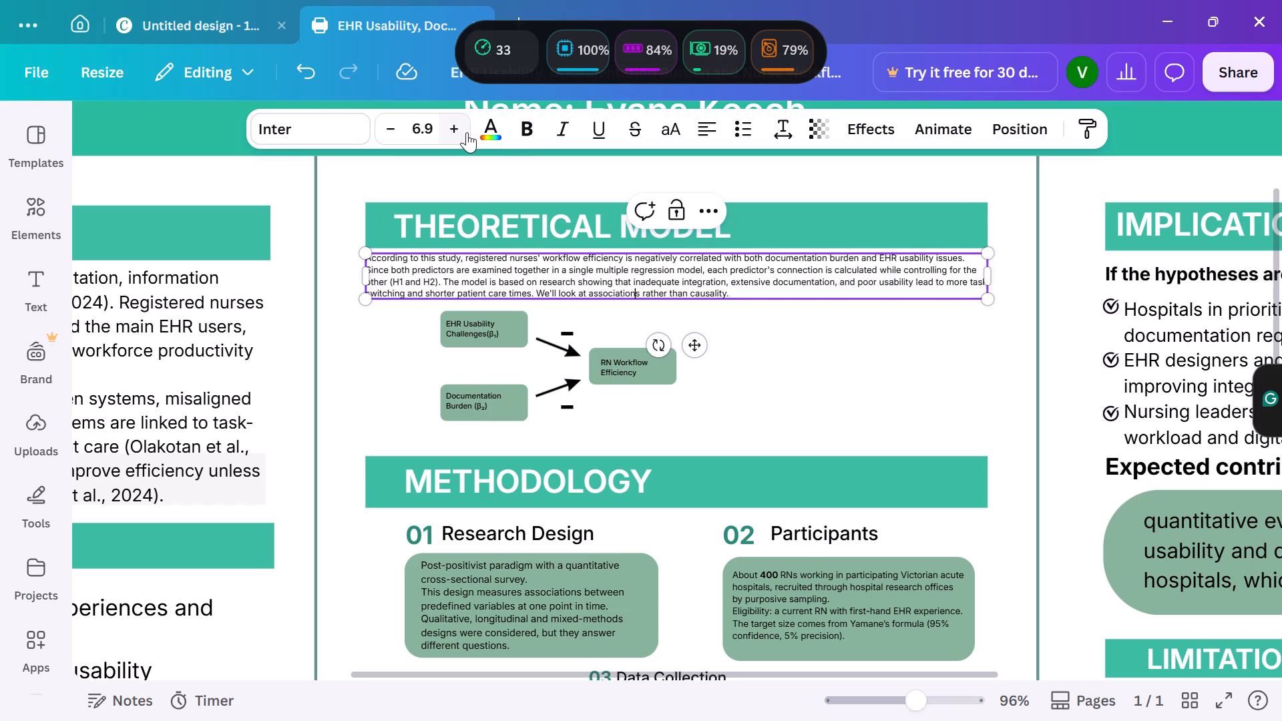
{"action": "left_click", "coordinate": [467, 132]}
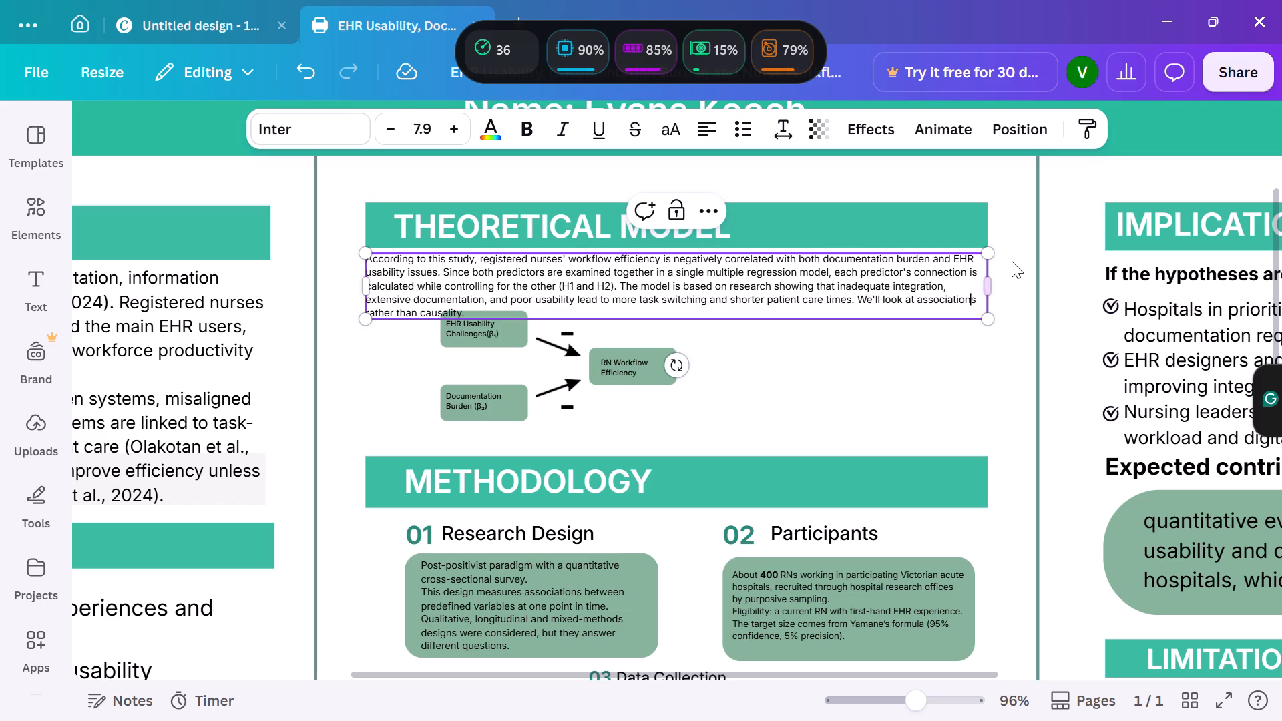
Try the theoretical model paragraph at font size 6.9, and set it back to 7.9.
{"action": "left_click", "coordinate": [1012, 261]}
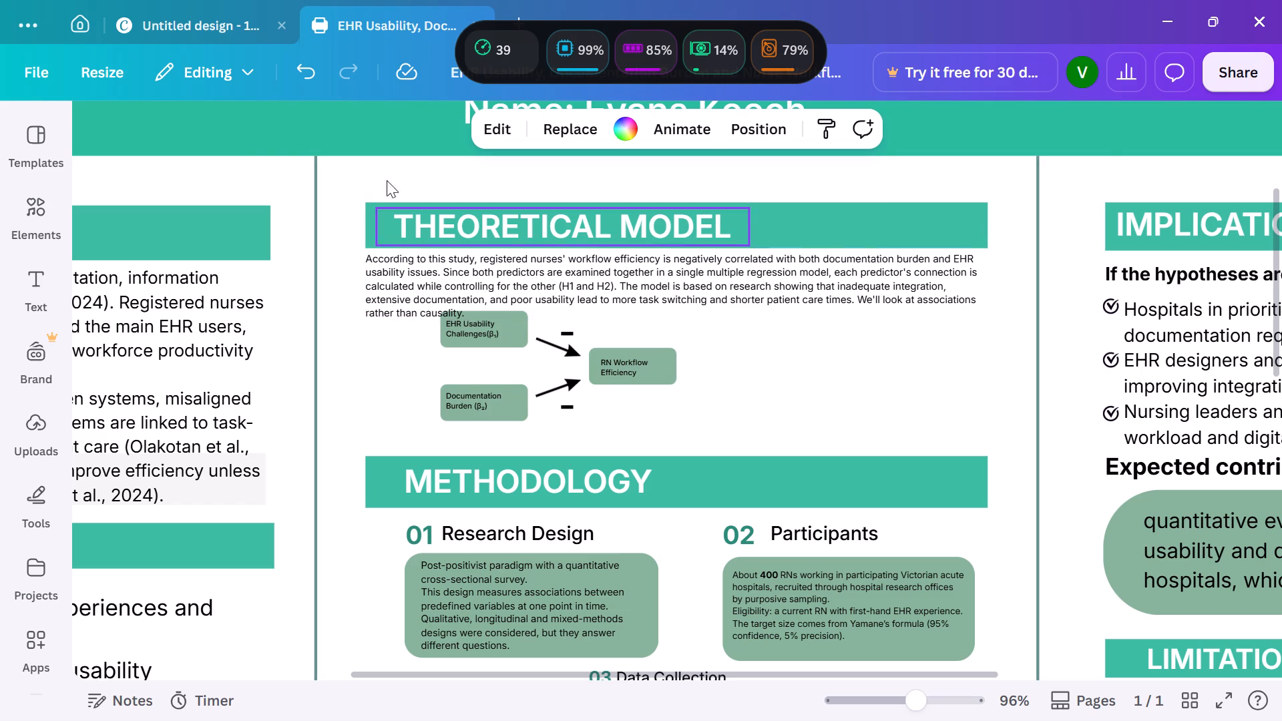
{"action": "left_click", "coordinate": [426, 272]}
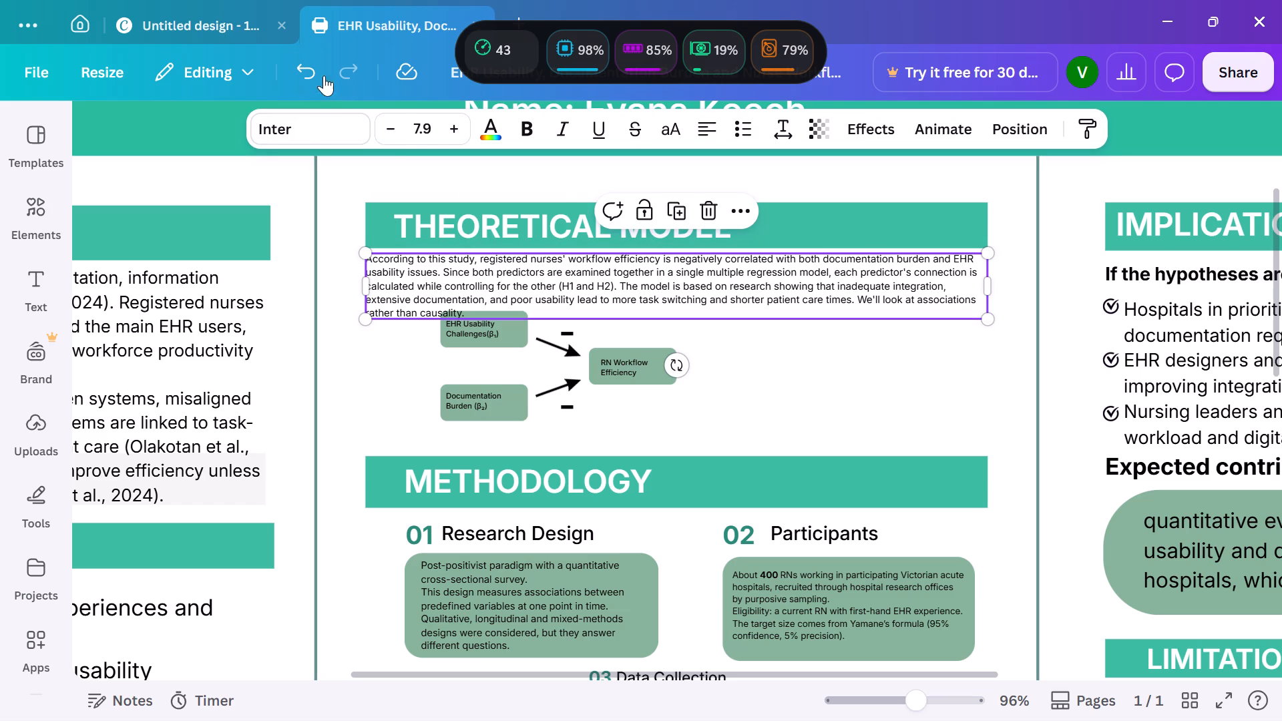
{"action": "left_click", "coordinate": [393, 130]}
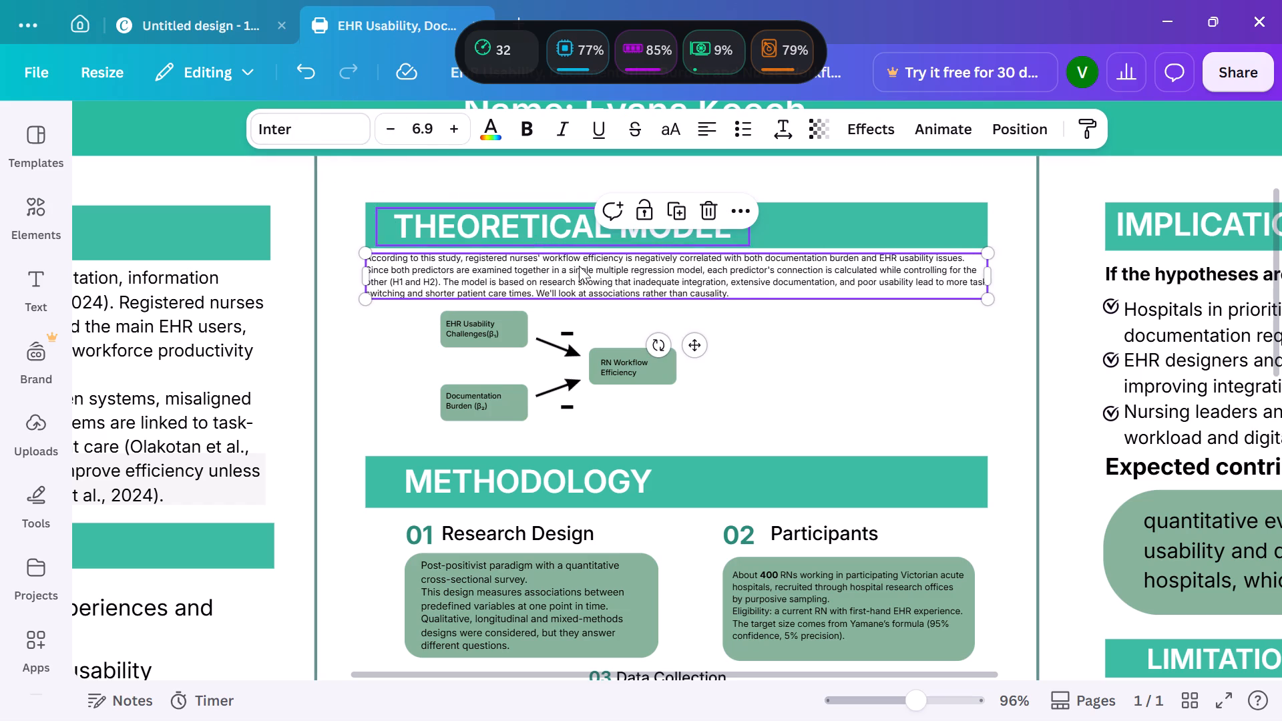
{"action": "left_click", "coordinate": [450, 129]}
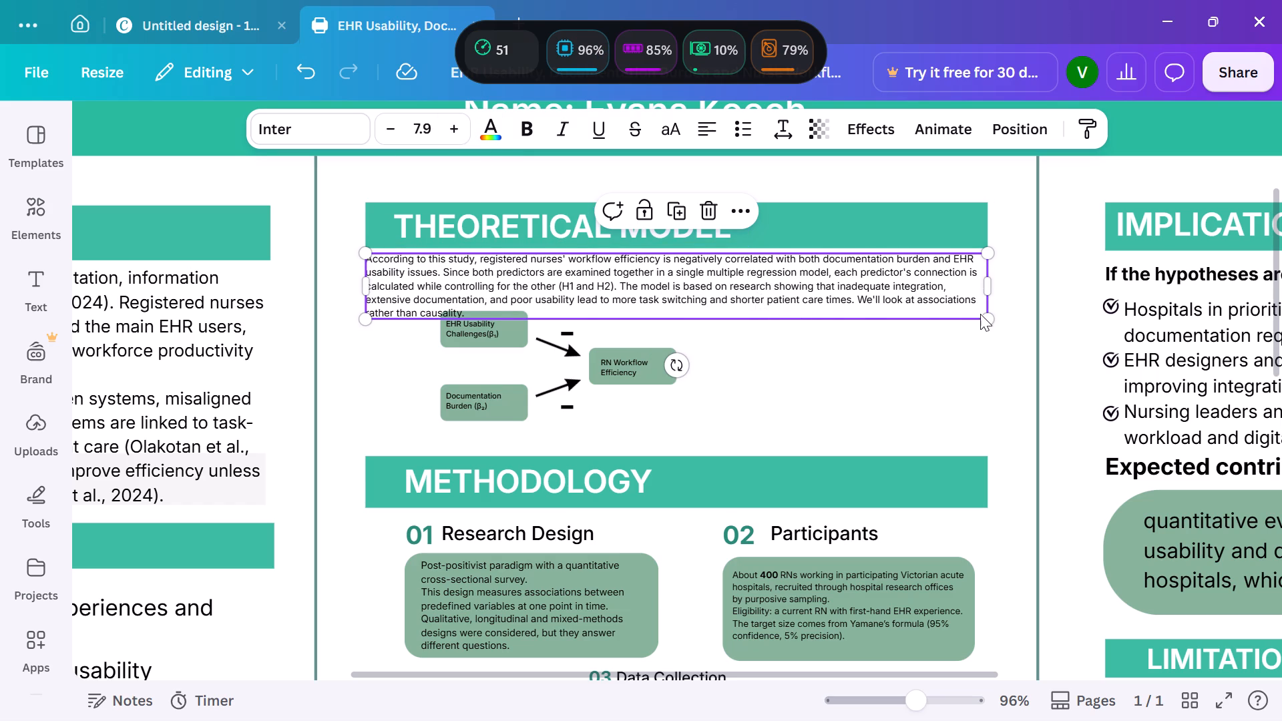
Scale the theoretical model paragraph down to font size 7.1.
{"action": "left_click_drag", "start_coordinate": [988, 317], "coordinate": [983, 314]}
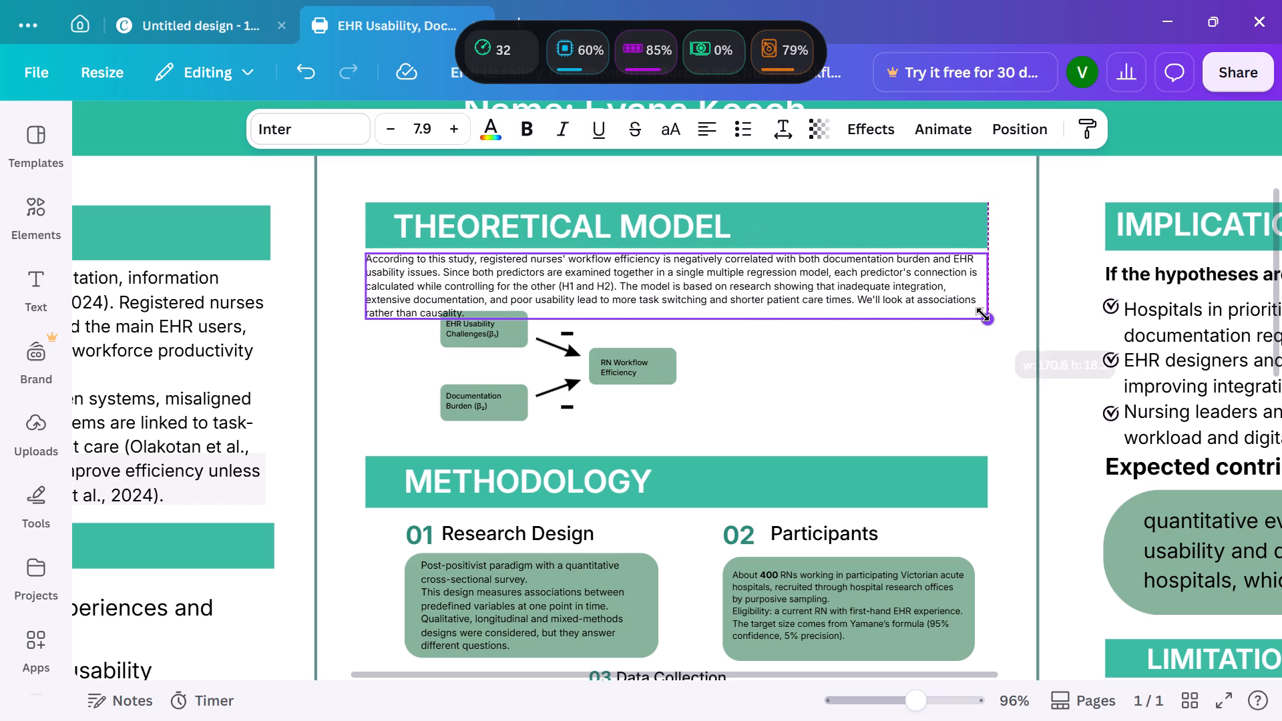
{"action": "left_click_drag", "start_coordinate": [983, 314], "coordinate": [980, 304]}
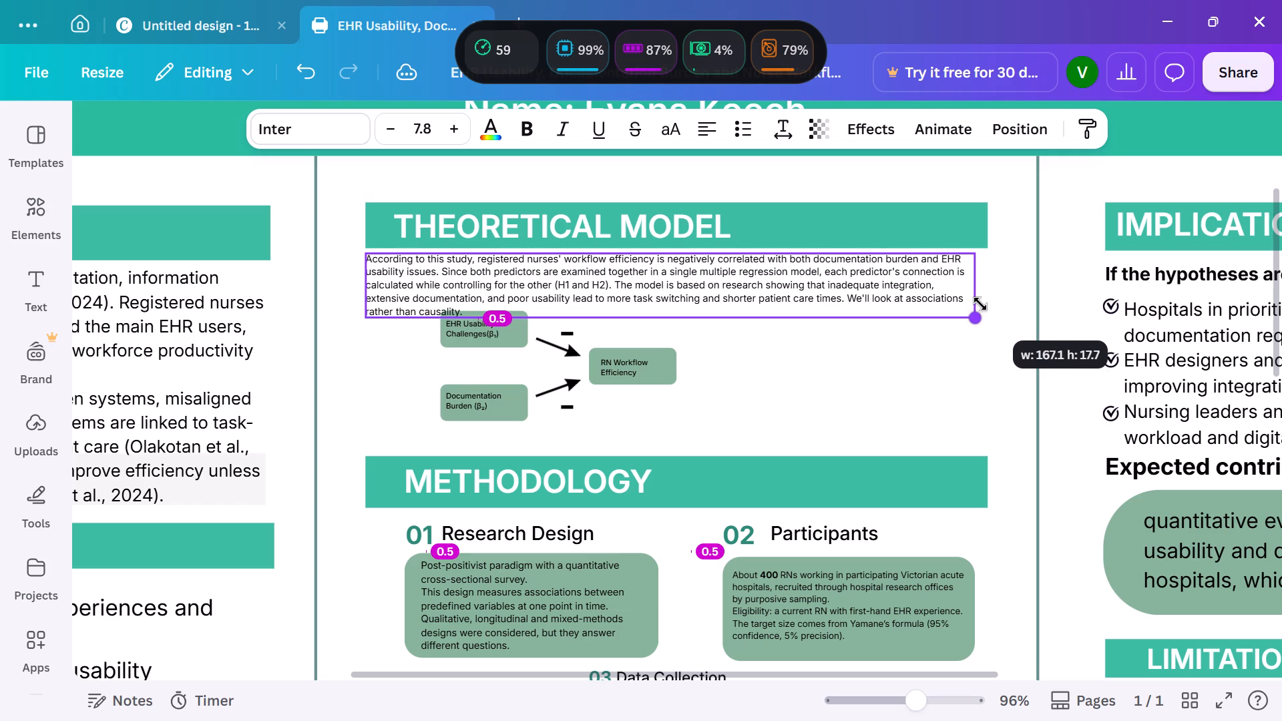
{"action": "left_click_drag", "start_coordinate": [980, 304], "coordinate": [973, 300]}
{"action": "left_click_drag", "start_coordinate": [972, 318], "coordinate": [963, 304]}
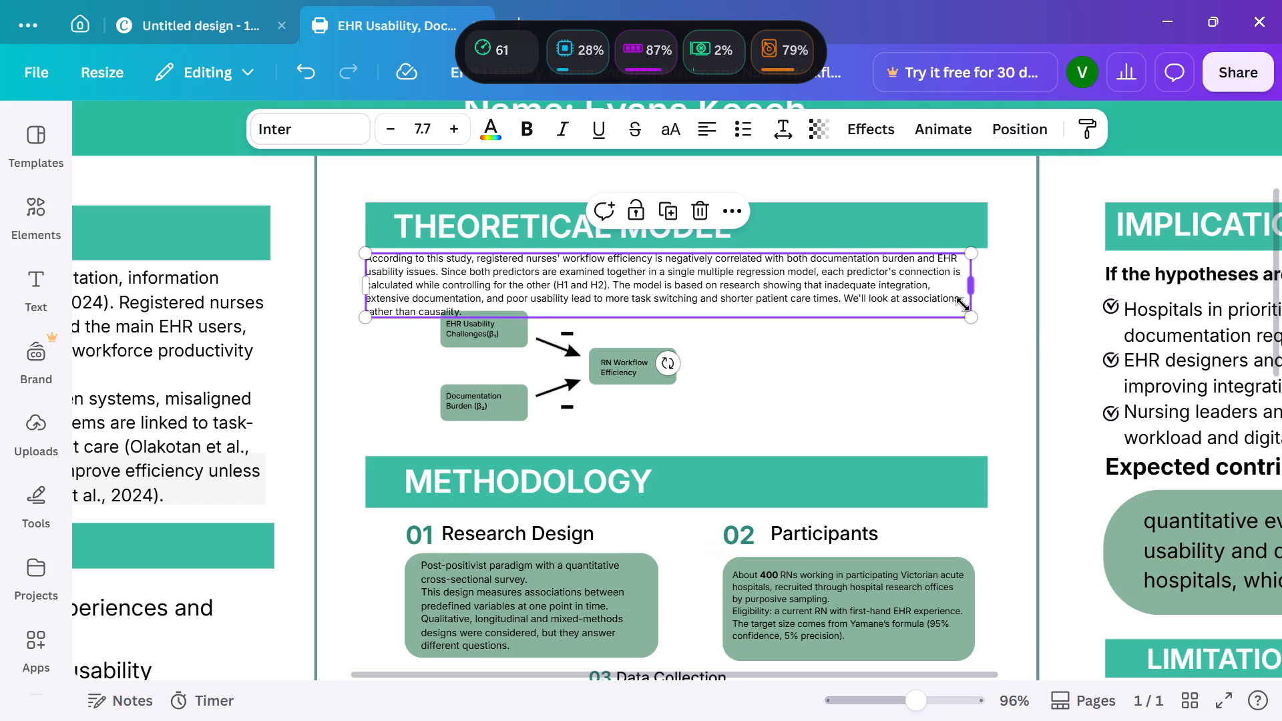
{"action": "left_click_drag", "start_coordinate": [963, 304], "coordinate": [953, 294]}
{"action": "left_click_drag", "start_coordinate": [971, 316], "coordinate": [963, 306]}
{"action": "left_click_drag", "start_coordinate": [963, 306], "coordinate": [951, 296]}
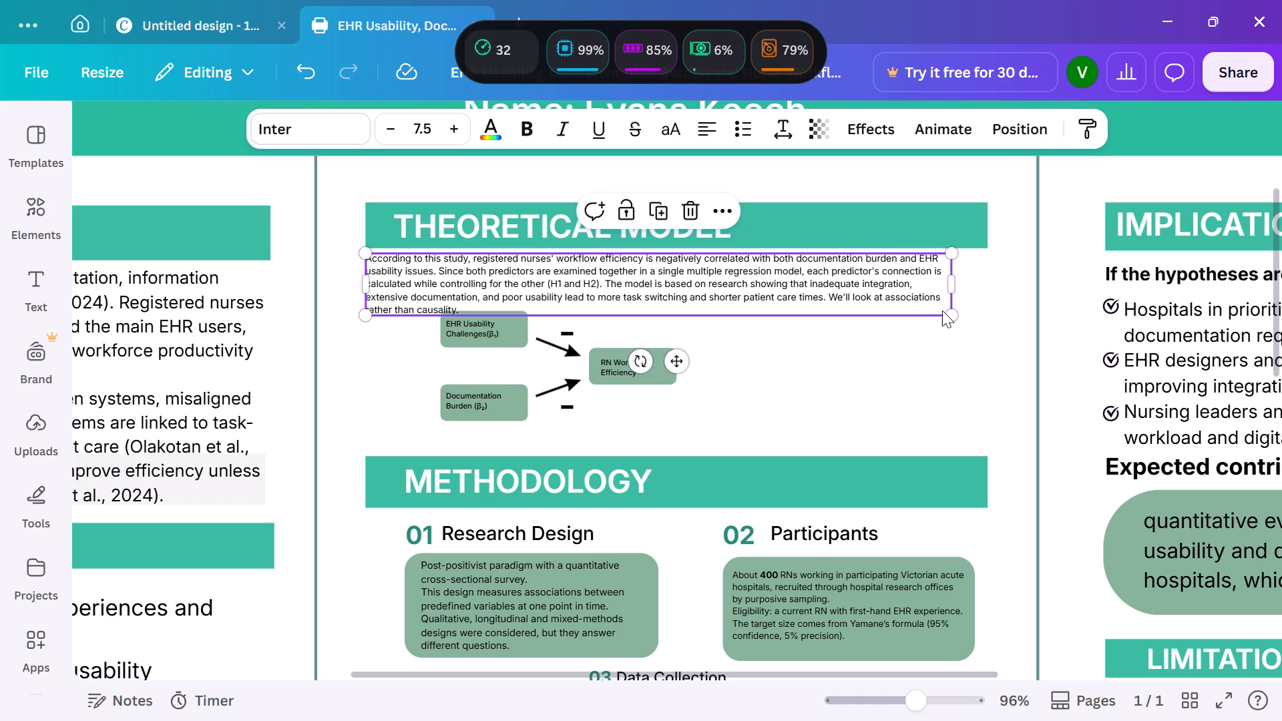
{"action": "left_click_drag", "start_coordinate": [949, 310], "coordinate": [934, 297]}
{"action": "double_click", "coordinate": [942, 289]}
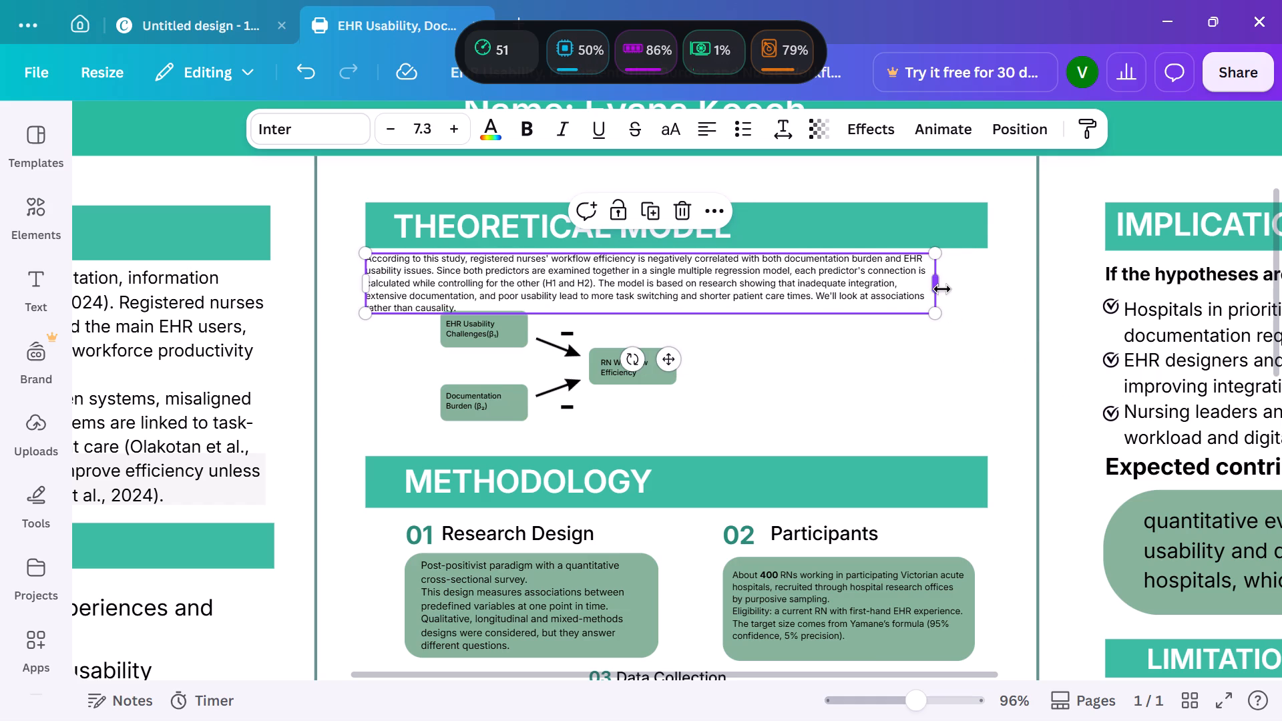
{"action": "key", "text": "ctrl+z"}
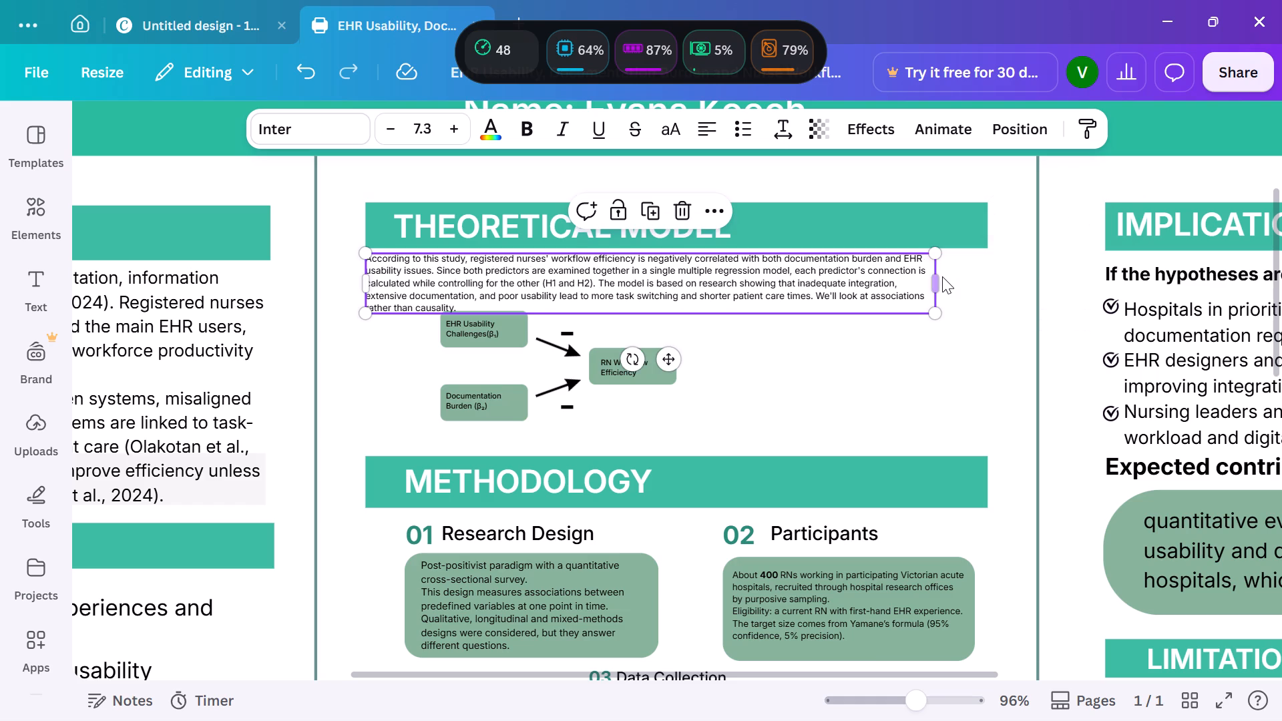
{"action": "left_click_drag", "start_coordinate": [930, 308], "coordinate": [923, 306]}
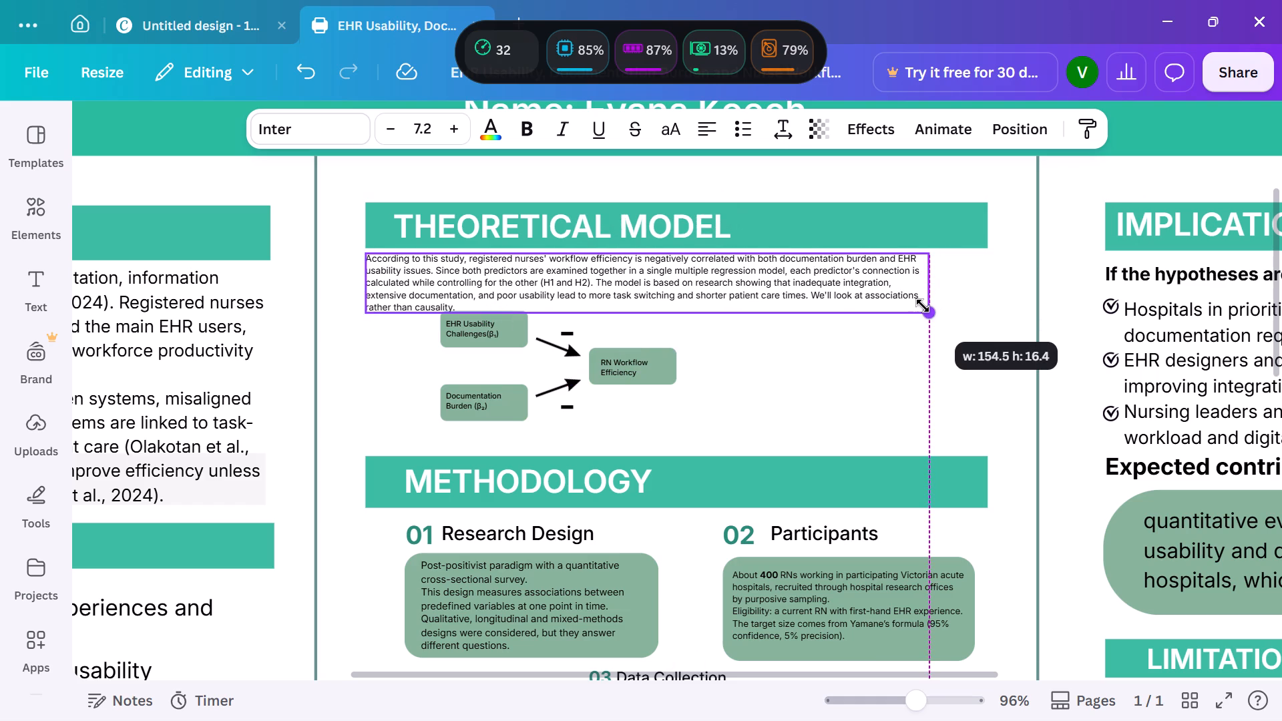
{"action": "left_click_drag", "start_coordinate": [923, 306], "coordinate": [912, 297]}
Widen the theoretical model paragraph's text box to match the full width of the heading banner.
{"action": "left_click_drag", "start_coordinate": [921, 282], "coordinate": [947, 278]}
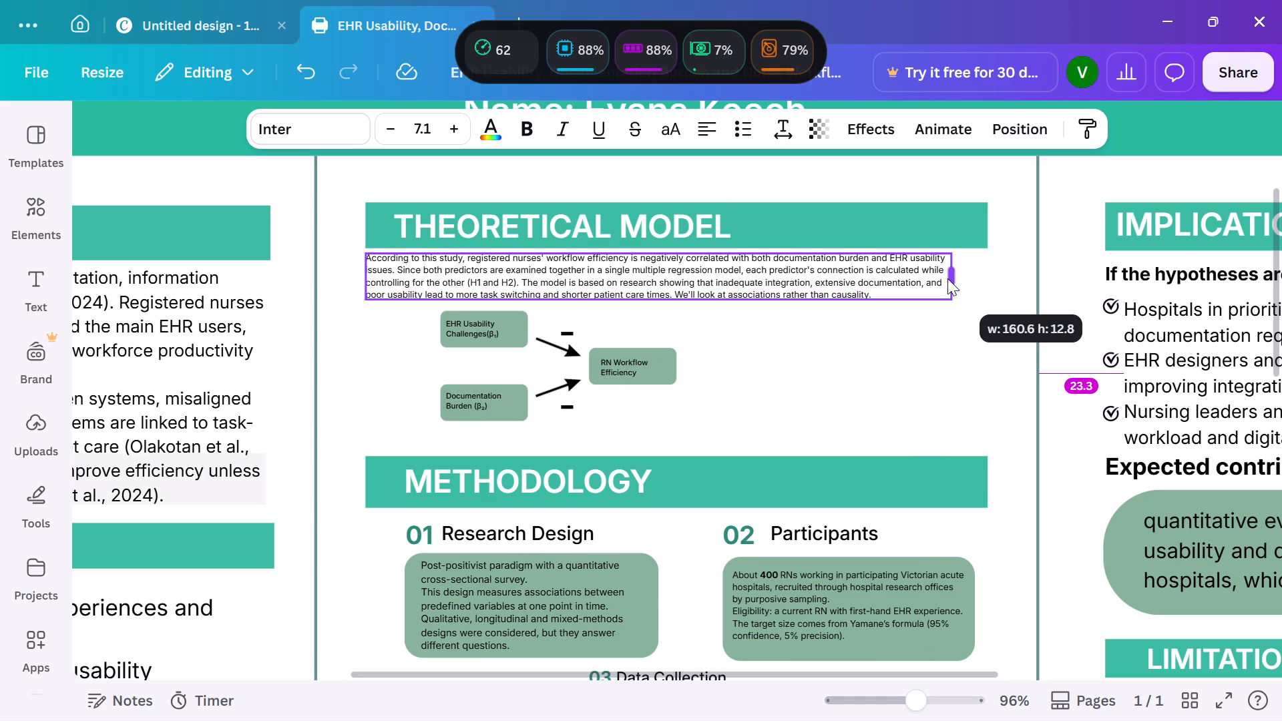
{"action": "left_click_drag", "start_coordinate": [947, 278], "coordinate": [957, 280]}
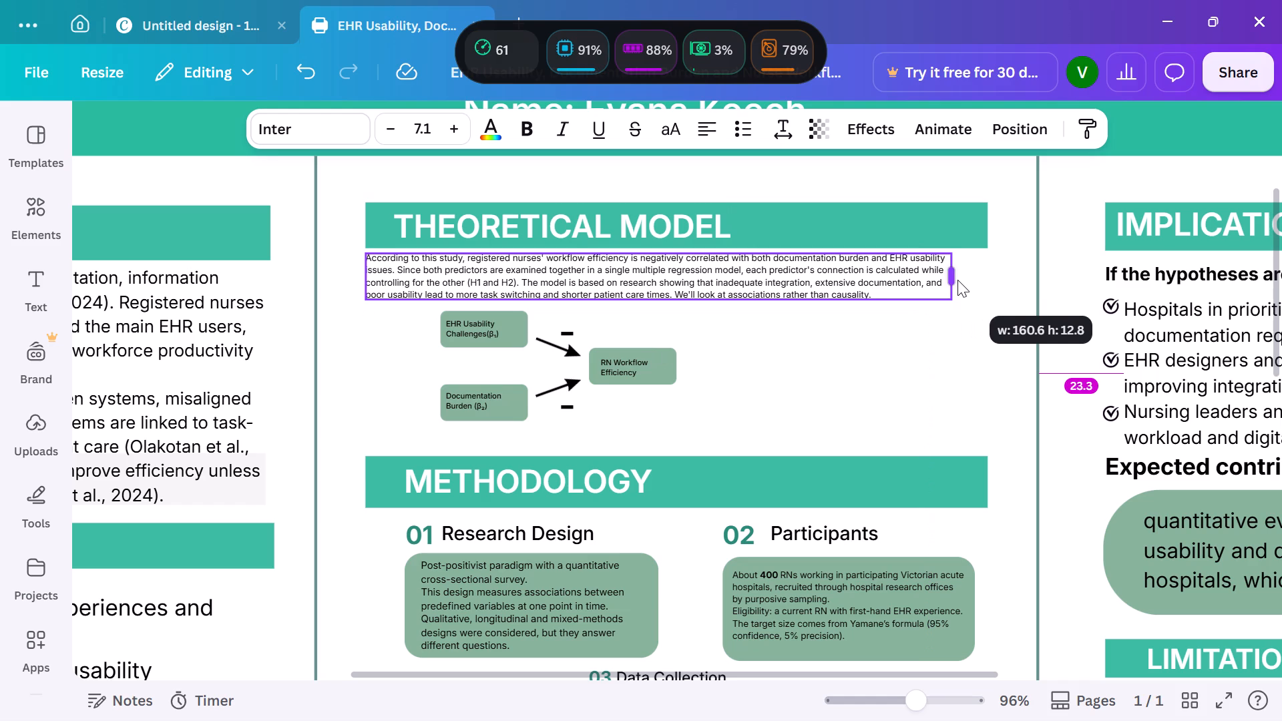
{"action": "left_click_drag", "start_coordinate": [957, 280], "coordinate": [976, 280]}
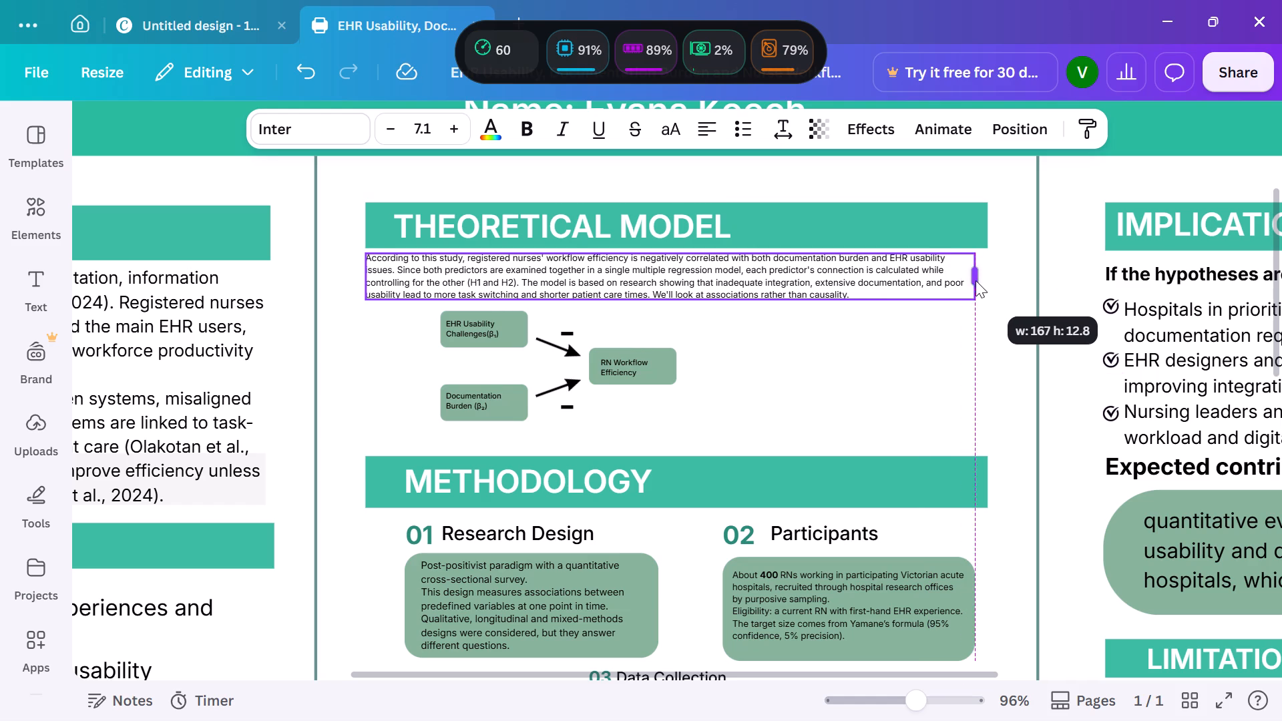
{"action": "left_click_drag", "start_coordinate": [976, 280], "coordinate": [984, 278]}
{"action": "left_click", "coordinate": [943, 320]}
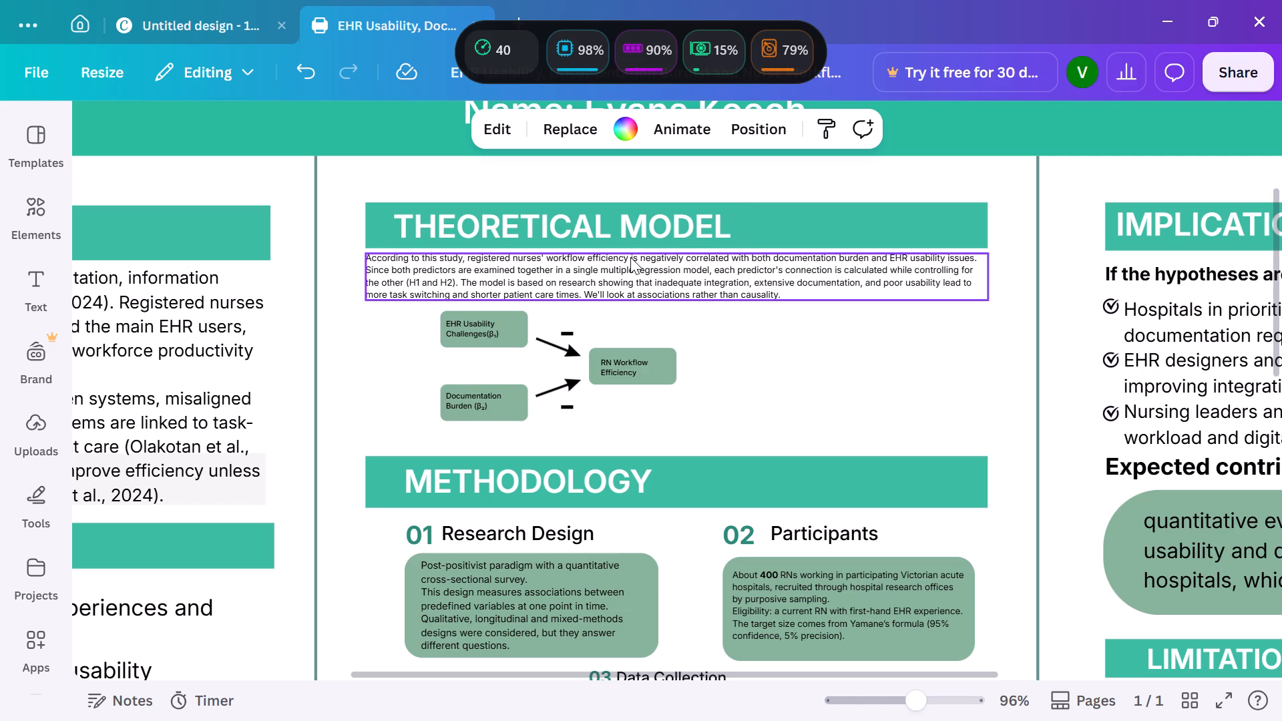
{"action": "left_click", "coordinate": [706, 269]}
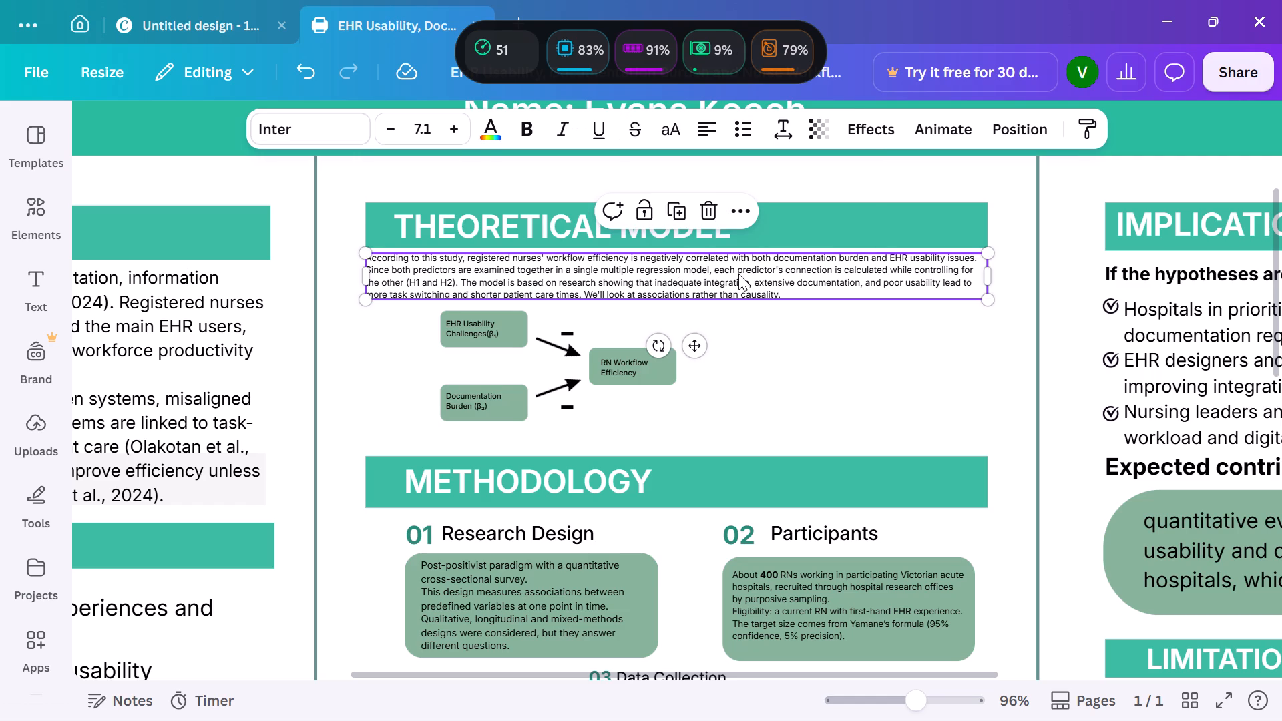
{"action": "left_click", "coordinate": [785, 291]}
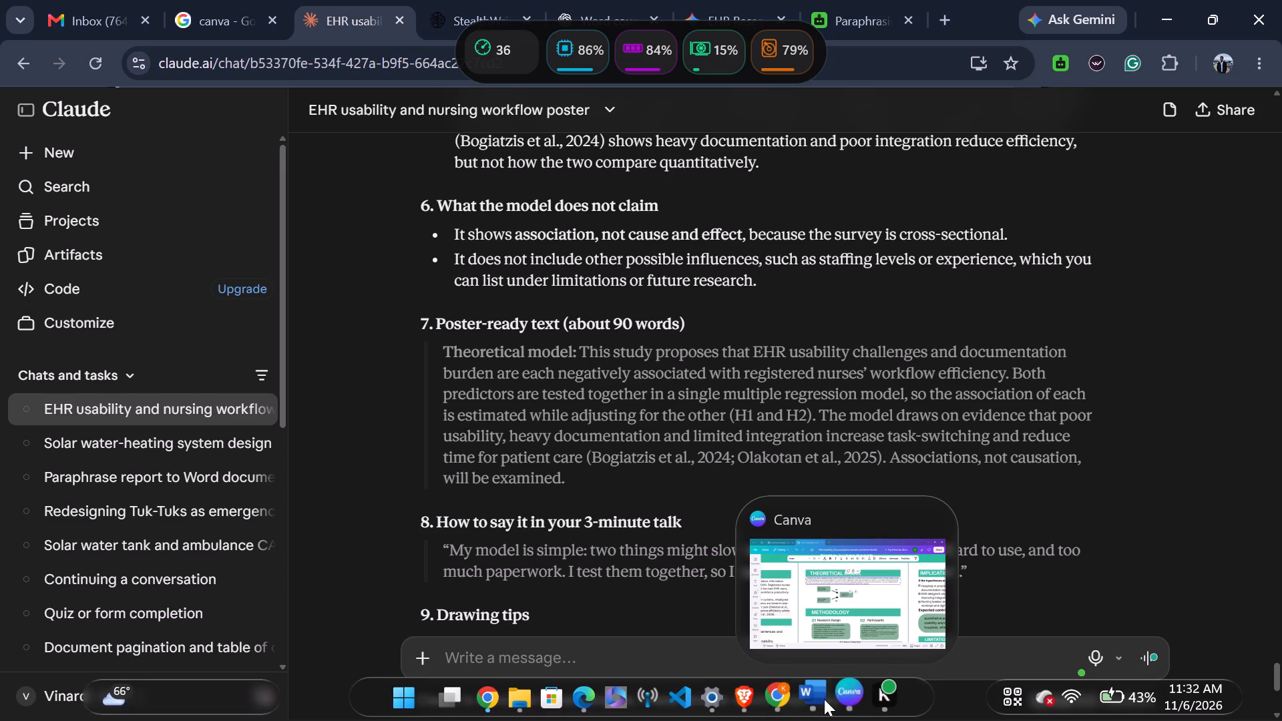
Back in Canva, paste the citation "(Bogiatzis et al., 2024; Olakotan et al., 2025)" after "shorter patient care times" in the theoretical model paragraph.
{"action": "left_click", "coordinate": [848, 699]}
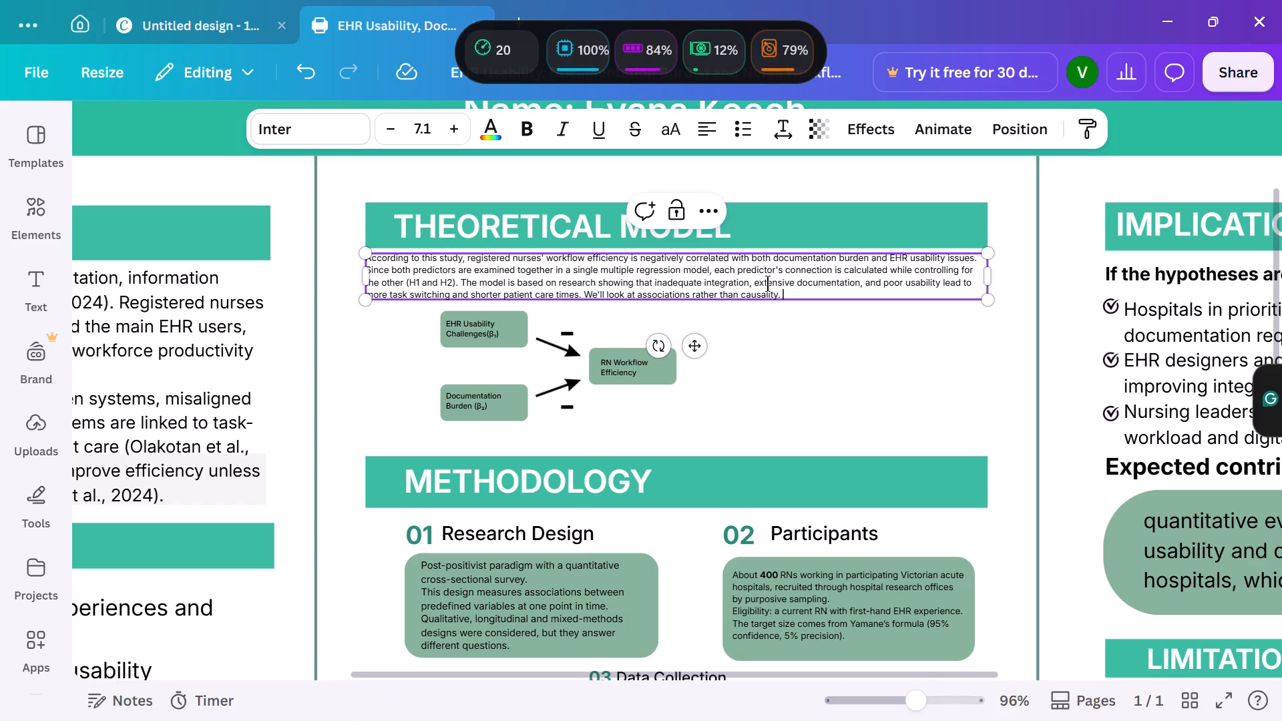
{"action": "left_click", "coordinate": [578, 294]}
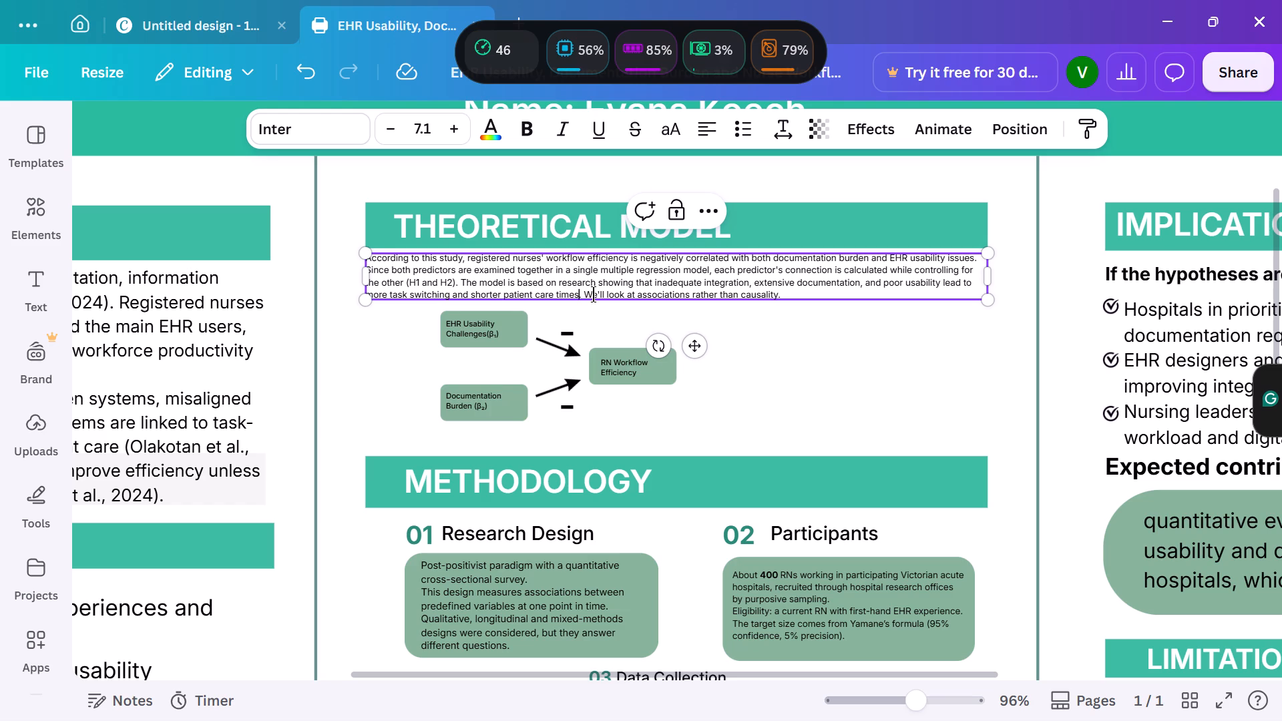
{"action": "key", "text": "ctrl+v"}
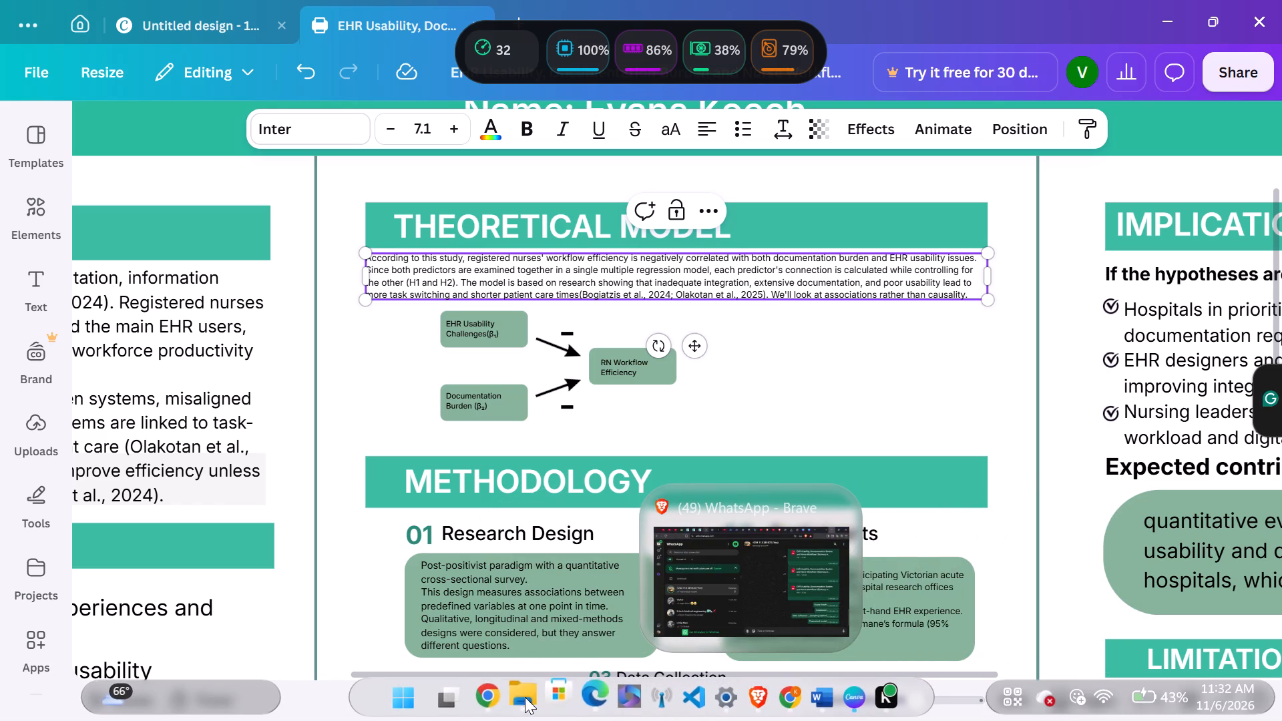
{"action": "left_click", "coordinate": [491, 696]}
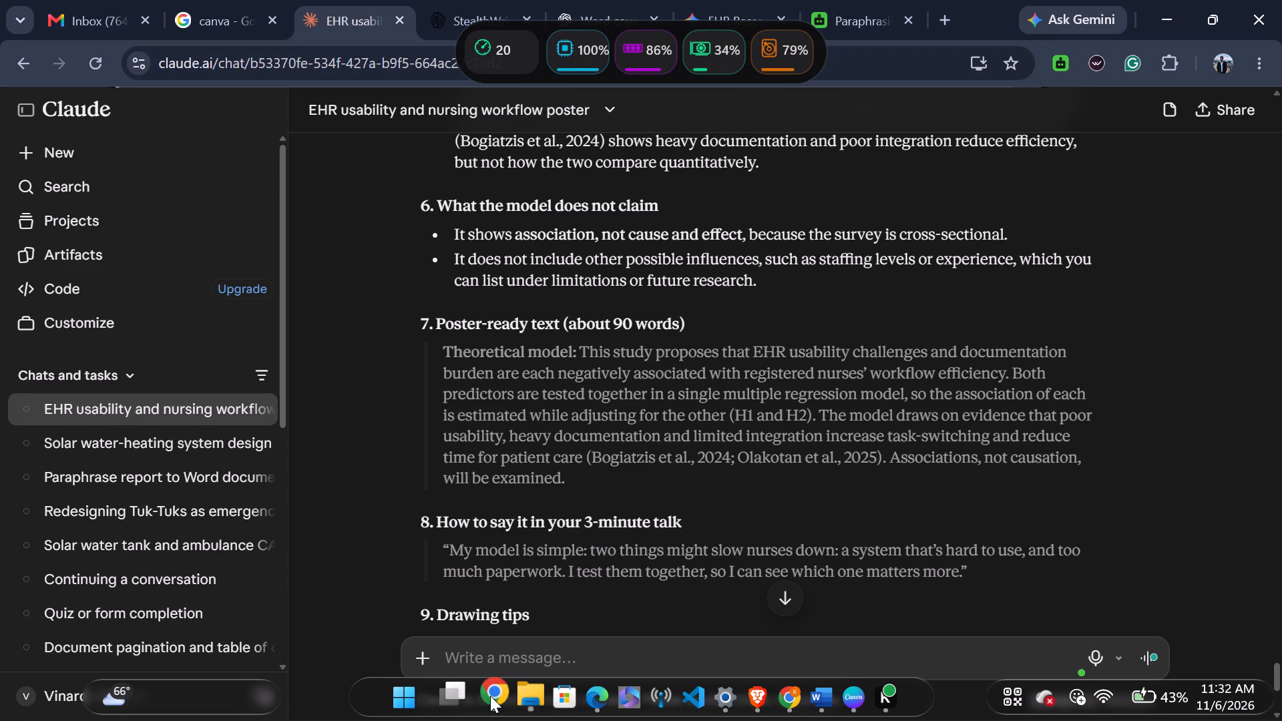
{"action": "left_click", "coordinate": [490, 696]}
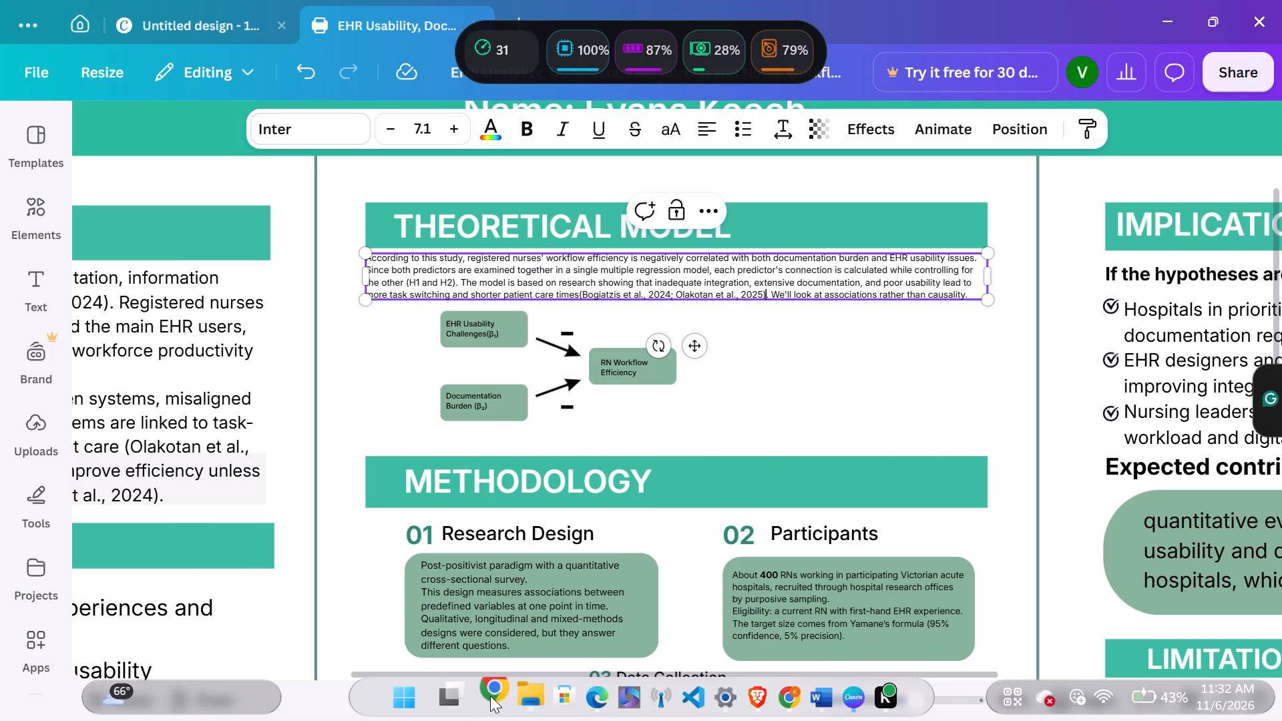
{"action": "left_click", "coordinate": [854, 371]}
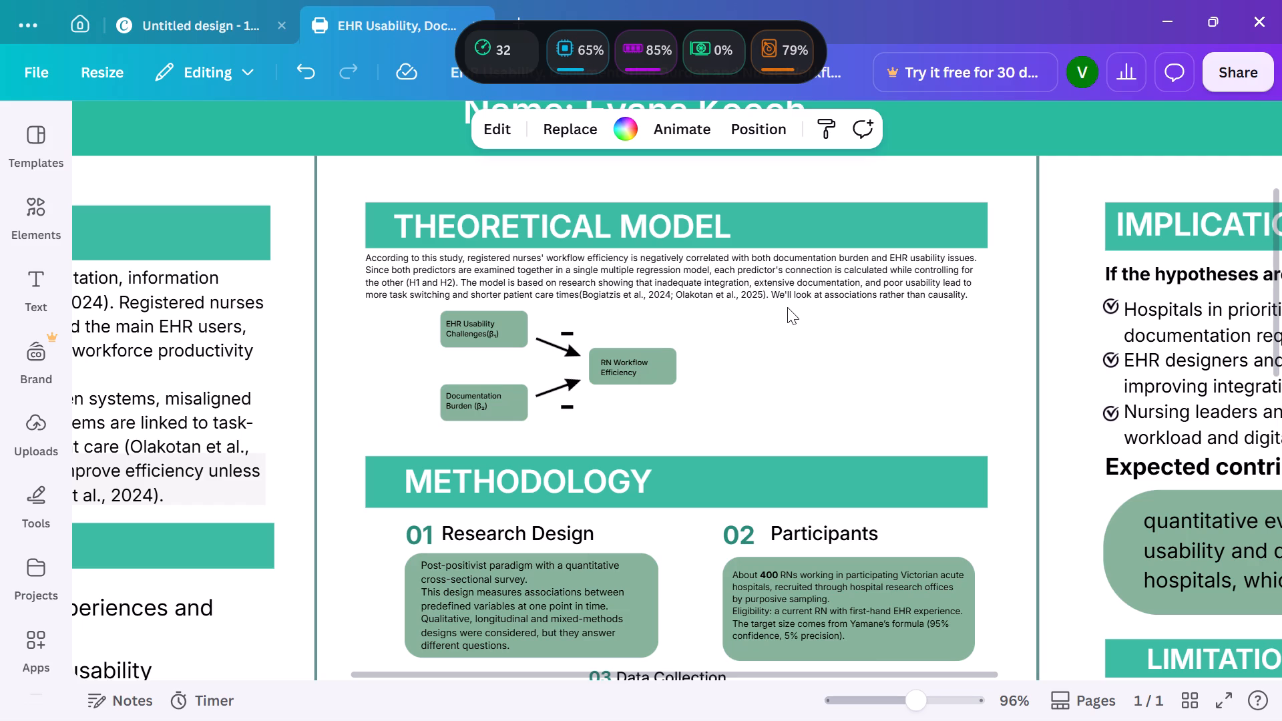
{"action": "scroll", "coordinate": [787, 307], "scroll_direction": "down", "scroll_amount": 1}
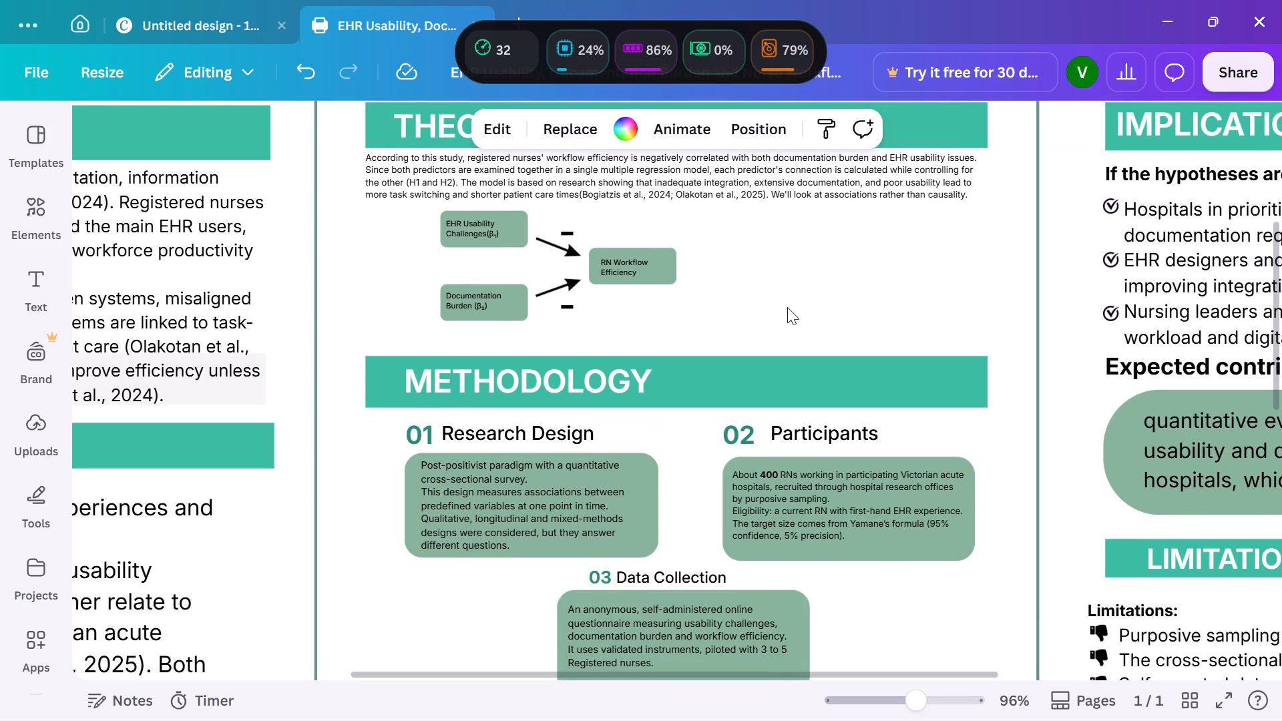
Look over the poster from the theoretical model section to the conclusion and references sections.
{"action": "scroll", "coordinate": [787, 307], "scroll_direction": "up", "scroll_amount": 1}
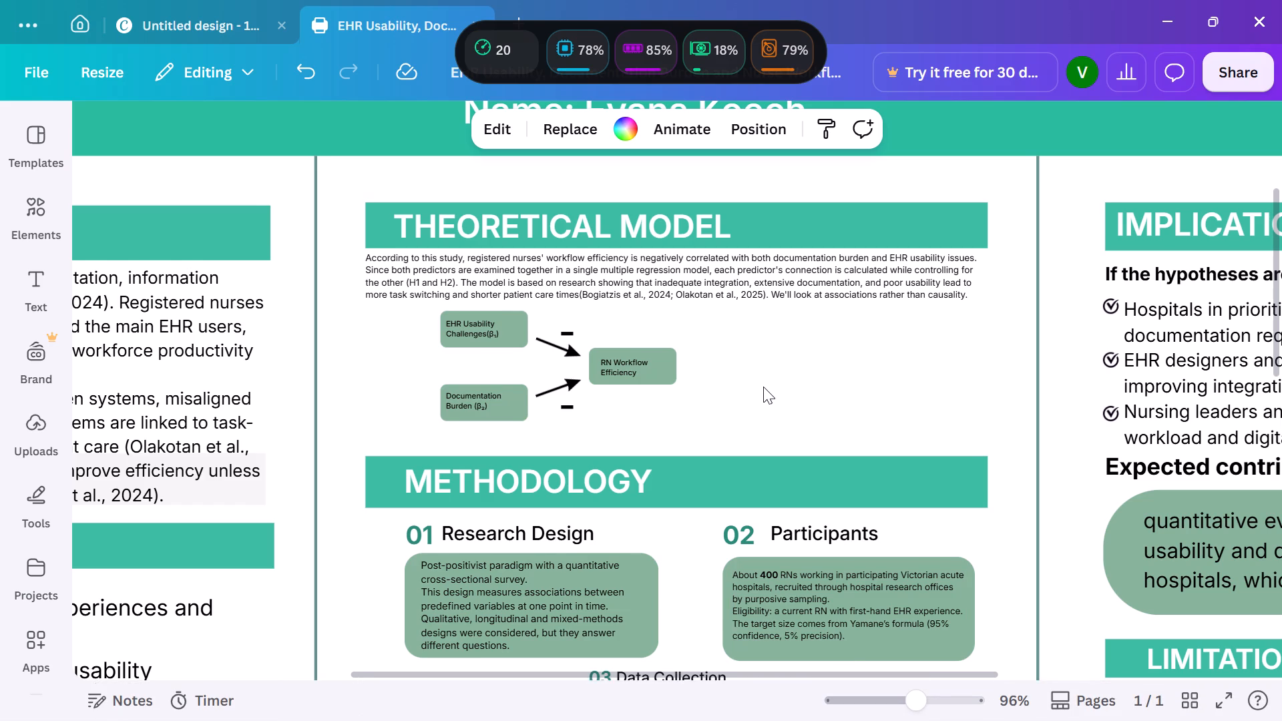
{"action": "scroll", "coordinate": [763, 387], "scroll_direction": "left", "scroll_amount": 3}
{"action": "scroll", "coordinate": [763, 387], "scroll_direction": "down", "scroll_amount": 4}
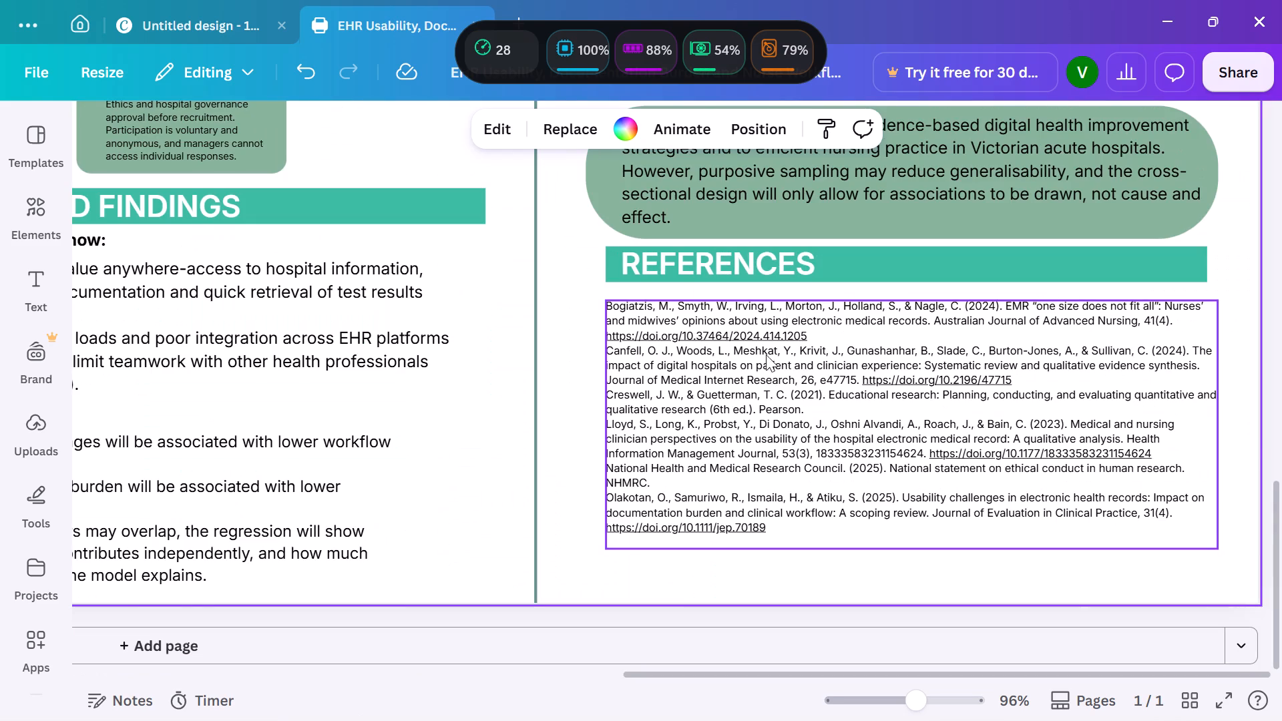
{"action": "scroll", "coordinate": [749, 338], "scroll_direction": "up", "scroll_amount": 1}
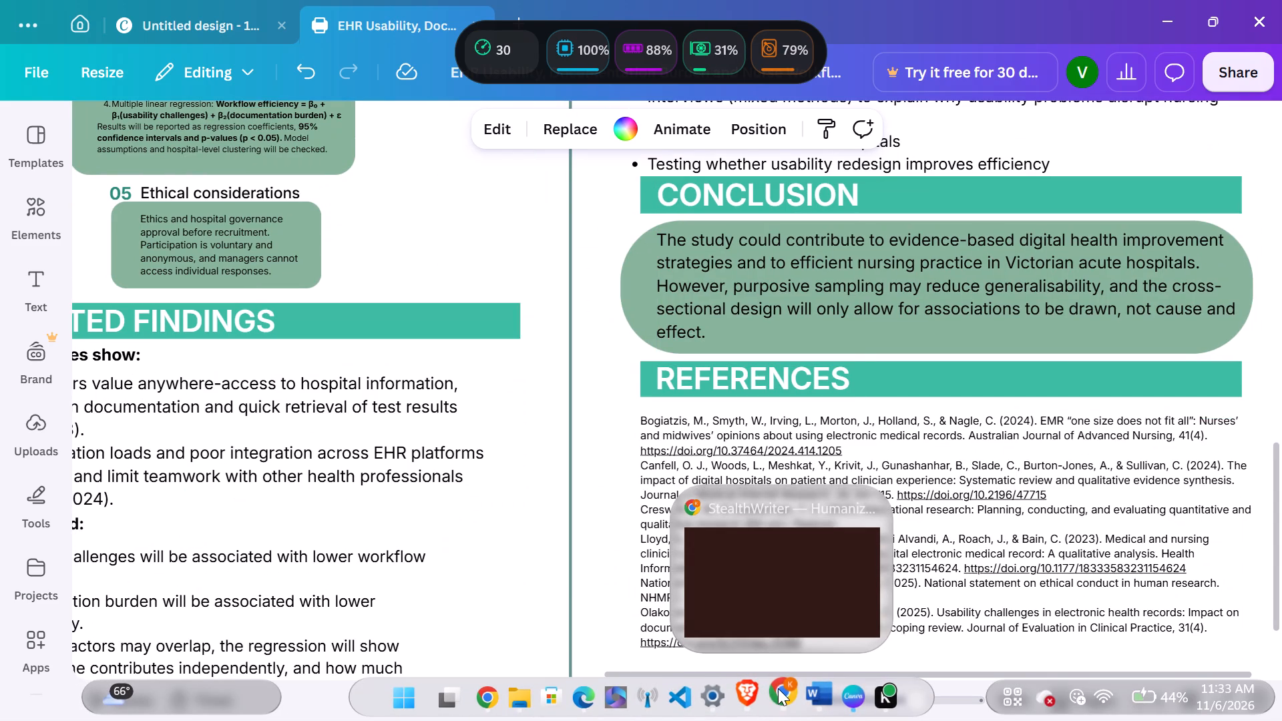
{"action": "left_click", "coordinate": [778, 688]}
{"action": "left_click", "coordinate": [778, 688]}
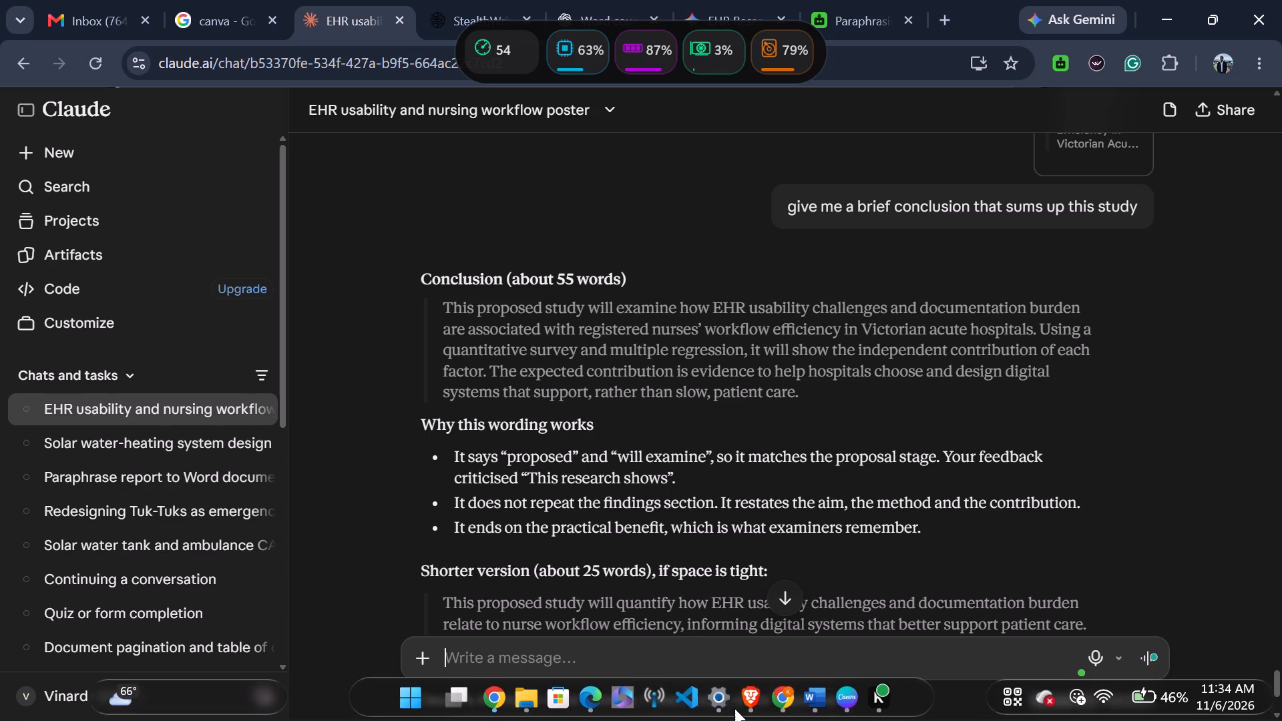
Switch to the Feedback on Methodology document in Word and look through it from the Introduction to the Data Analysis section.
{"action": "left_click", "coordinate": [815, 609]}
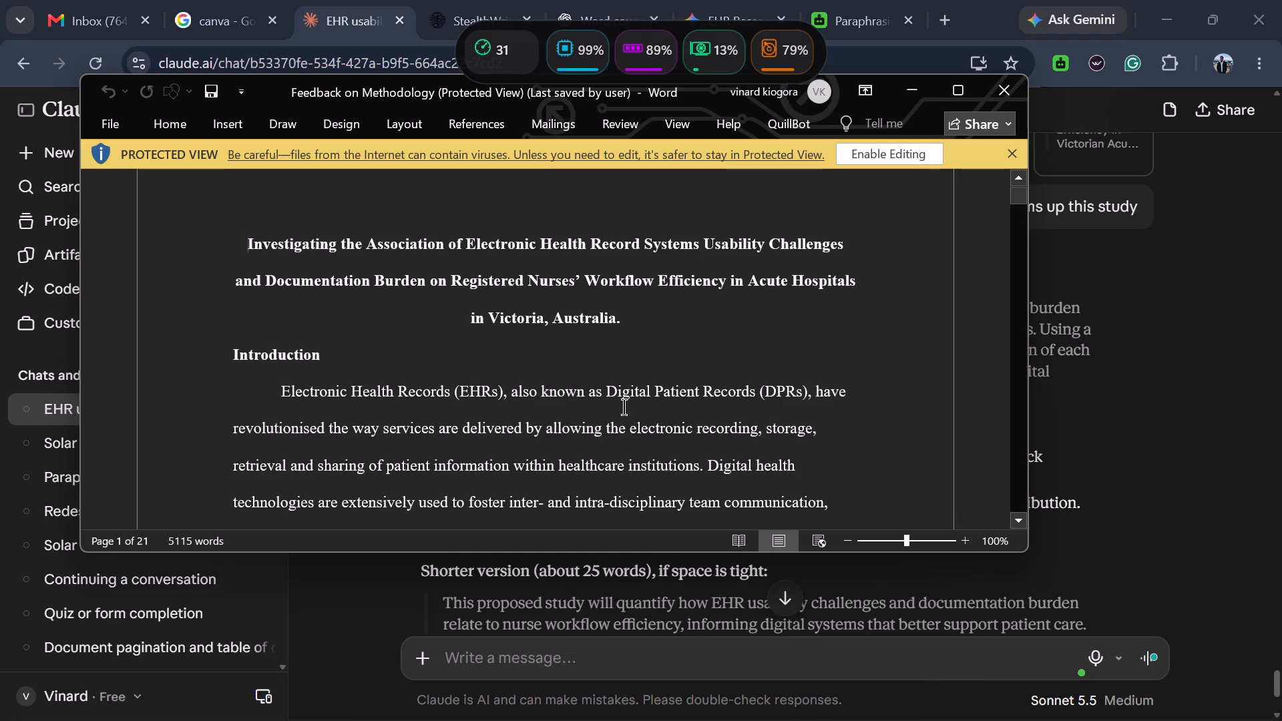
{"action": "scroll", "coordinate": [624, 407], "scroll_direction": "down", "scroll_amount": 11}
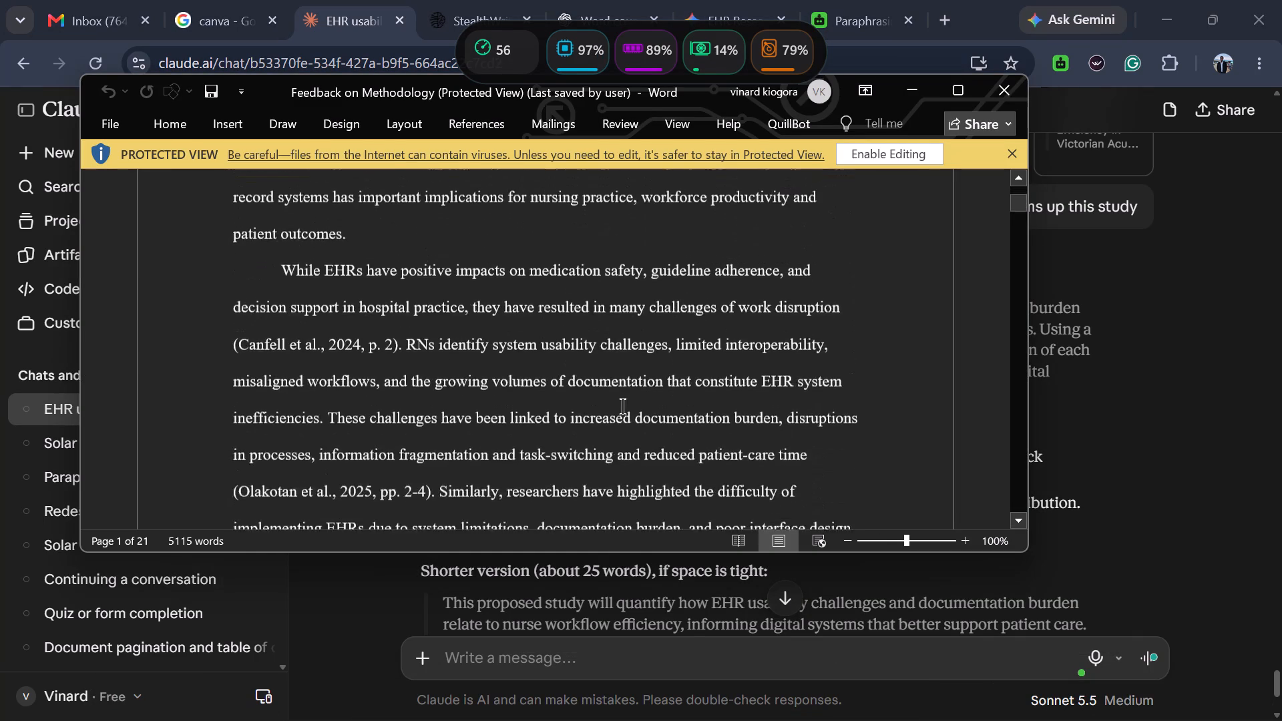
{"action": "scroll", "coordinate": [622, 406], "scroll_direction": "down", "scroll_amount": 15}
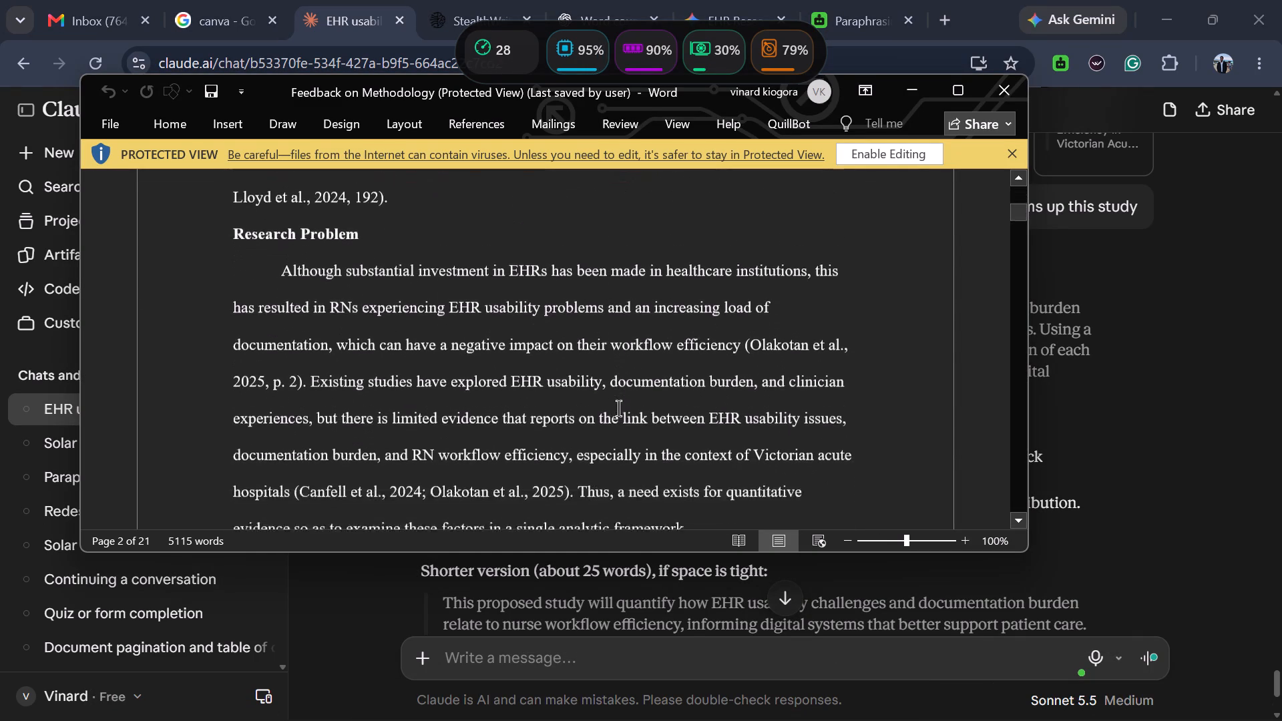
{"action": "scroll", "coordinate": [618, 408], "scroll_direction": "down", "scroll_amount": 11}
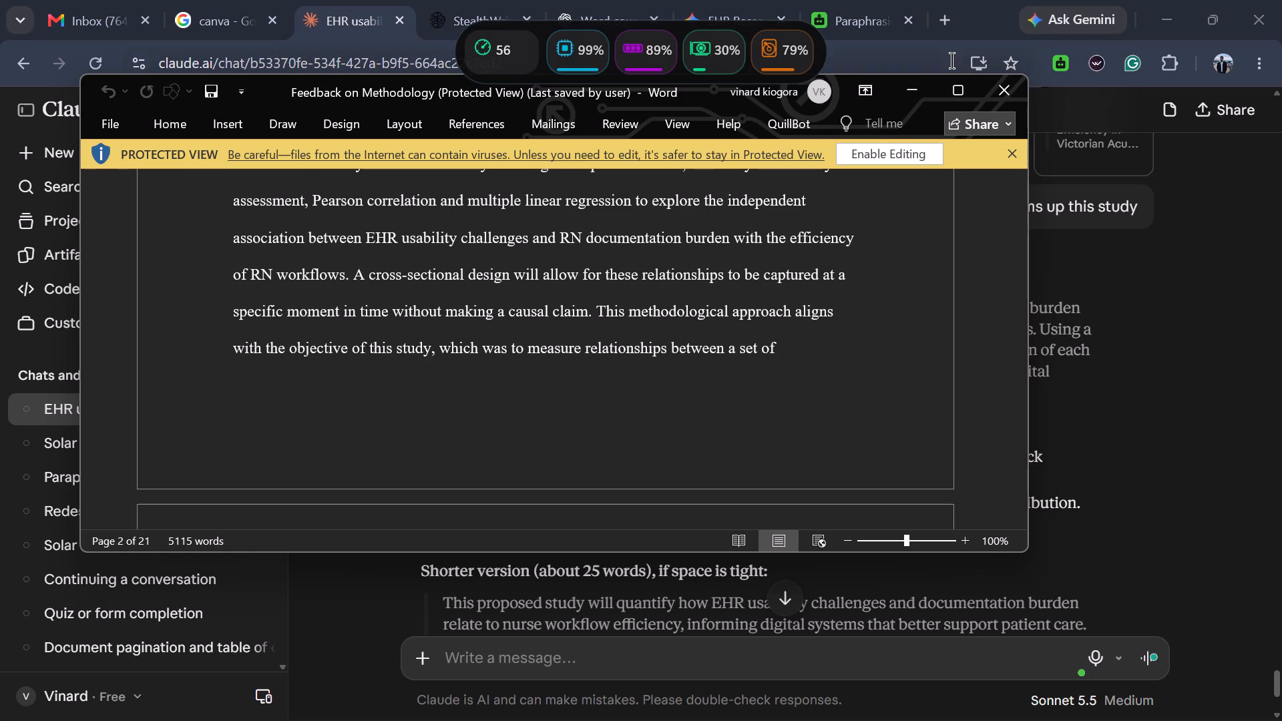
{"action": "left_click", "coordinate": [956, 87]}
{"action": "scroll", "coordinate": [650, 247], "scroll_direction": "down", "scroll_amount": 3}
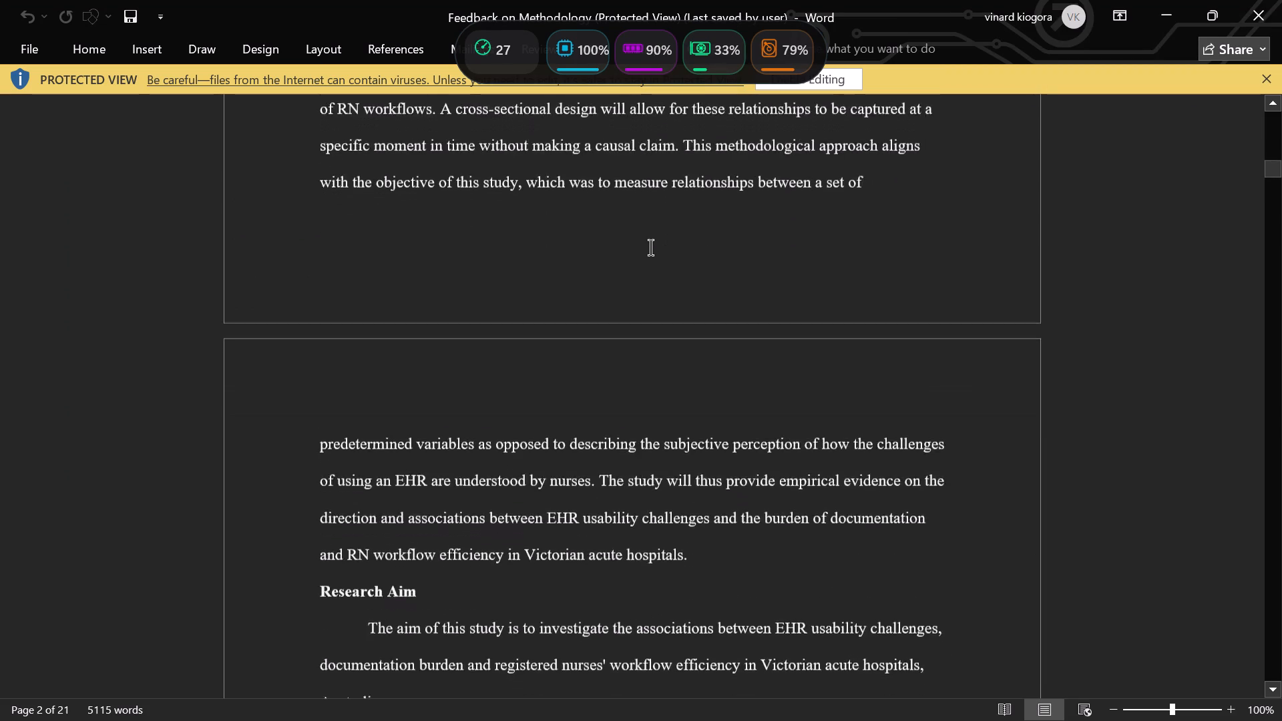
{"action": "scroll", "coordinate": [648, 247], "scroll_direction": "down", "scroll_amount": 10}
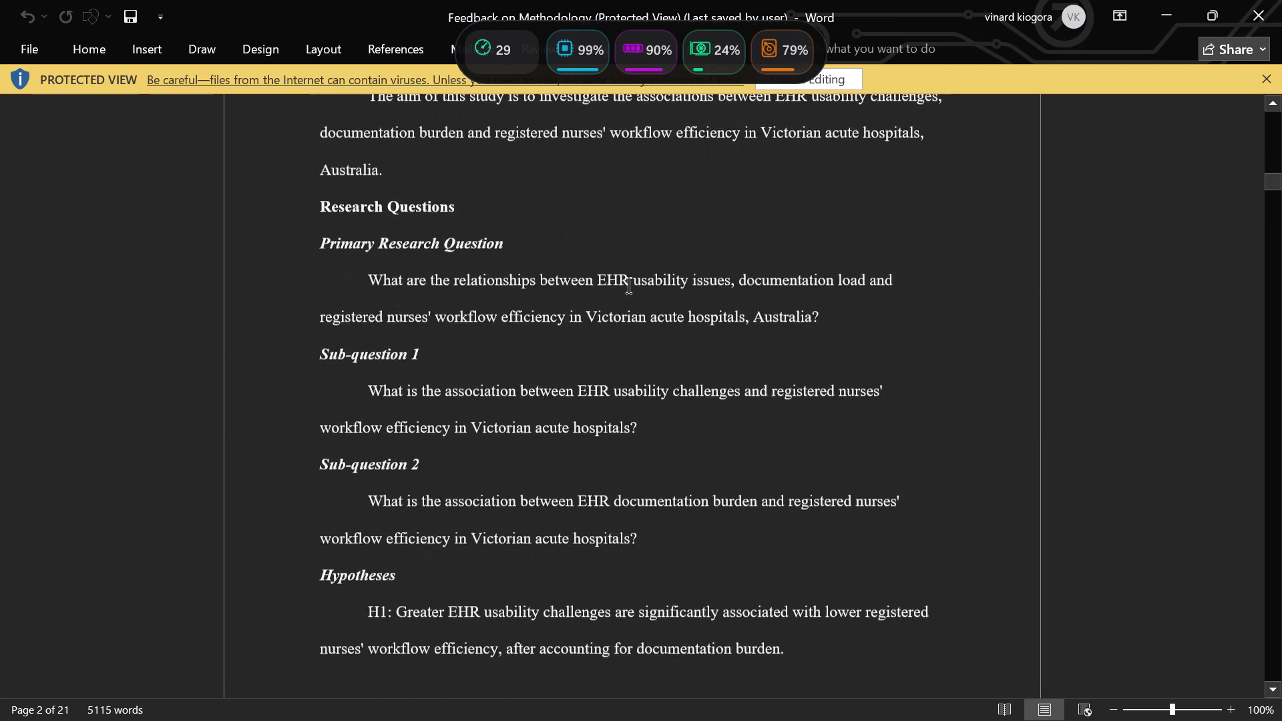
{"action": "scroll", "coordinate": [628, 285], "scroll_direction": "down", "scroll_amount": 17}
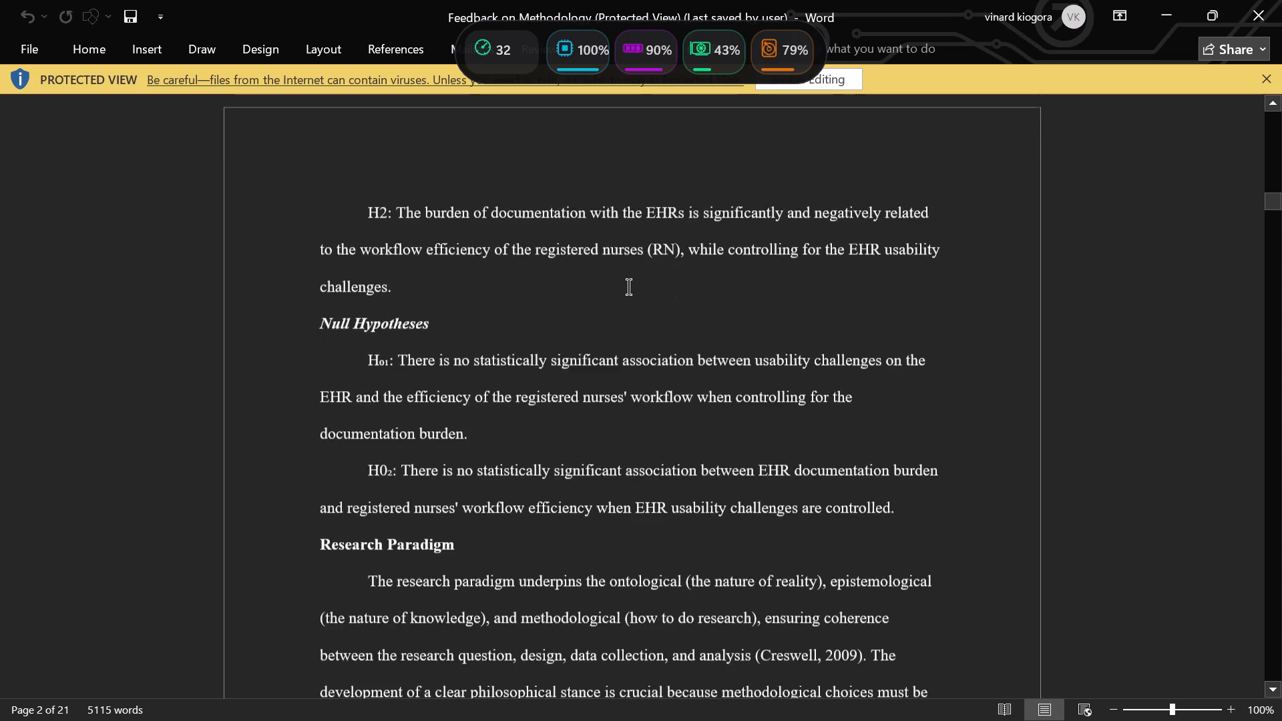
{"action": "scroll", "coordinate": [628, 286], "scroll_direction": "down", "scroll_amount": 11}
{"action": "scroll", "coordinate": [628, 287], "scroll_direction": "up", "scroll_amount": 1}
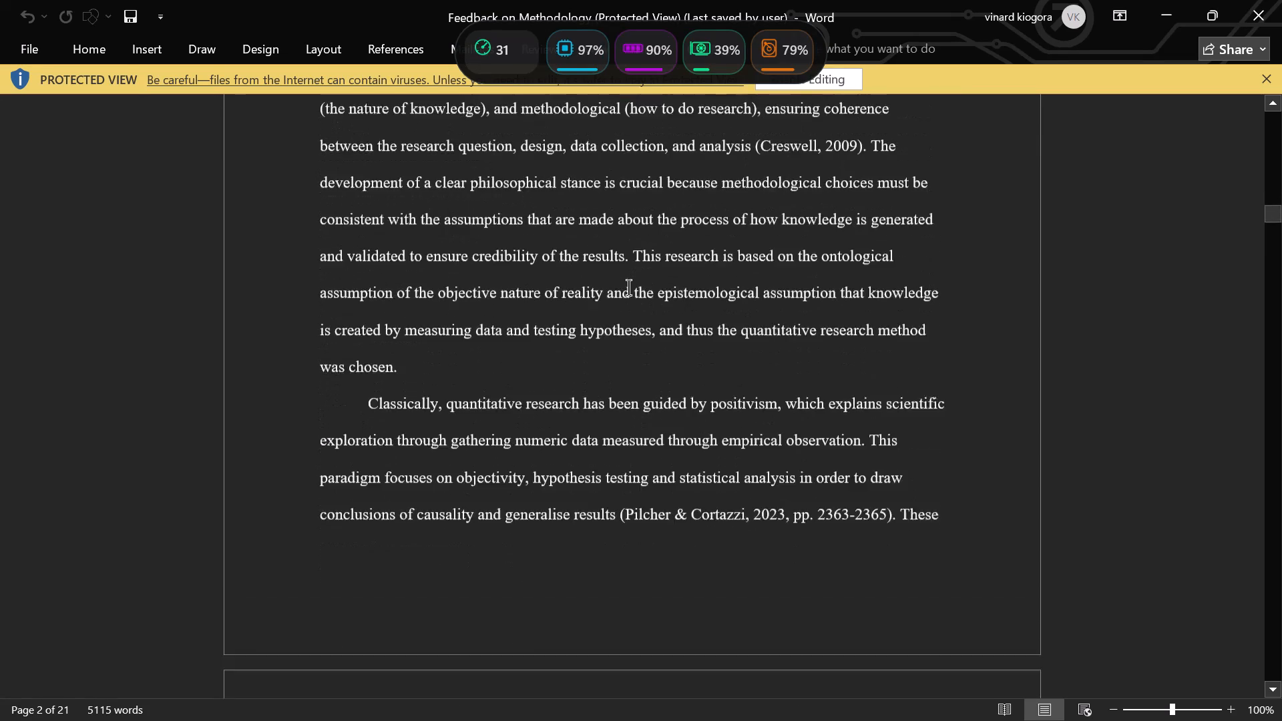
{"action": "scroll", "coordinate": [628, 287], "scroll_direction": "up", "scroll_amount": 3}
{"action": "scroll", "coordinate": [629, 297], "scroll_direction": "down", "scroll_amount": 9}
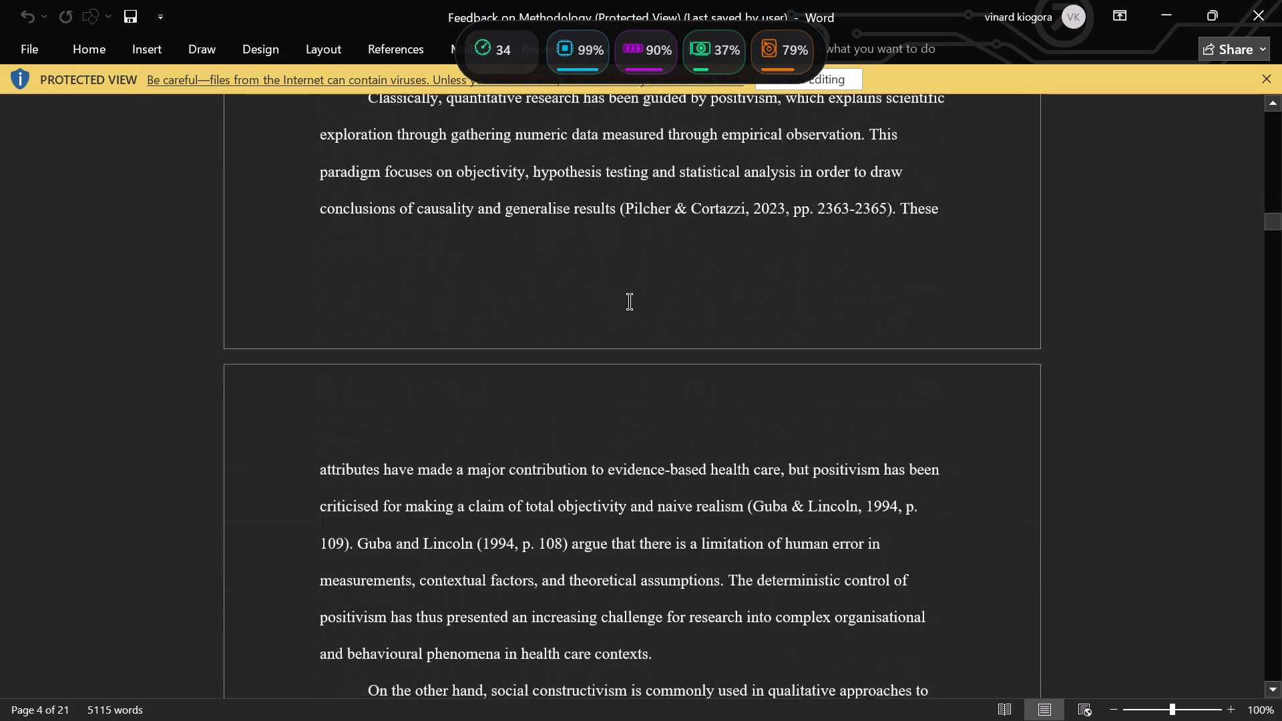
{"action": "scroll", "coordinate": [629, 301], "scroll_direction": "down", "scroll_amount": 17}
{"action": "scroll", "coordinate": [631, 300], "scroll_direction": "down", "scroll_amount": 8}
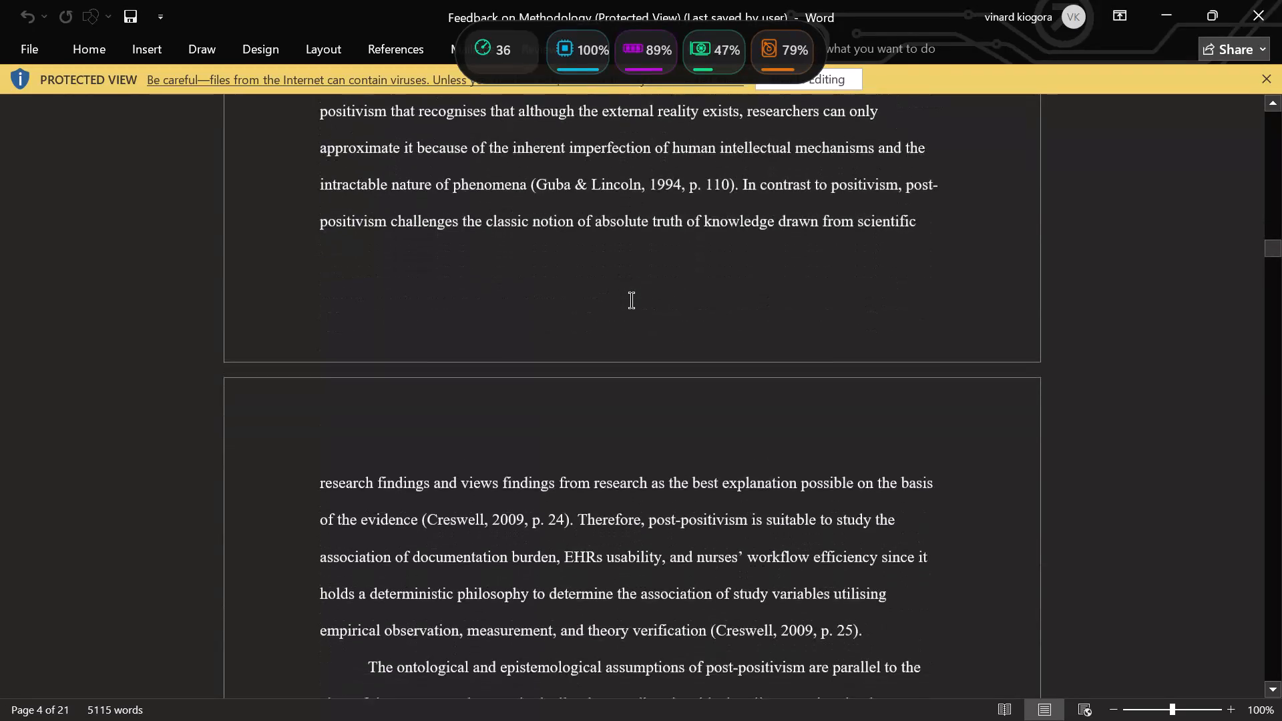
{"action": "scroll", "coordinate": [631, 300], "scroll_direction": "down", "scroll_amount": 3}
{"action": "scroll", "coordinate": [632, 300], "scroll_direction": "down", "scroll_amount": 18}
{"action": "scroll", "coordinate": [633, 300], "scroll_direction": "down", "scroll_amount": 5}
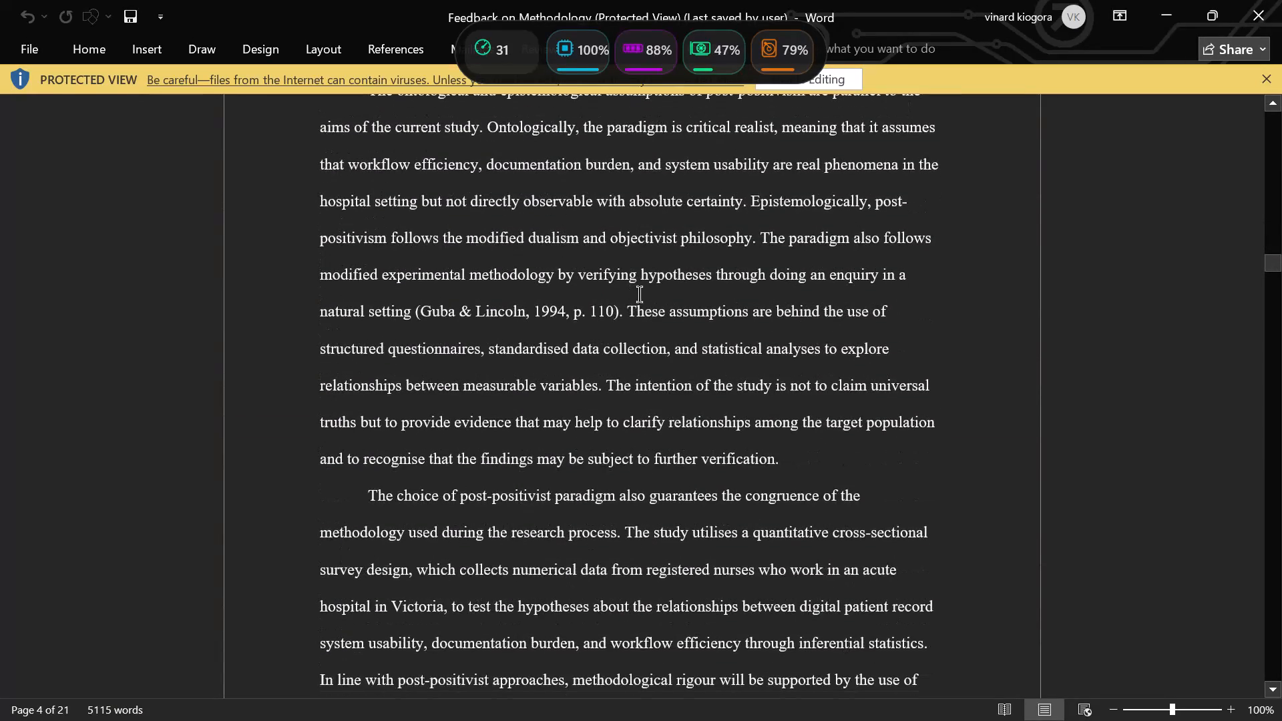
{"action": "scroll", "coordinate": [676, 274], "scroll_direction": "down", "scroll_amount": 8}
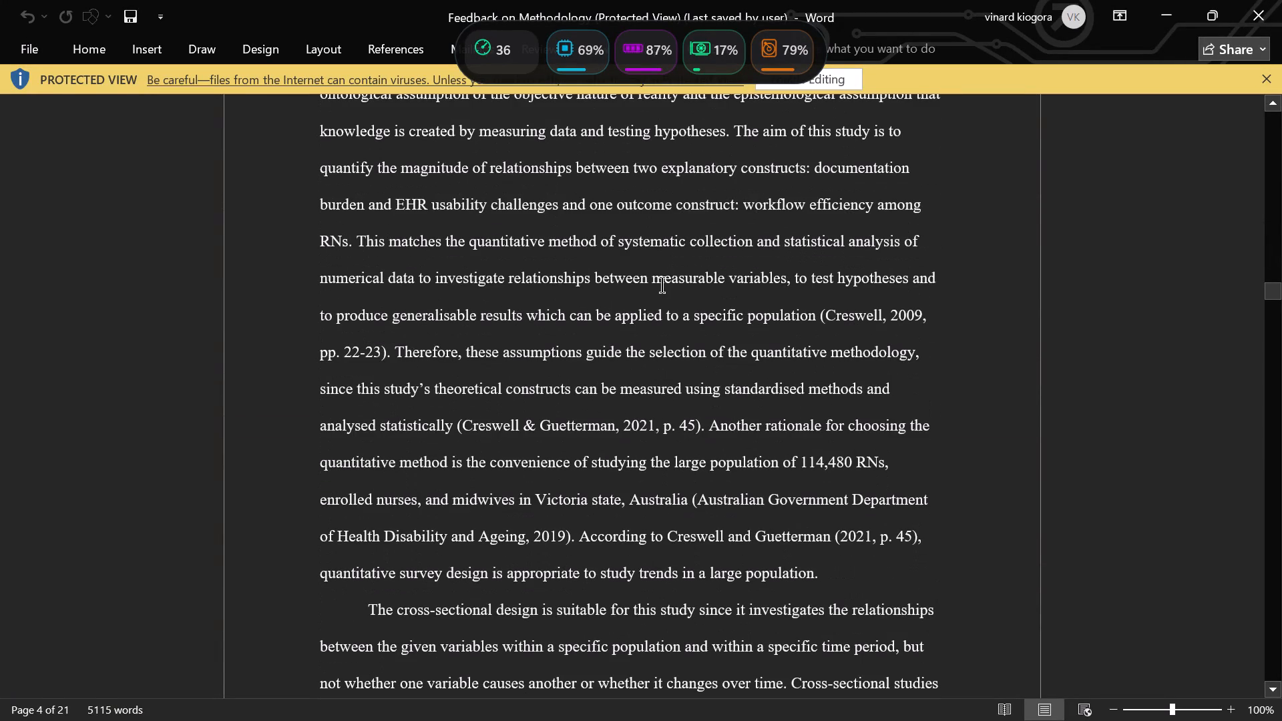
{"action": "scroll", "coordinate": [662, 284], "scroll_direction": "down", "scroll_amount": 12}
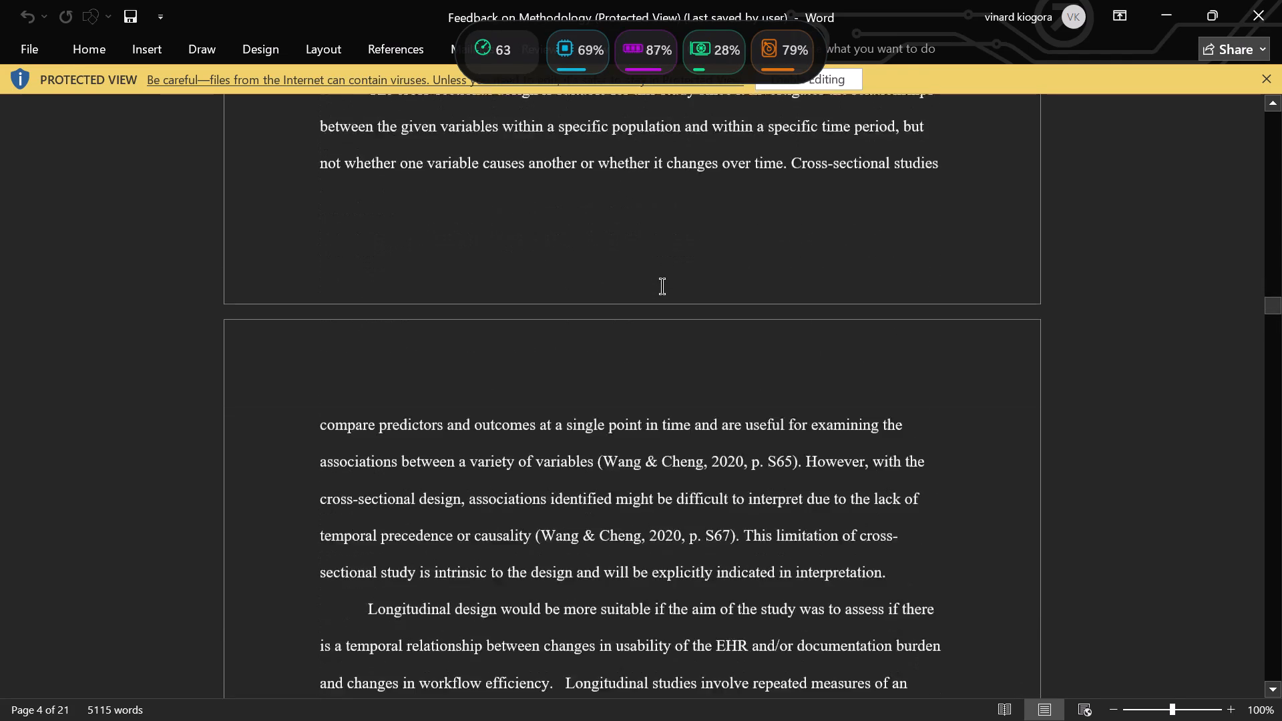
{"action": "scroll", "coordinate": [662, 286], "scroll_direction": "down", "scroll_amount": 15}
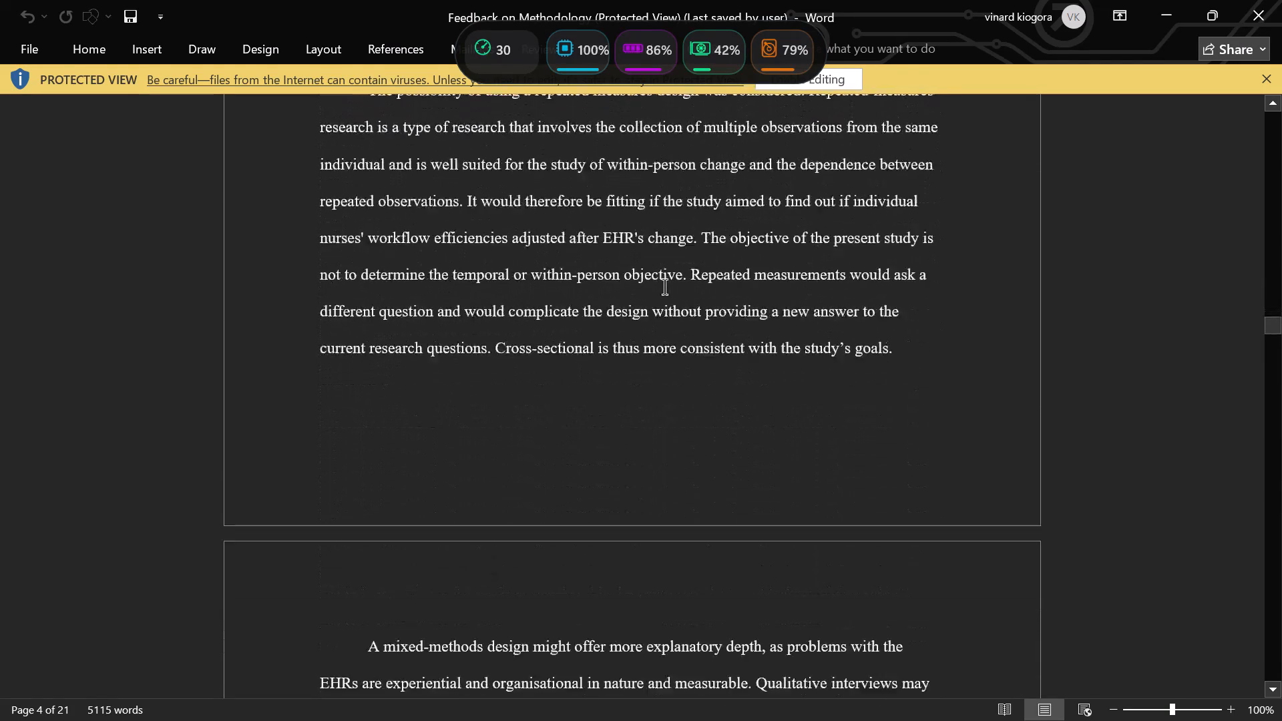
{"action": "scroll", "coordinate": [664, 286], "scroll_direction": "down", "scroll_amount": 16}
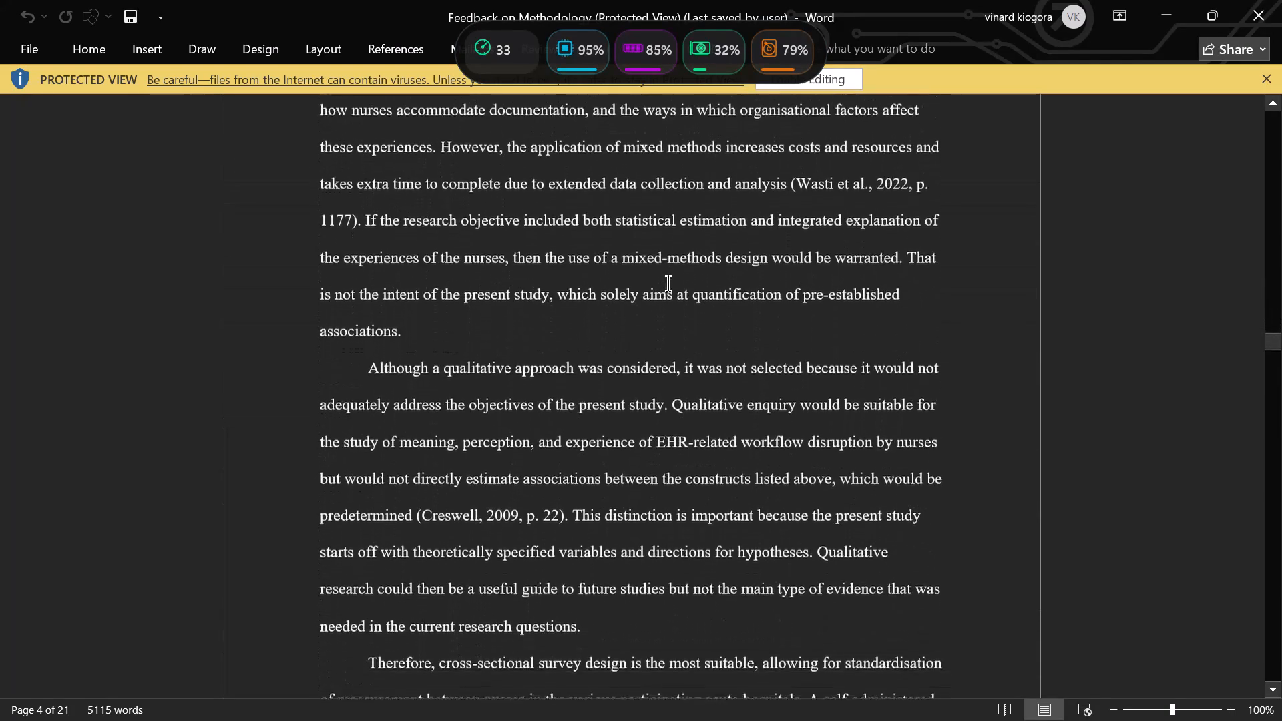
{"action": "scroll", "coordinate": [668, 283], "scroll_direction": "down", "scroll_amount": 9}
{"action": "scroll", "coordinate": [668, 282], "scroll_direction": "down", "scroll_amount": 16}
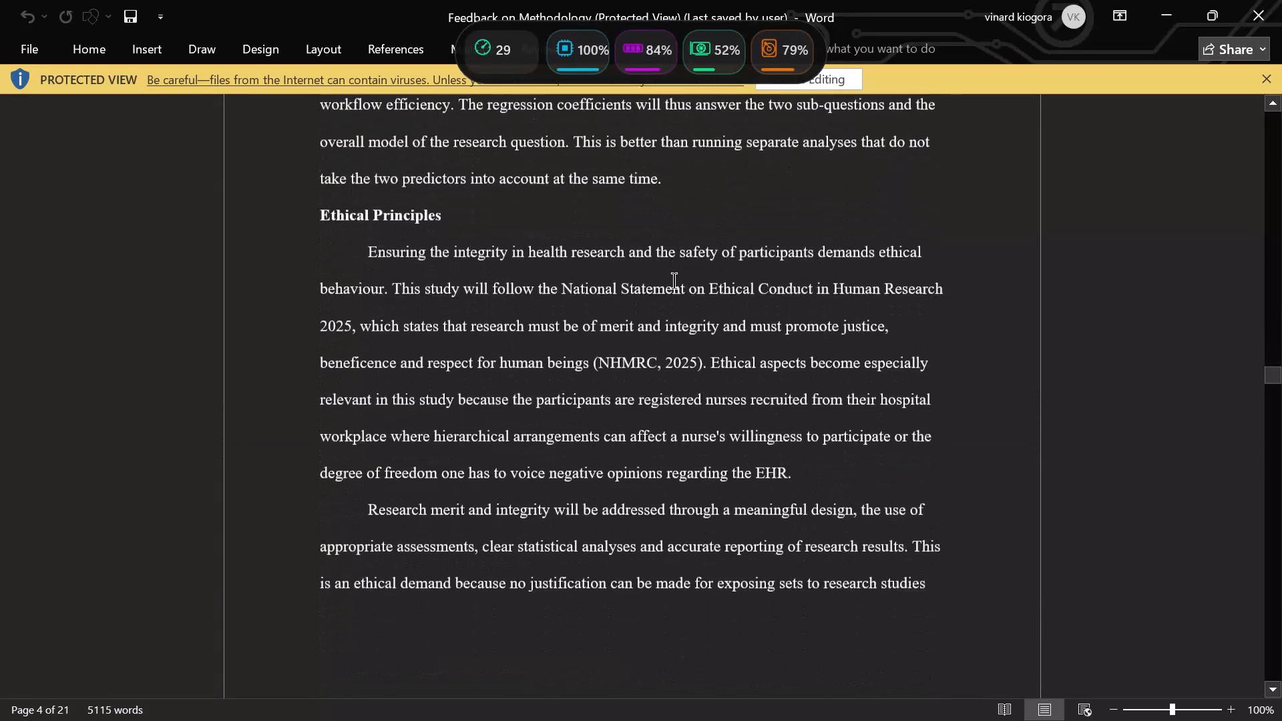
{"action": "scroll", "coordinate": [674, 280], "scroll_direction": "down", "scroll_amount": 7}
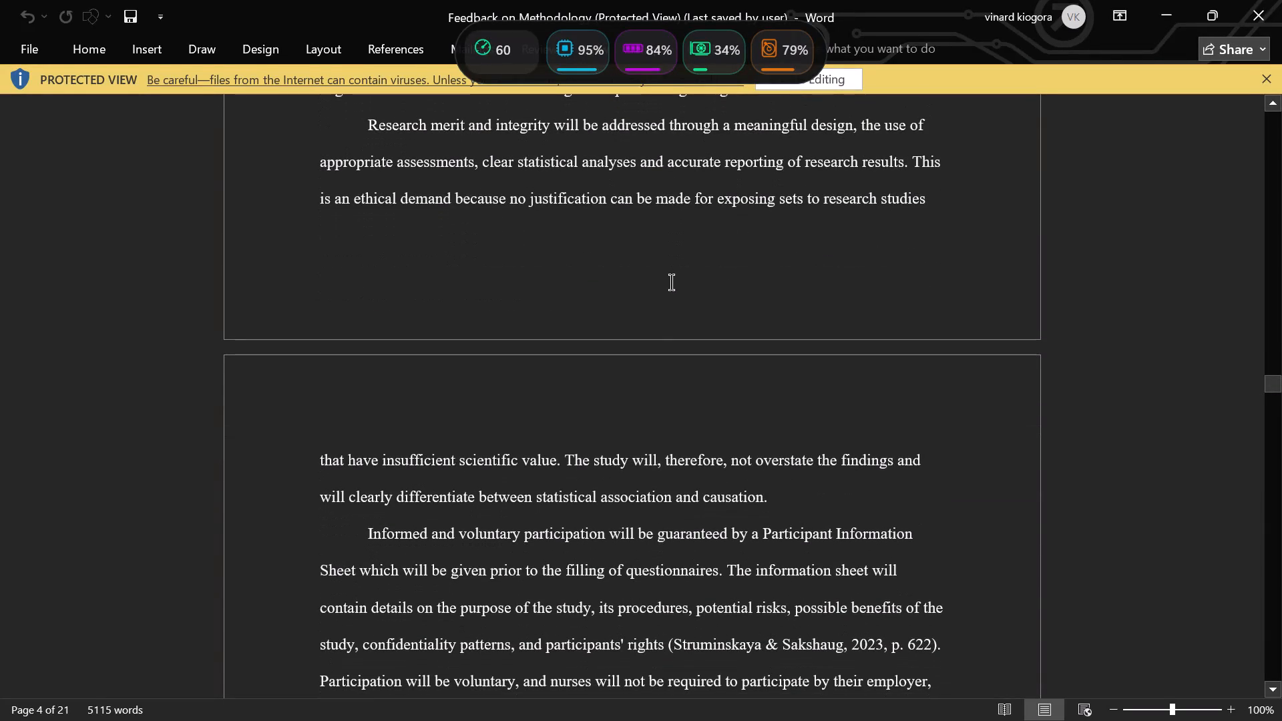
{"action": "scroll", "coordinate": [671, 282], "scroll_direction": "down", "scroll_amount": 17}
{"action": "scroll", "coordinate": [670, 282], "scroll_direction": "down", "scroll_amount": 11}
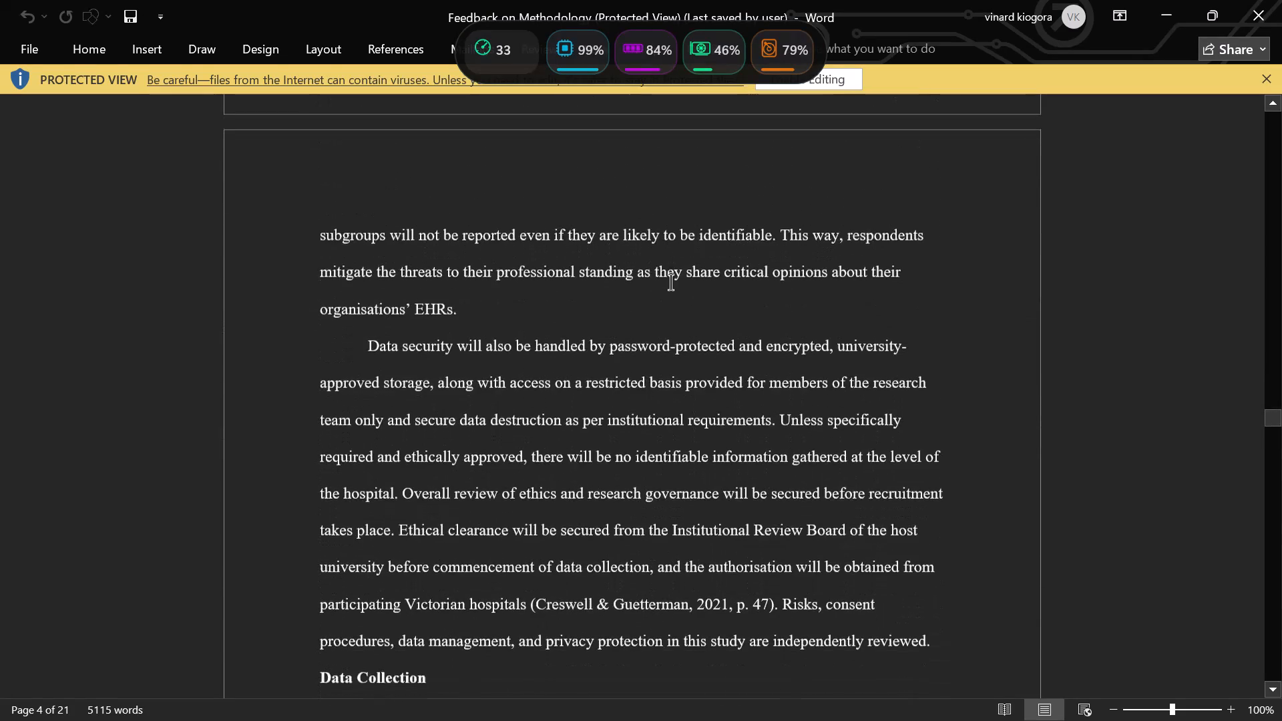
{"action": "scroll", "coordinate": [670, 282], "scroll_direction": "down", "scroll_amount": 18}
{"action": "scroll", "coordinate": [671, 280], "scroll_direction": "down", "scroll_amount": 9}
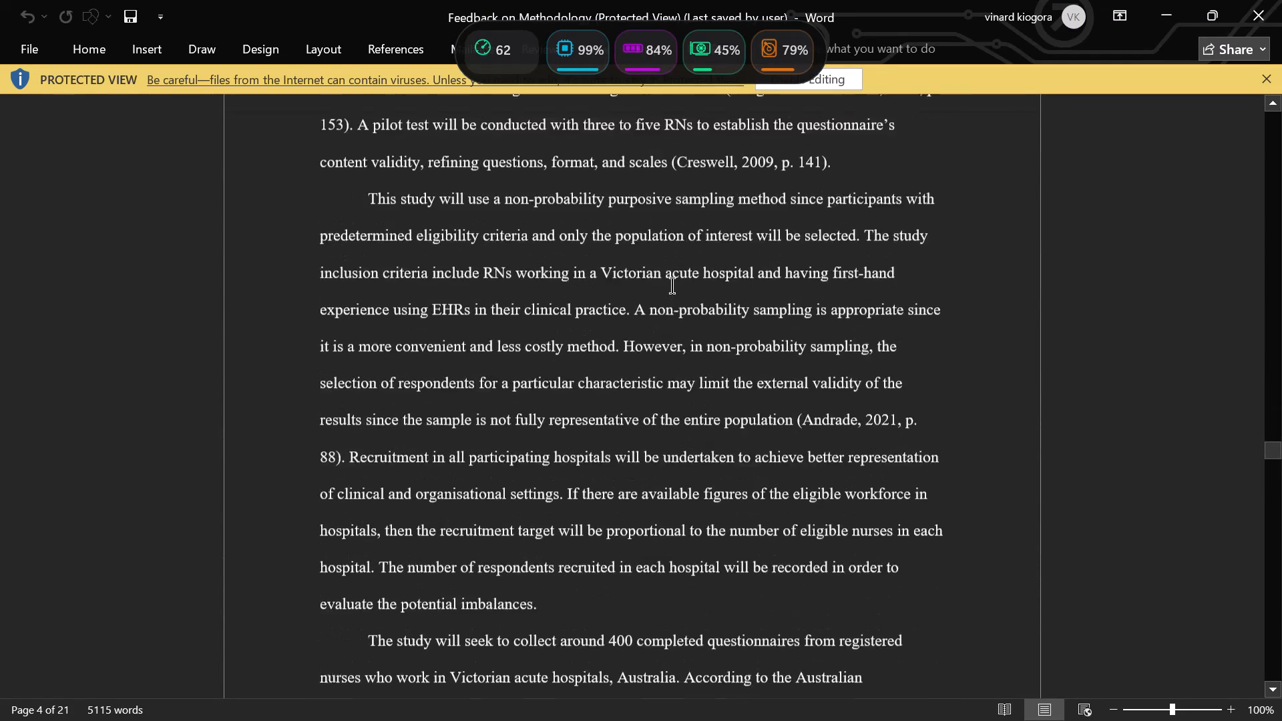
{"action": "scroll", "coordinate": [672, 285], "scroll_direction": "down", "scroll_amount": 19}
{"action": "scroll", "coordinate": [671, 286], "scroll_direction": "down", "scroll_amount": 4}
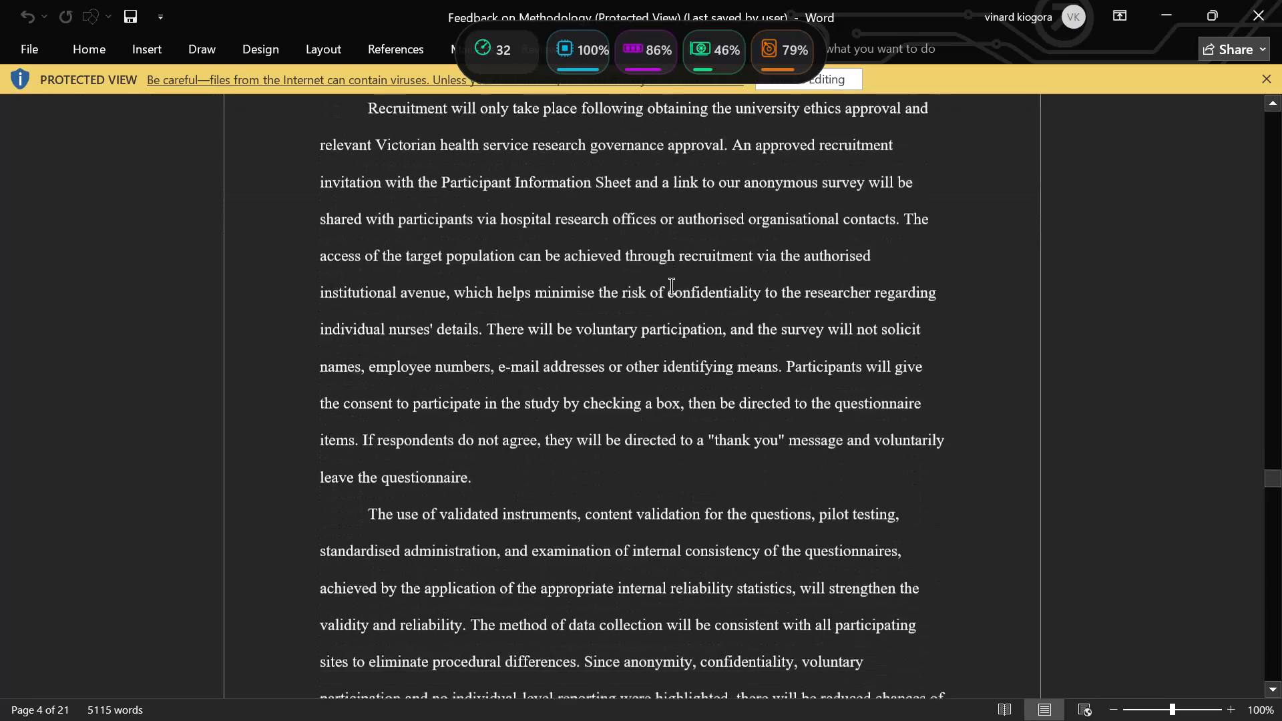
{"action": "scroll", "coordinate": [671, 284], "scroll_direction": "down", "scroll_amount": 19}
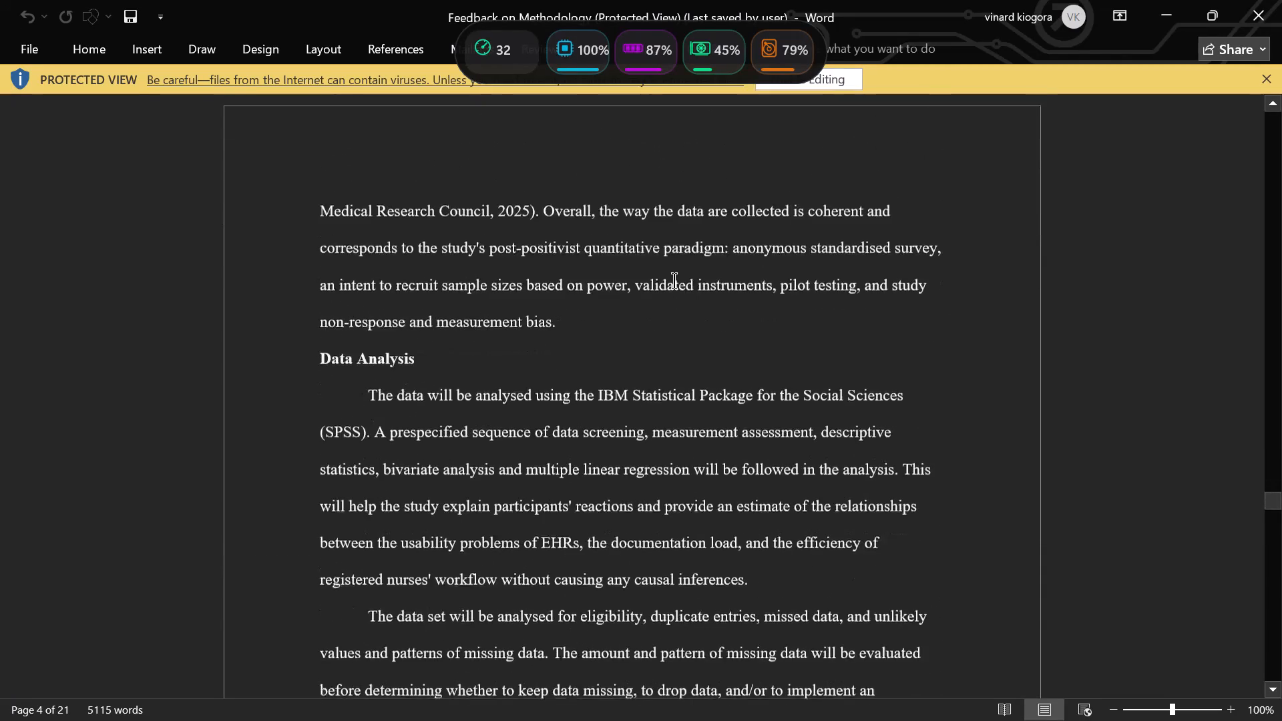
{"action": "scroll", "coordinate": [674, 280], "scroll_direction": "down", "scroll_amount": 2}
Copy the whole Data Collection section, from its heading through the sentence ending "non-response and measurement bias.".
{"action": "scroll", "coordinate": [674, 280], "scroll_direction": "up", "scroll_amount": 5}
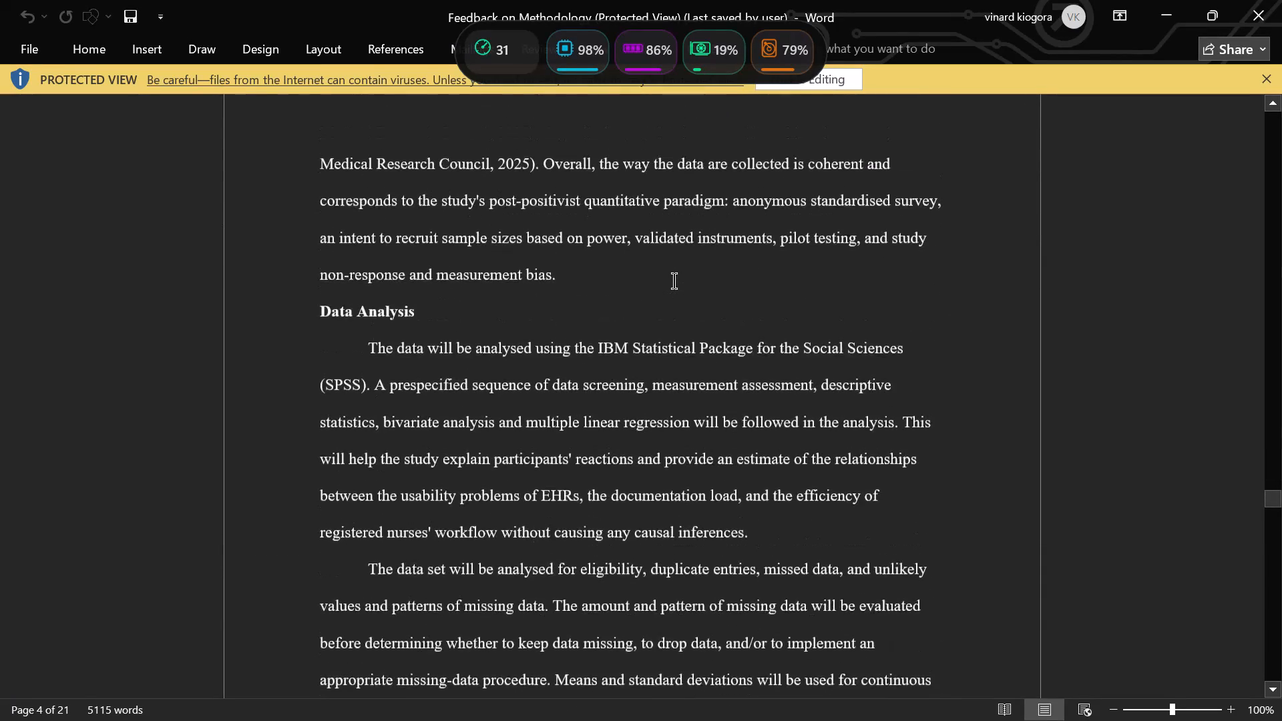
{"action": "scroll", "coordinate": [674, 280], "scroll_direction": "up", "scroll_amount": 12}
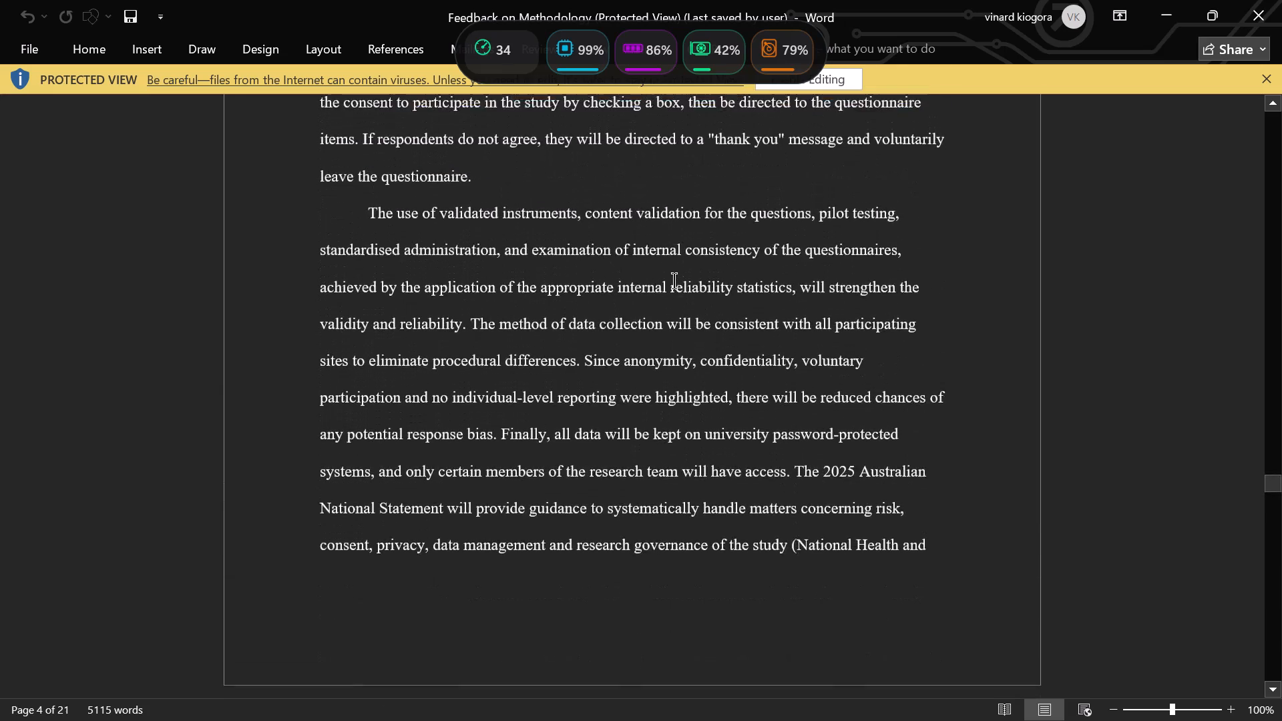
{"action": "scroll", "coordinate": [674, 280], "scroll_direction": "up", "scroll_amount": 18}
{"action": "scroll", "coordinate": [674, 280], "scroll_direction": "up", "scroll_amount": 3}
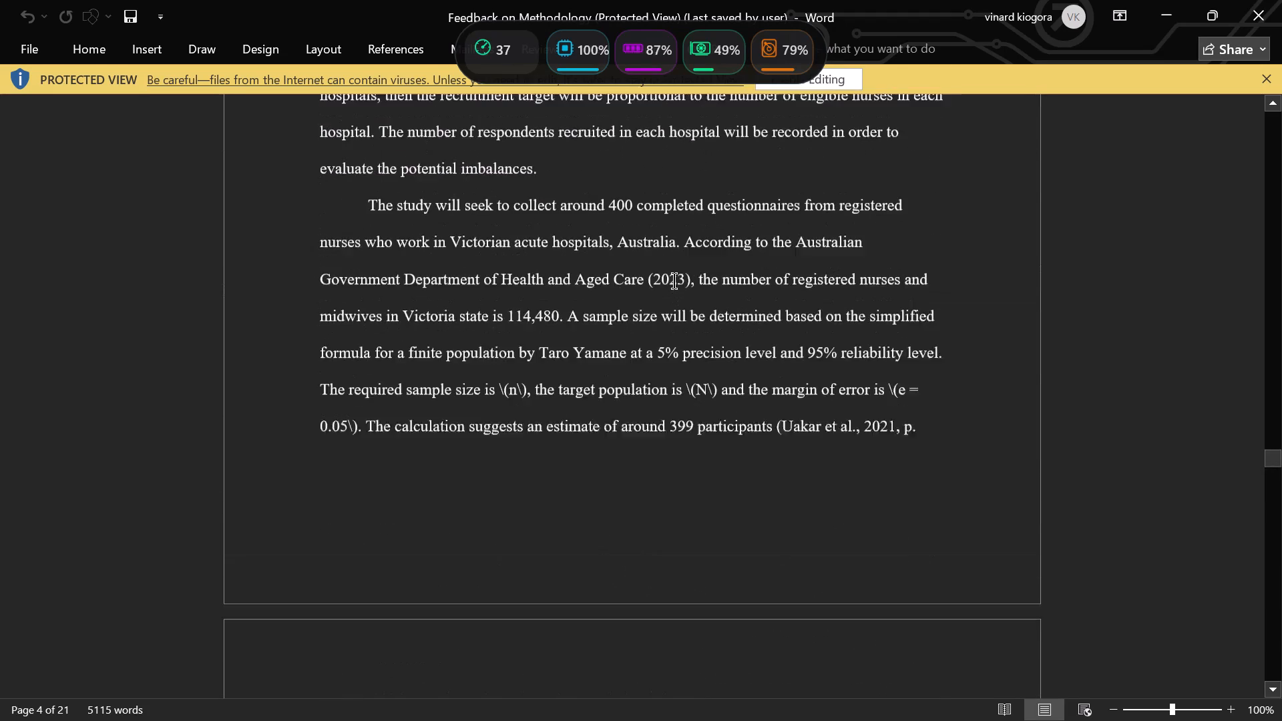
{"action": "scroll", "coordinate": [674, 280], "scroll_direction": "up", "scroll_amount": 18}
{"action": "scroll", "coordinate": [674, 280], "scroll_direction": "up", "scroll_amount": 10}
{"action": "scroll", "coordinate": [674, 280], "scroll_direction": "down", "scroll_amount": 3}
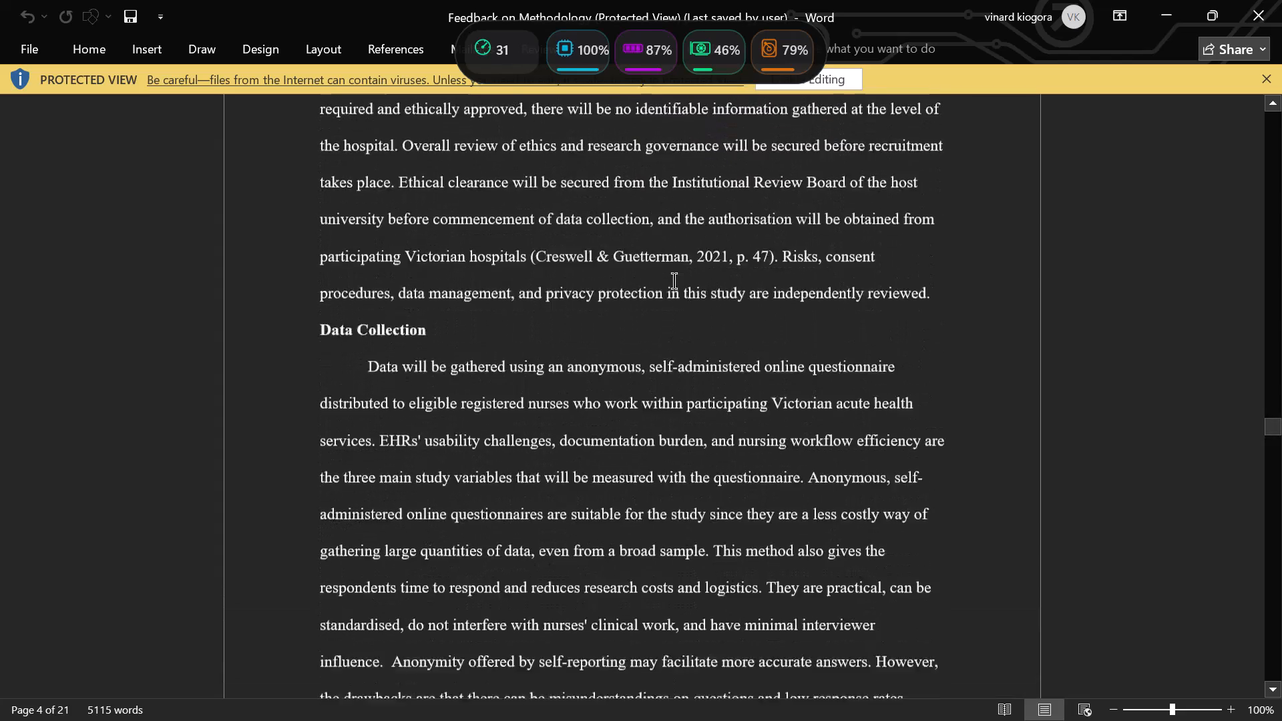
{"action": "scroll", "coordinate": [538, 272], "scroll_direction": "down", "scroll_amount": 2}
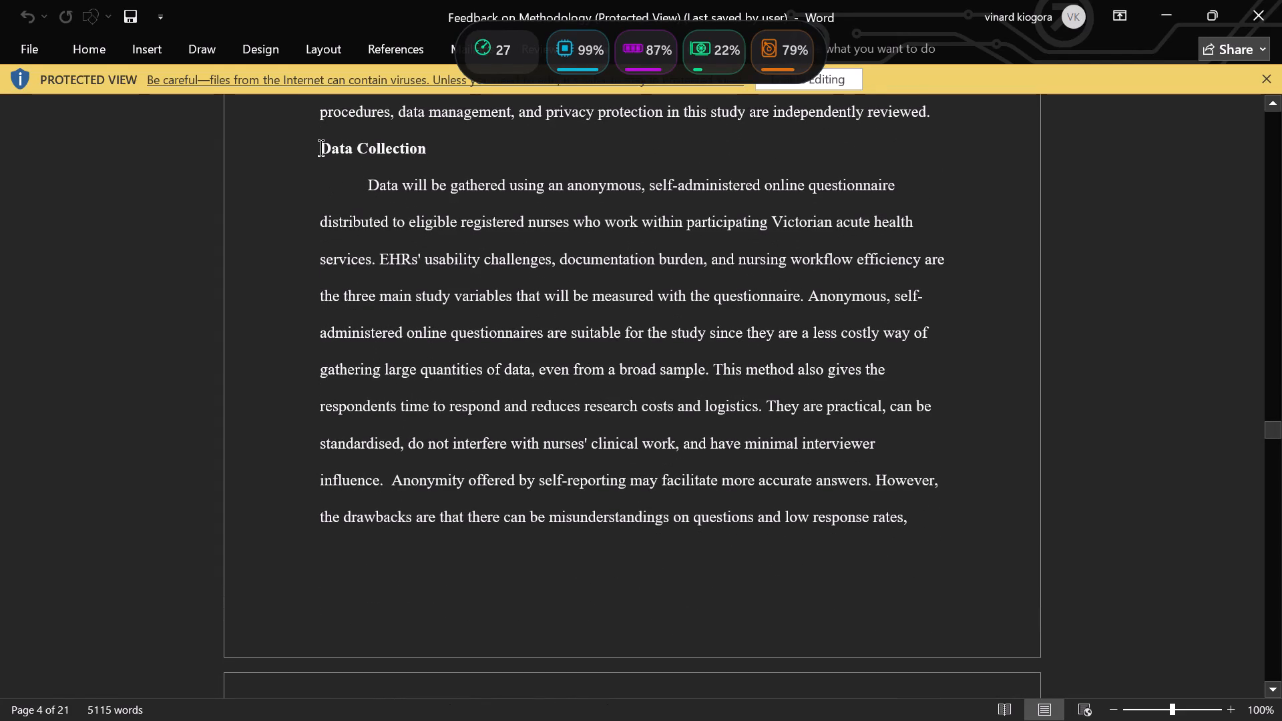
{"action": "left_click_drag", "start_coordinate": [320, 148], "coordinate": [479, 406]}
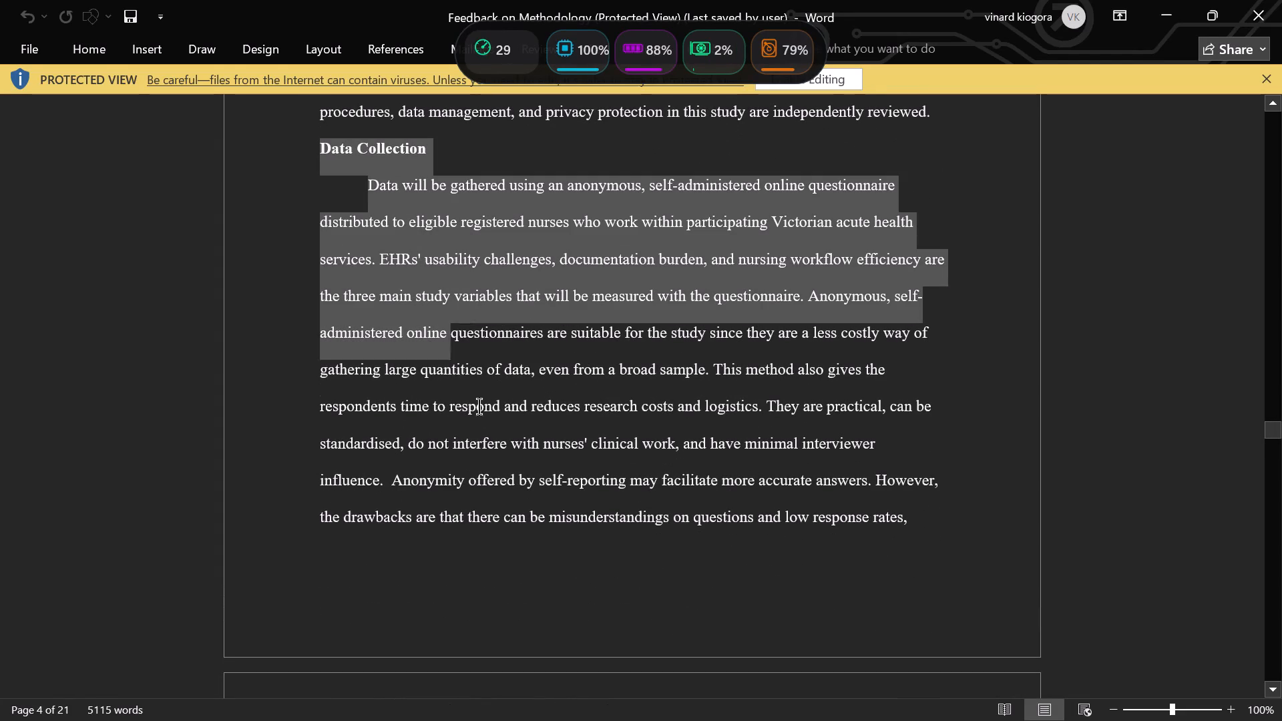
{"action": "left_click_drag", "start_coordinate": [479, 406], "coordinate": [680, 714]}
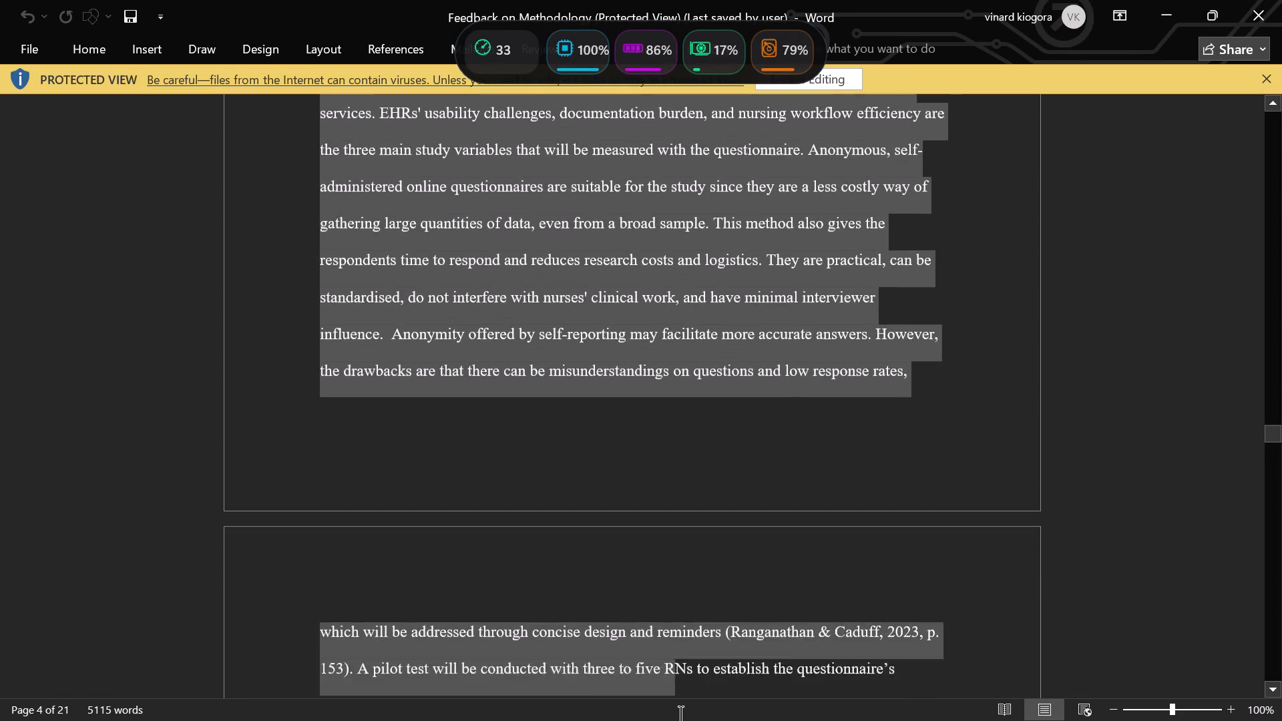
{"action": "left_click_drag", "start_coordinate": [680, 714], "coordinate": [687, 709]}
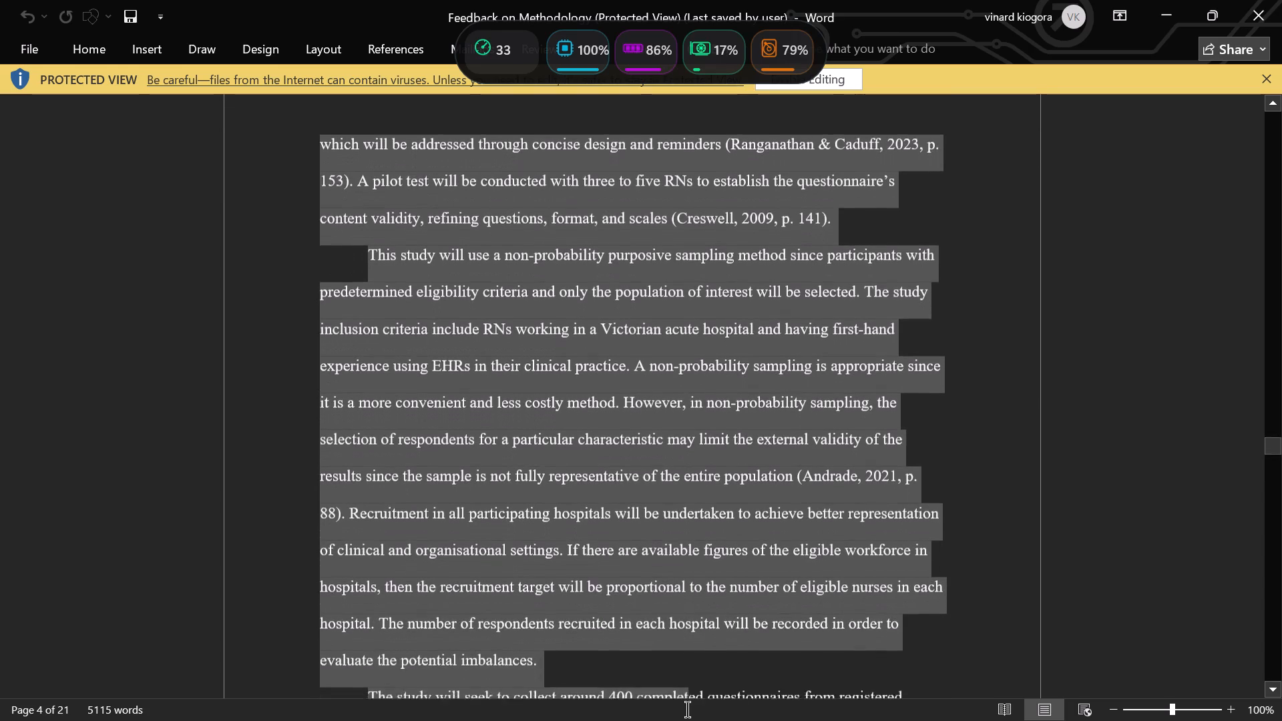
{"action": "left_click_drag", "start_coordinate": [687, 709], "coordinate": [696, 697]}
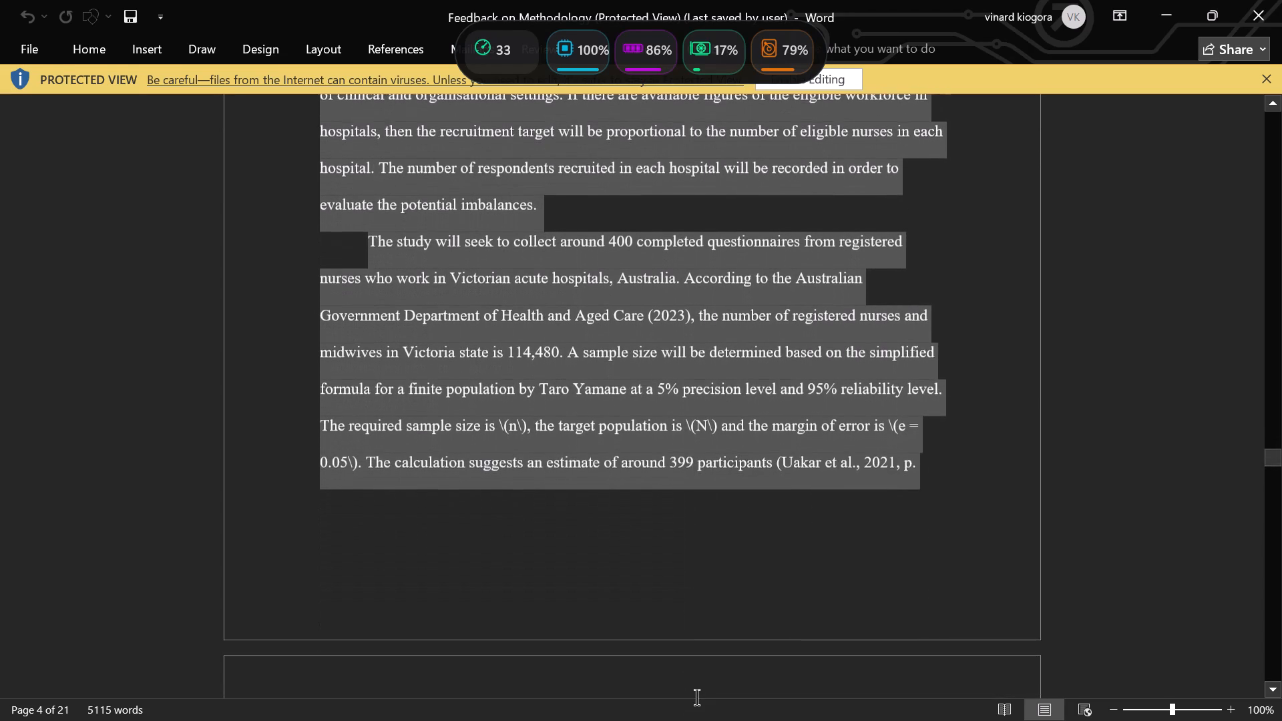
{"action": "left_click_drag", "start_coordinate": [696, 697], "coordinate": [697, 694]}
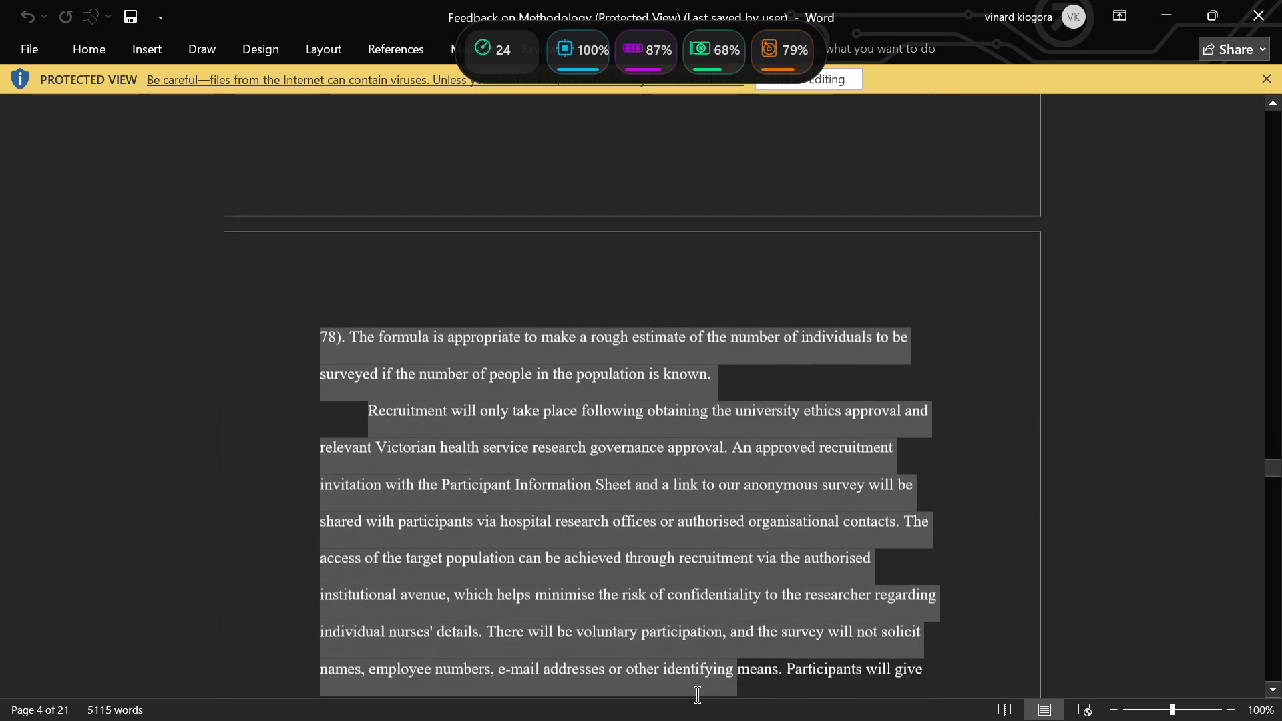
{"action": "left_click_drag", "start_coordinate": [697, 694], "coordinate": [704, 697]}
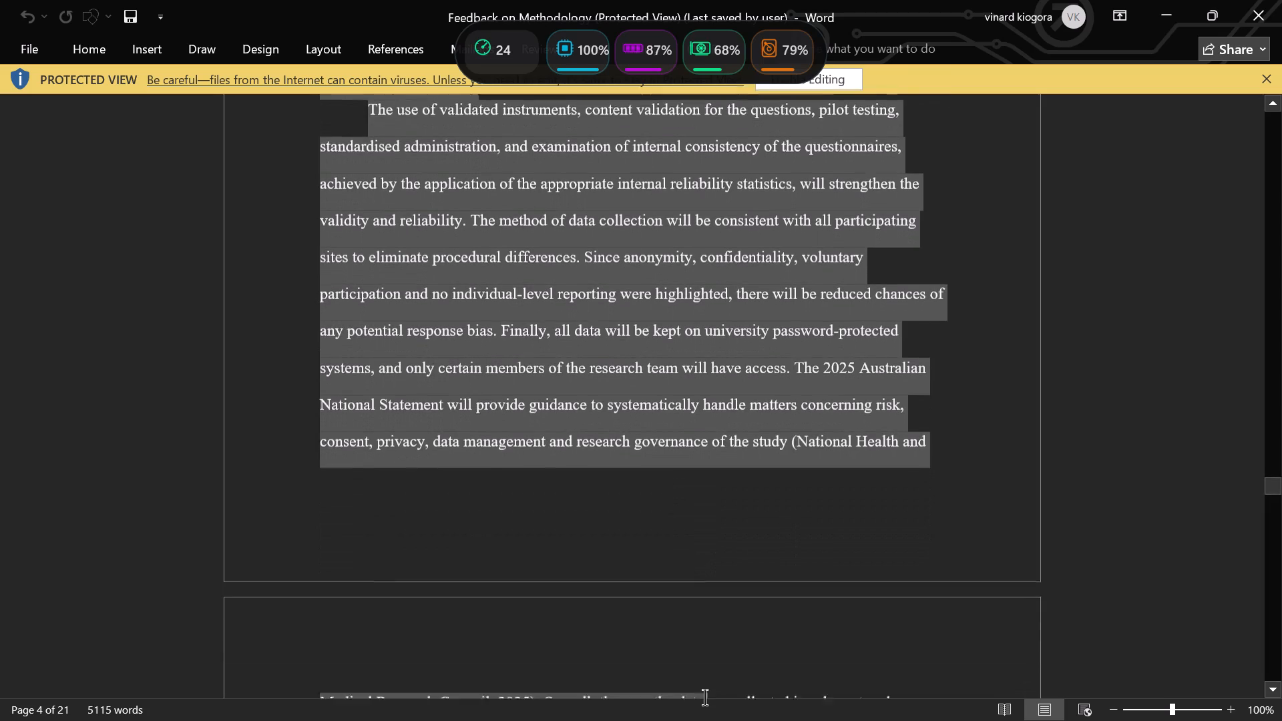
{"action": "left_click_drag", "start_coordinate": [704, 697], "coordinate": [624, 543]}
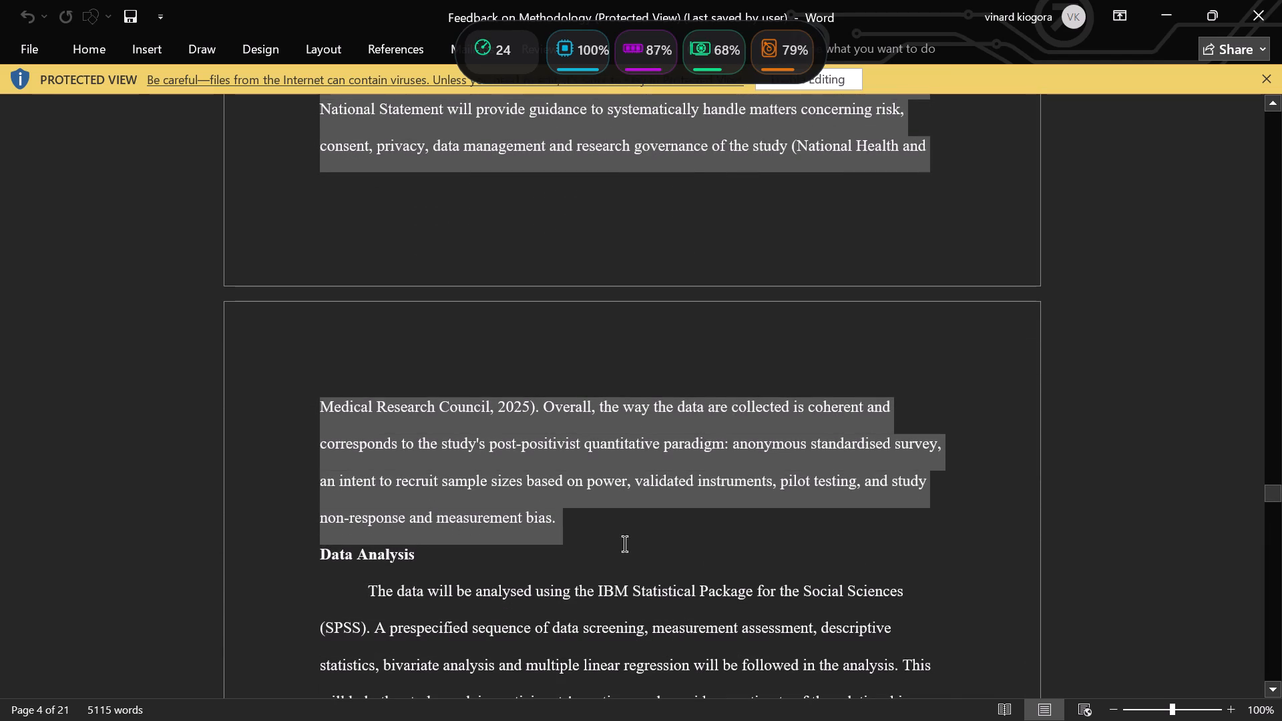
{"action": "left_click_drag", "start_coordinate": [624, 543], "coordinate": [616, 534]}
{"action": "key", "text": "ctrl+c"}
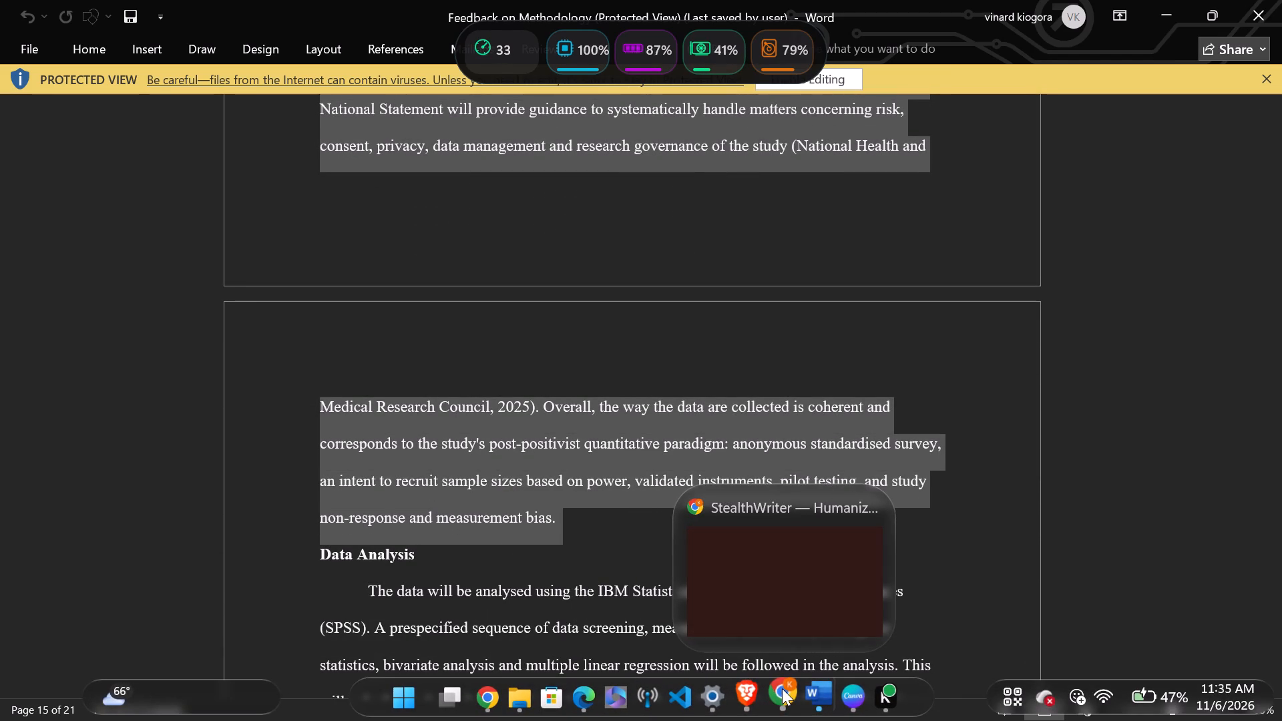
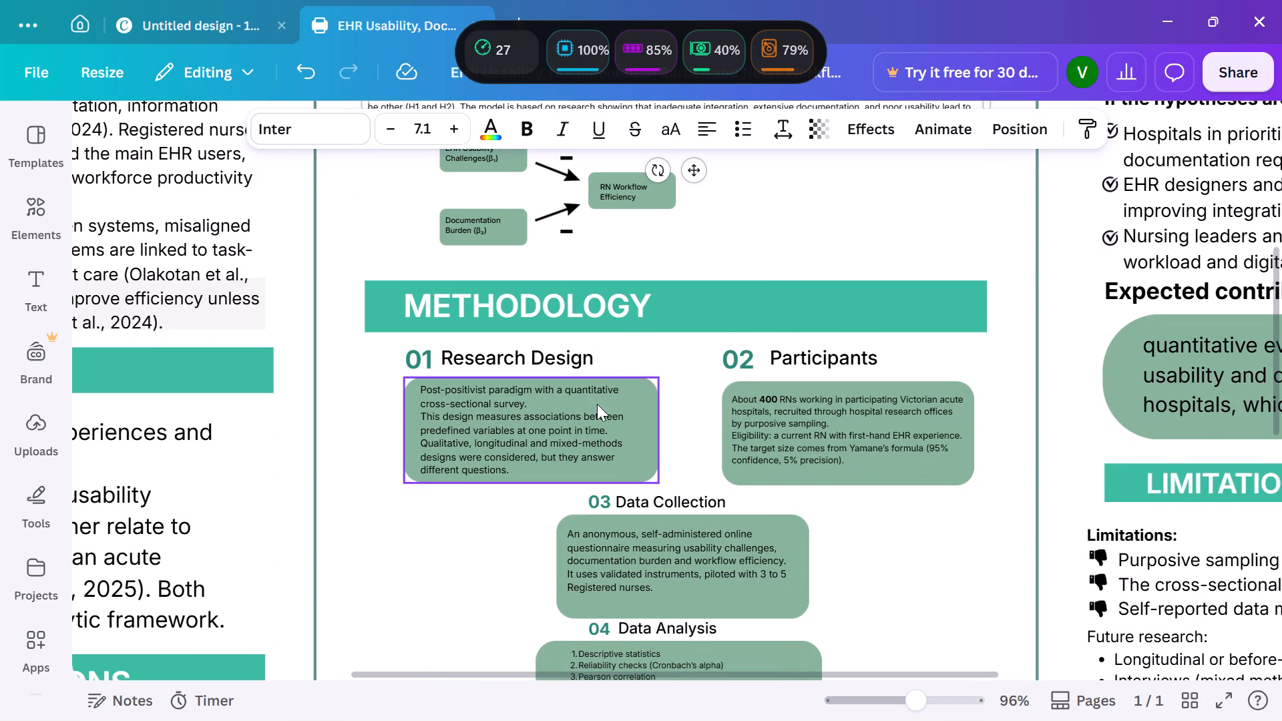
{"action": "scroll", "coordinate": [668, 488], "scroll_direction": "down", "scroll_amount": 2}
{"action": "left_click", "coordinate": [633, 369]}
{"action": "double_click", "coordinate": [634, 369]}
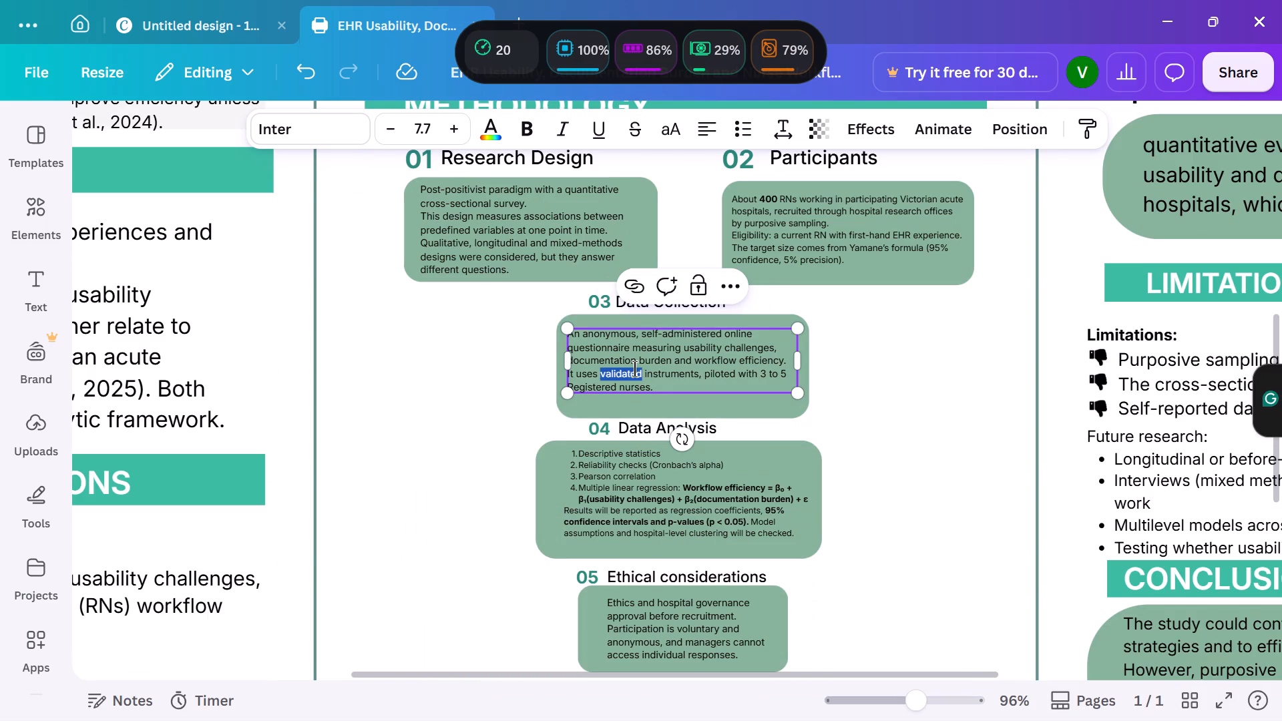
{"action": "triple_click", "coordinate": [634, 369]}
{"action": "left_click", "coordinate": [634, 369]}
{"action": "left_click", "coordinate": [658, 382]}
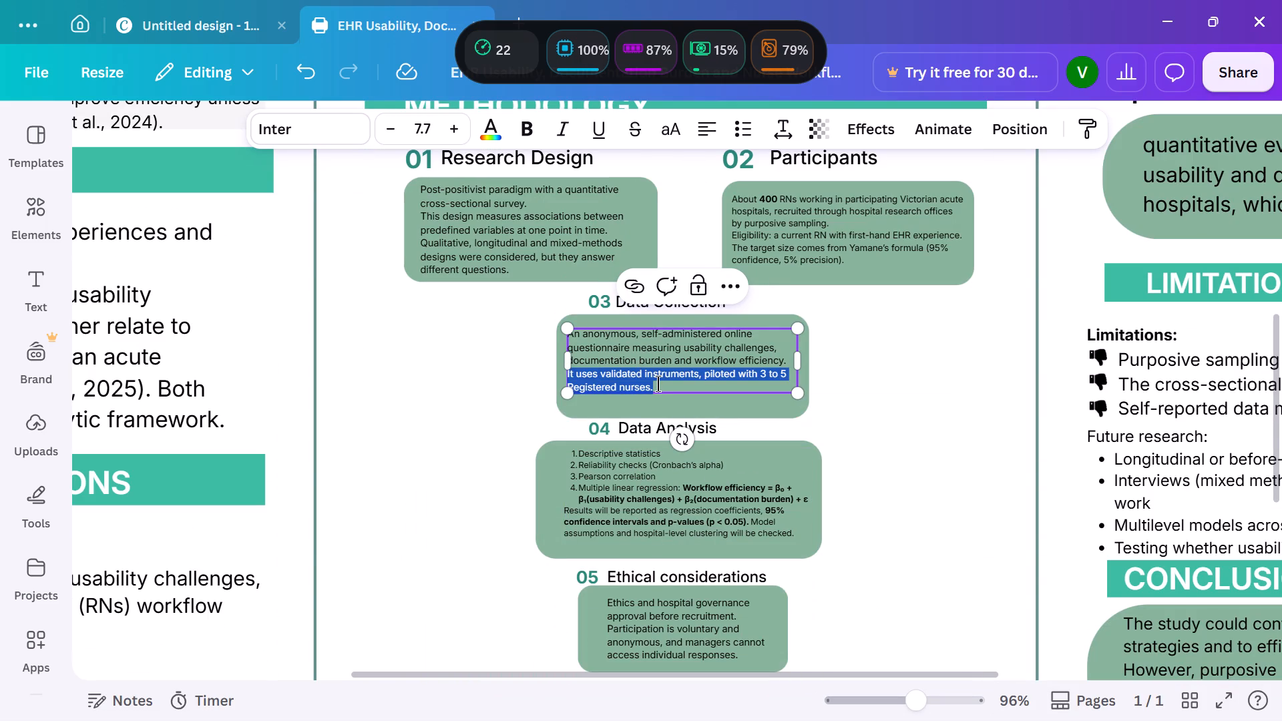
{"action": "left_click", "coordinate": [658, 383]}
{"action": "left_click_drag", "start_coordinate": [658, 383], "coordinate": [570, 330]}
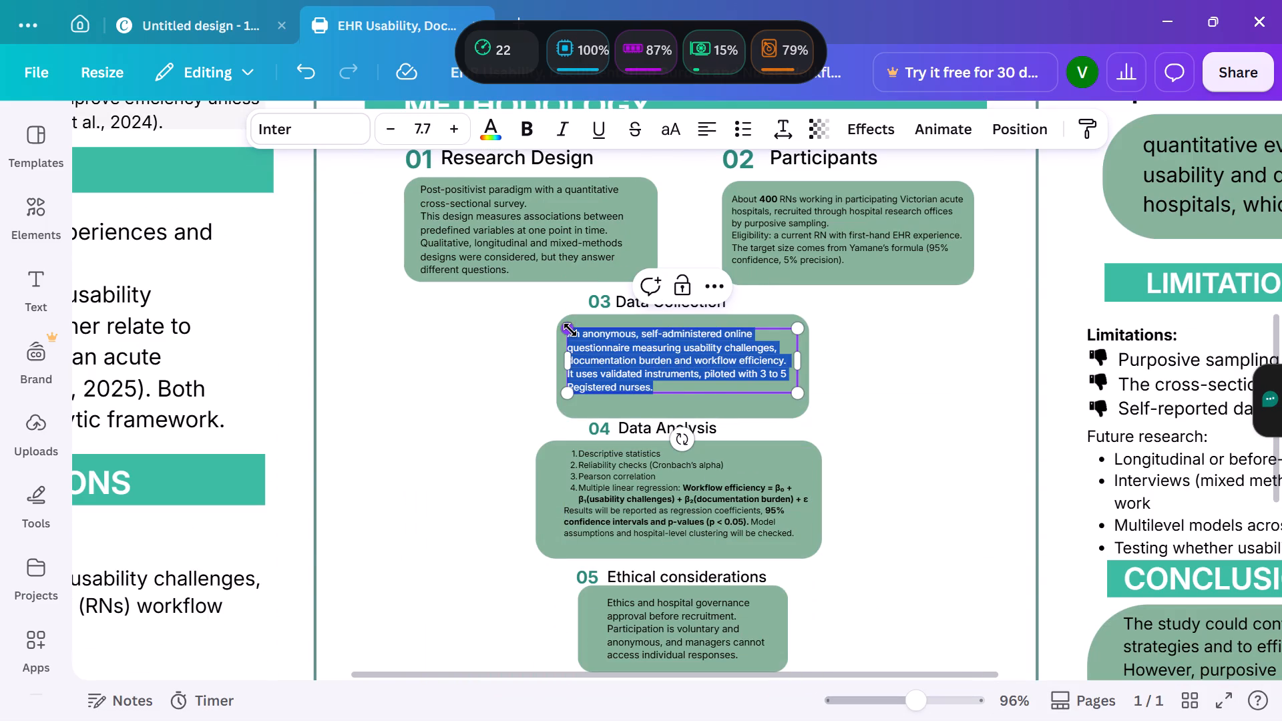
{"action": "left_click_drag", "start_coordinate": [570, 330], "coordinate": [568, 329]}
{"action": "key", "text": "BackSpace"}
{"action": "key", "text": "ctrl+v"}
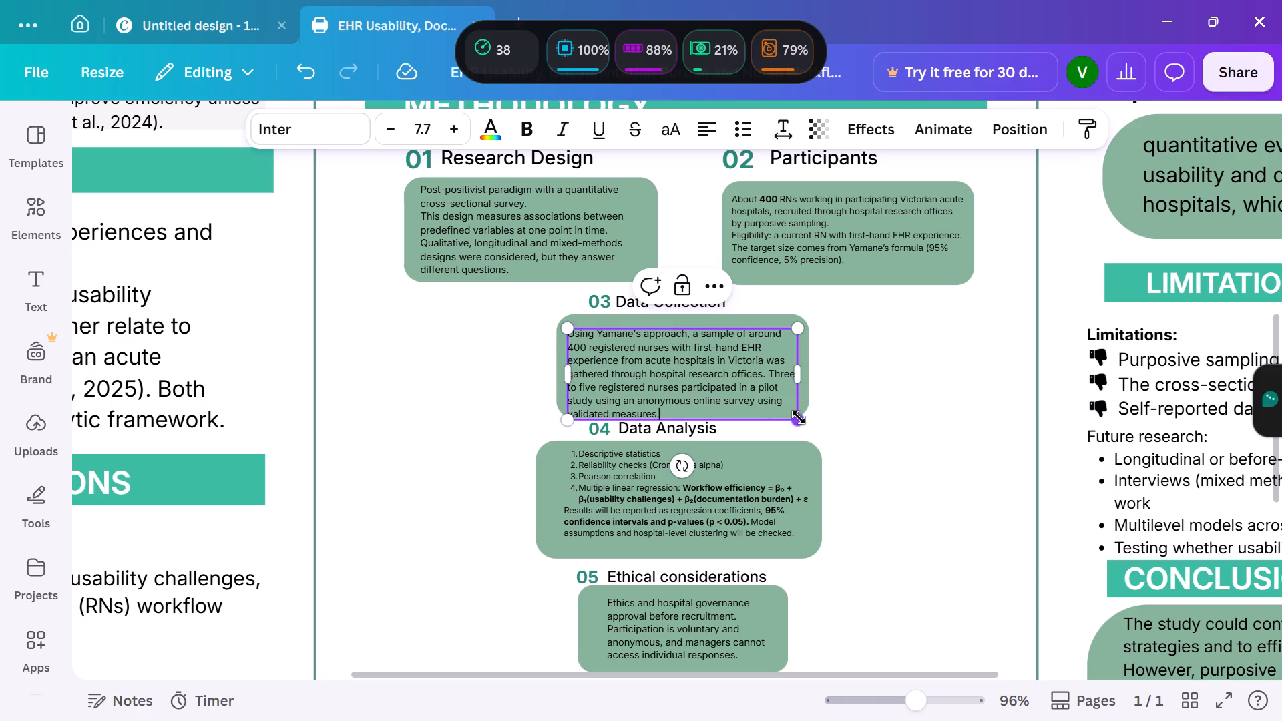
Scale the Data Collection text down to size 7.2, nudge it up and widen its text box to fit inside the green card.
{"action": "left_click_drag", "start_coordinate": [799, 417], "coordinate": [787, 406]}
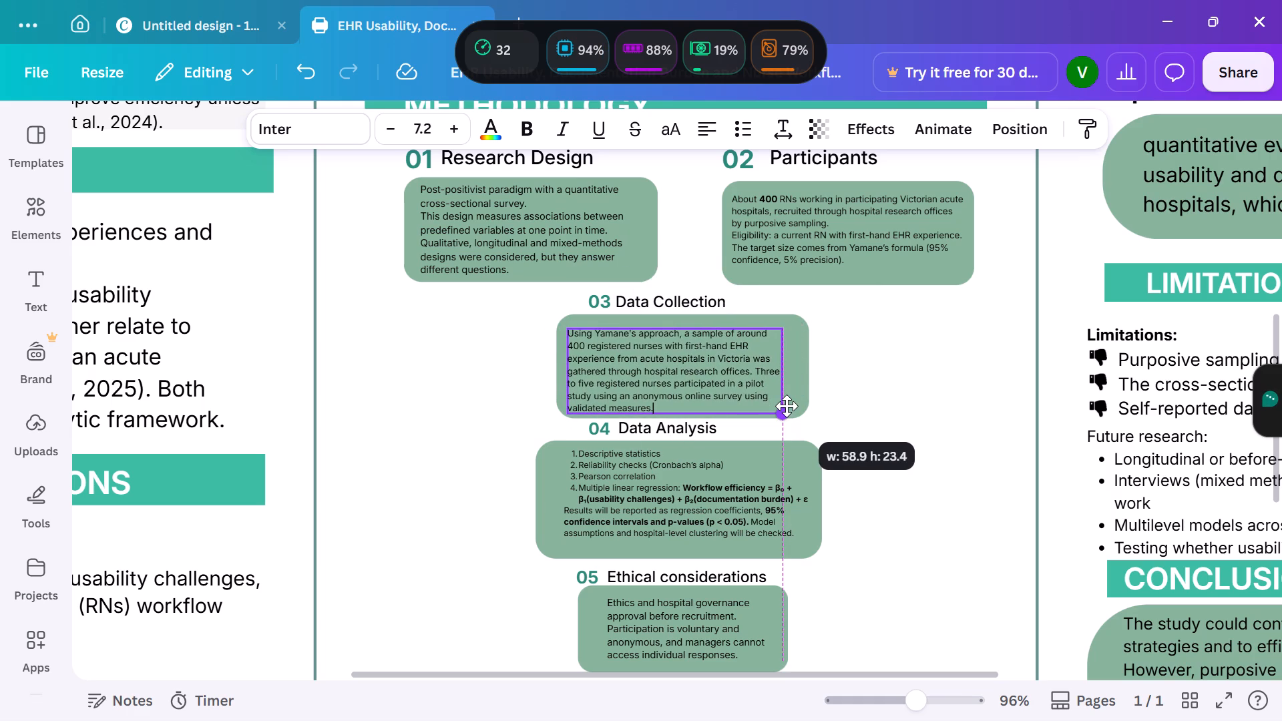
{"action": "left_click_drag", "start_coordinate": [787, 406], "coordinate": [786, 400]}
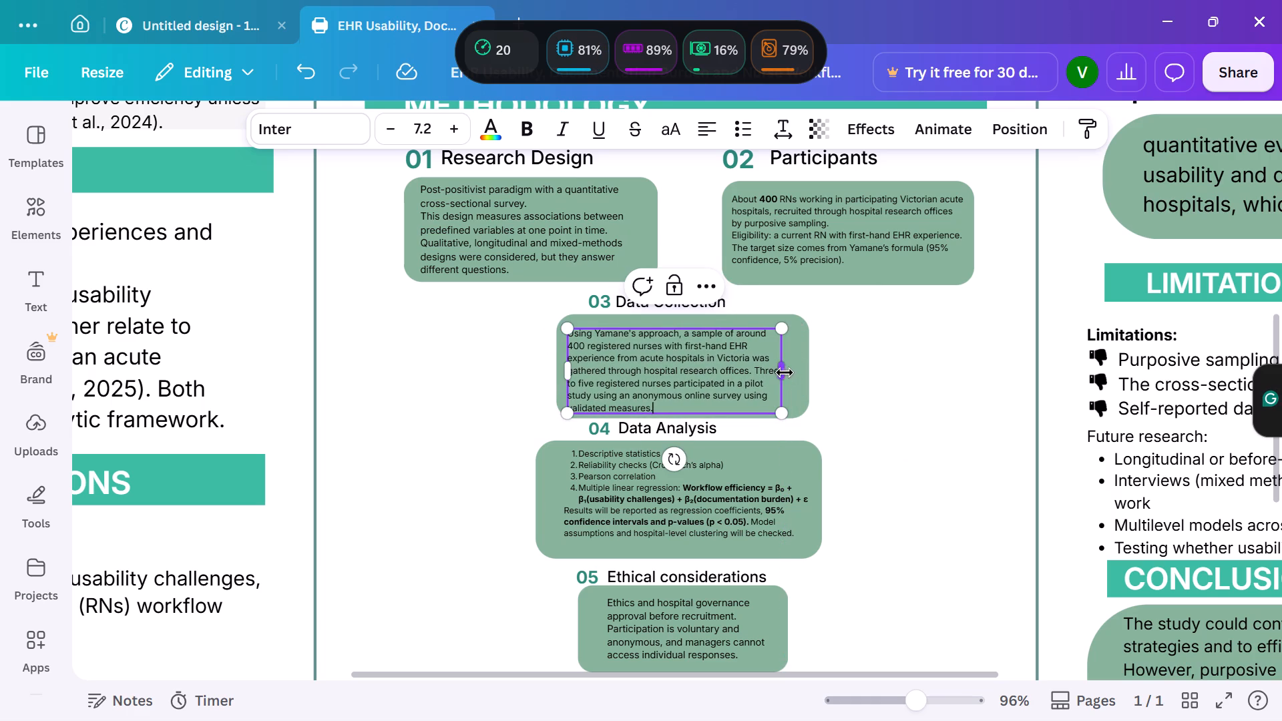
{"action": "left_click_drag", "start_coordinate": [783, 371], "coordinate": [791, 366]}
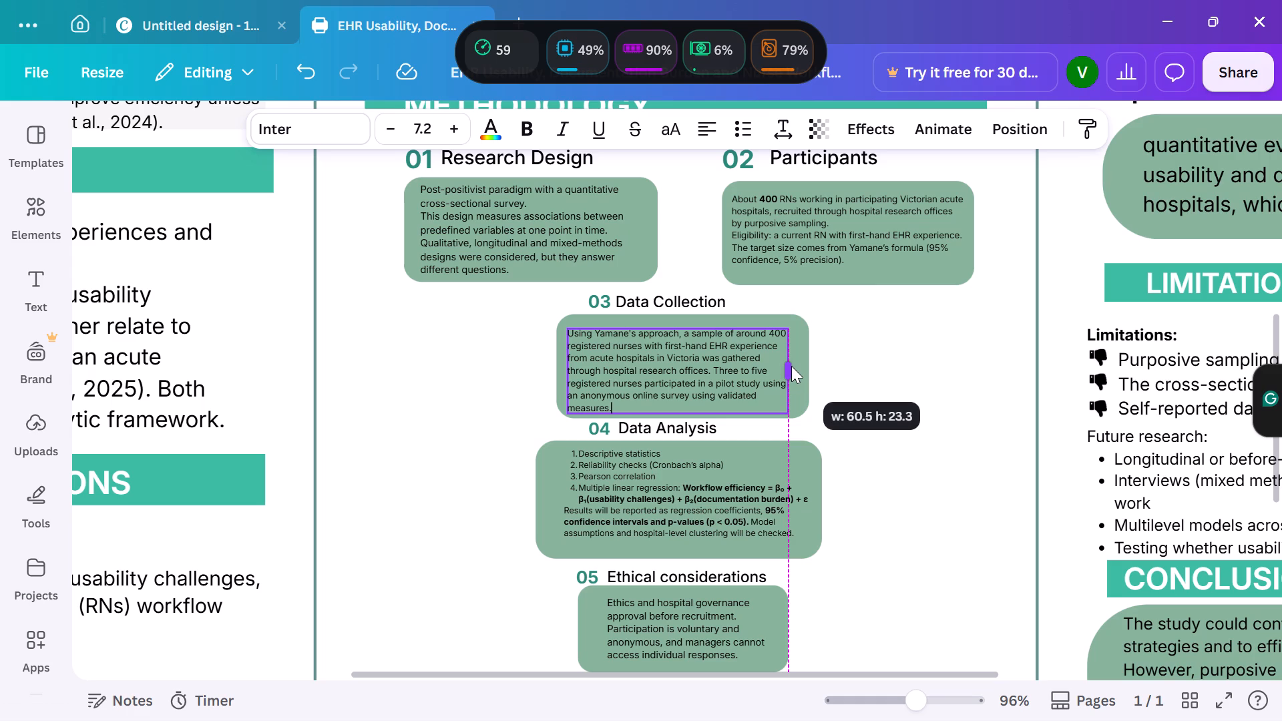
{"action": "left_click_drag", "start_coordinate": [791, 366], "coordinate": [792, 366]}
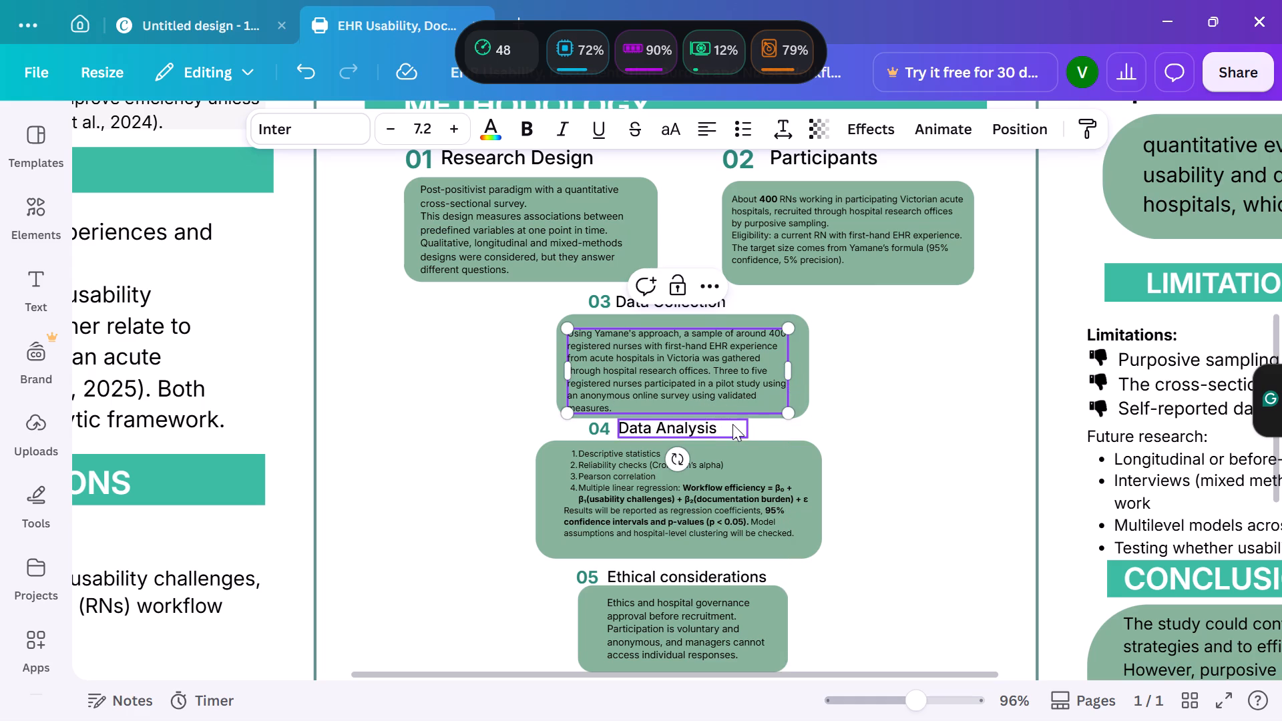
{"action": "left_click", "coordinate": [736, 414]}
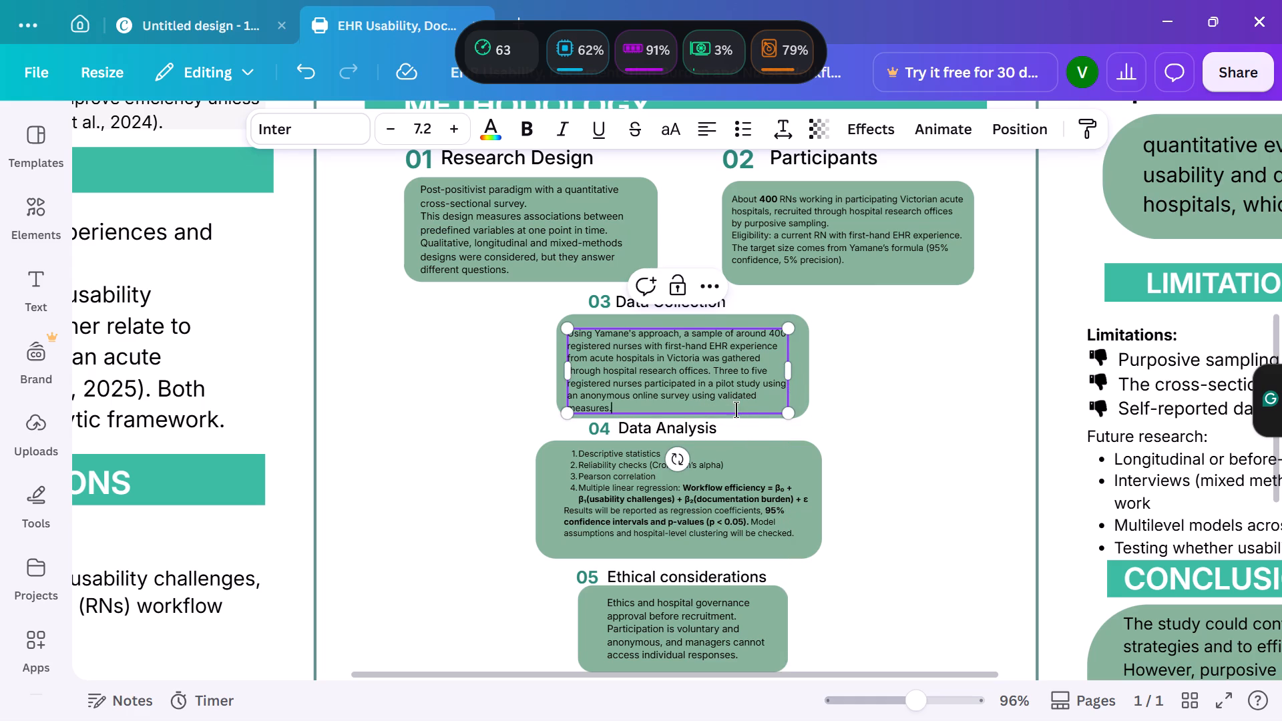
{"action": "left_click", "coordinate": [870, 377]}
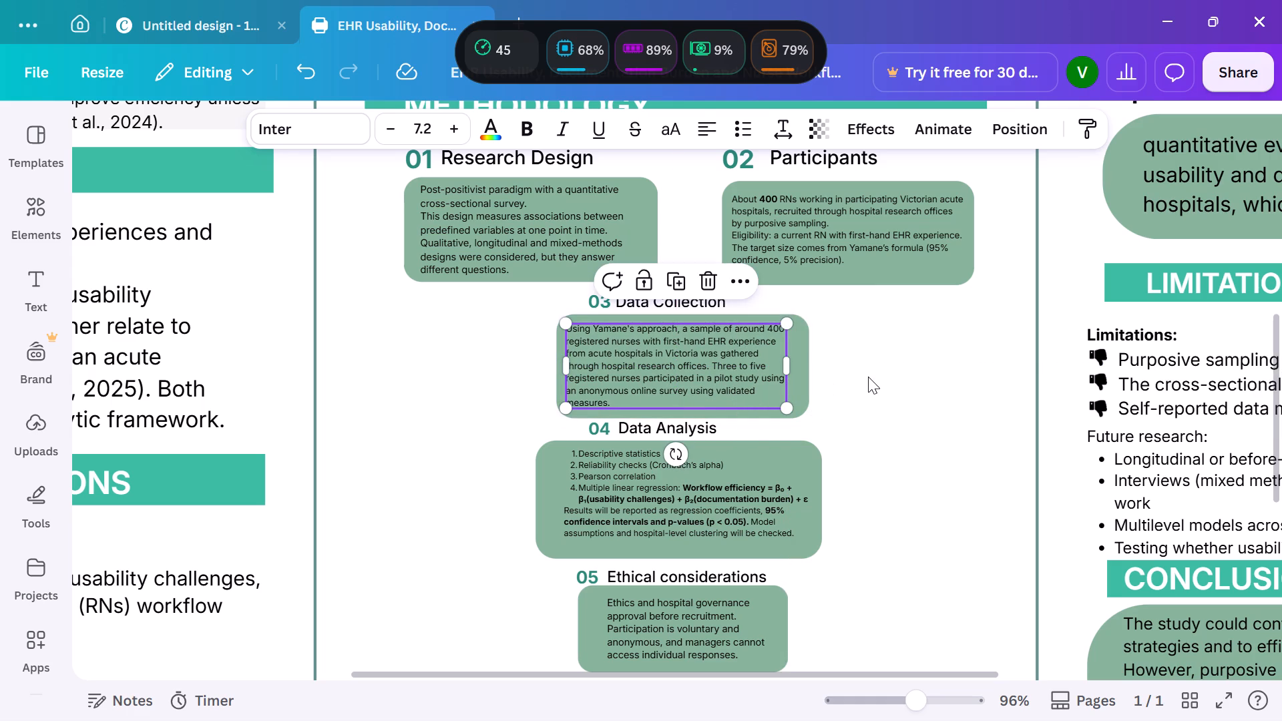
{"action": "left_click", "coordinate": [770, 367]}
{"action": "left_click_drag", "start_coordinate": [790, 365], "coordinate": [792, 367]}
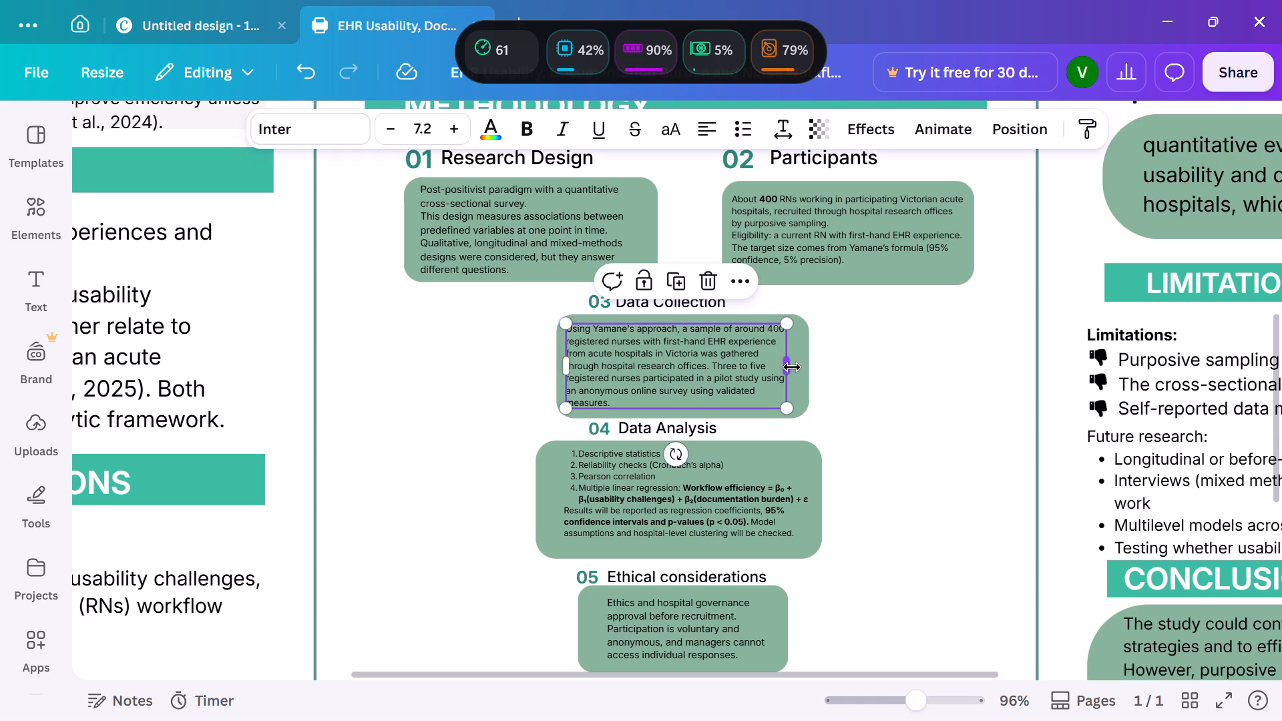
{"action": "left_click_drag", "start_coordinate": [792, 367], "coordinate": [799, 365]}
Start a new line before "Three to five registered nurses" in the Data Collection text.
{"action": "left_click", "coordinate": [677, 360]}
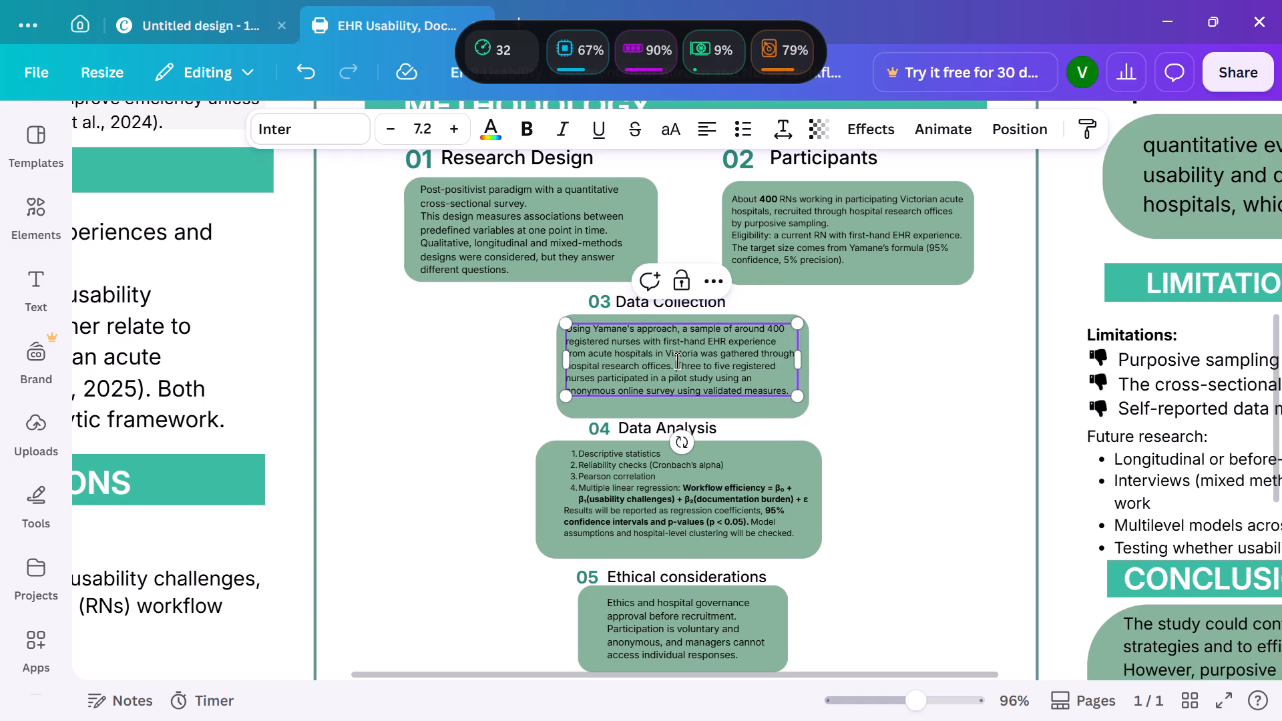
{"action": "key", "text": "Return"}
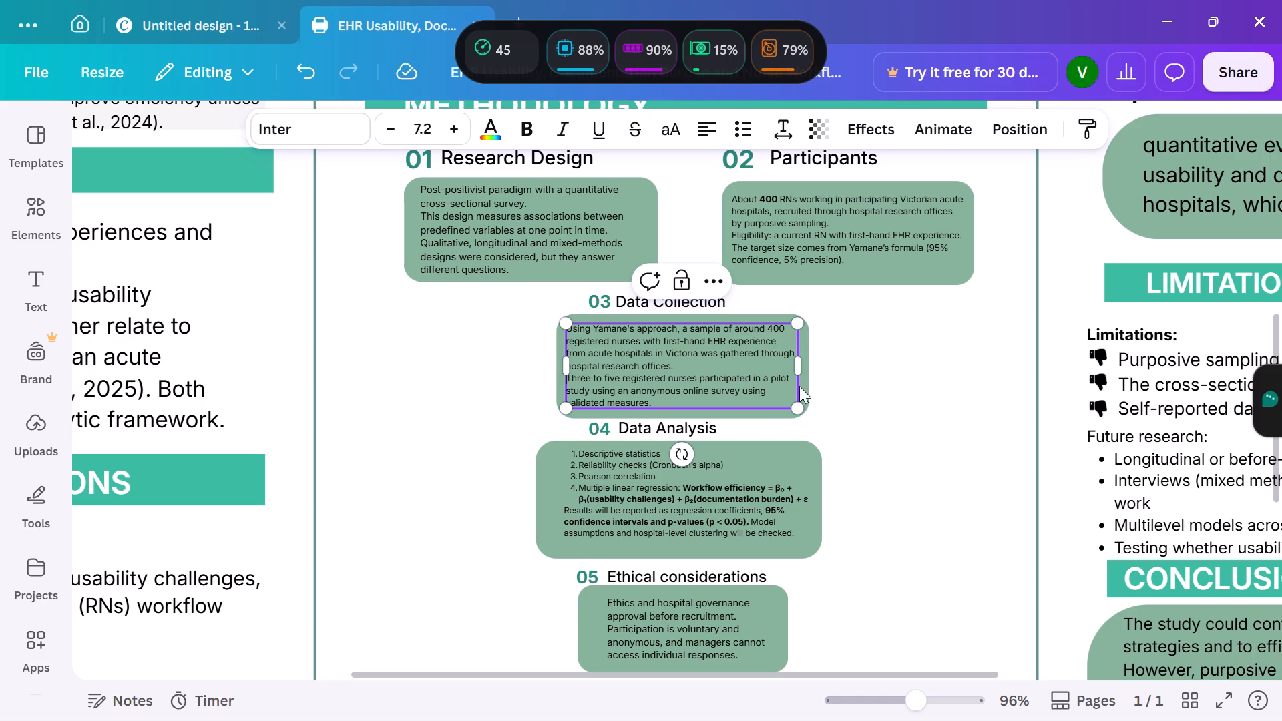
{"action": "left_click", "coordinate": [948, 390]}
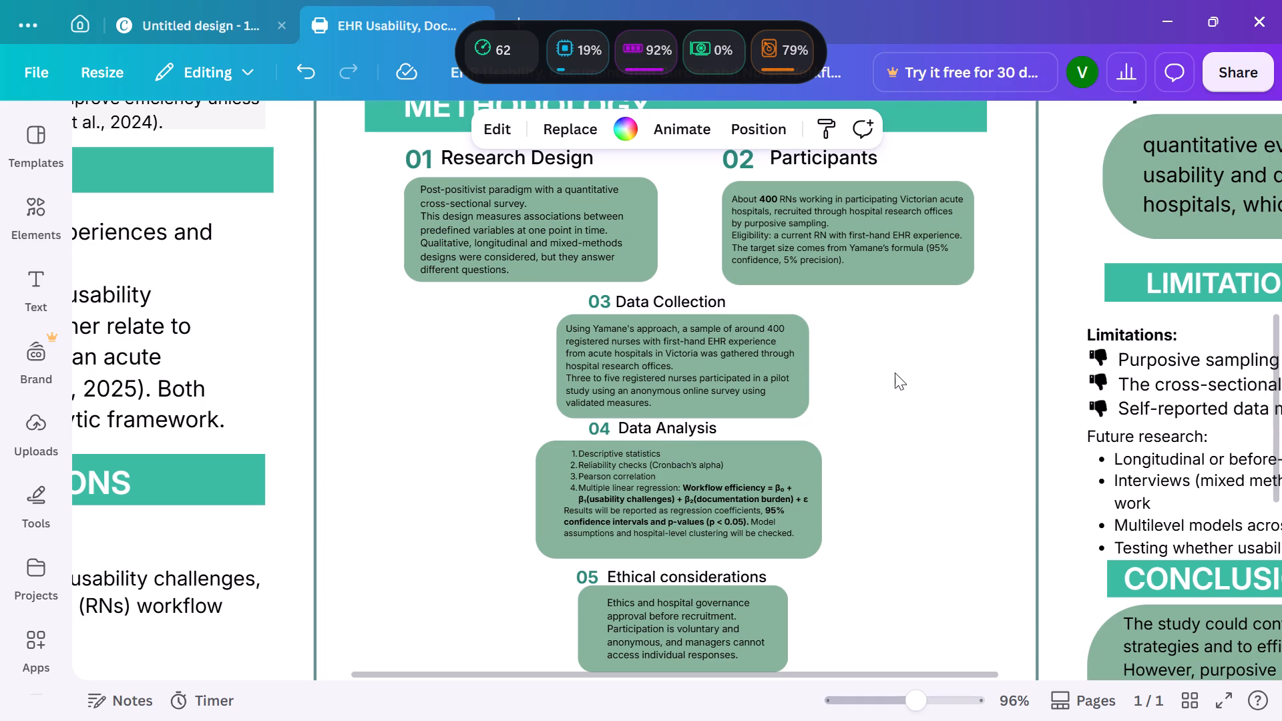
Review the poster from the Theoretical Model section through Methodology to the Limitations and Conclusion sections.
{"action": "scroll", "coordinate": [893, 372], "scroll_direction": "up", "scroll_amount": 4}
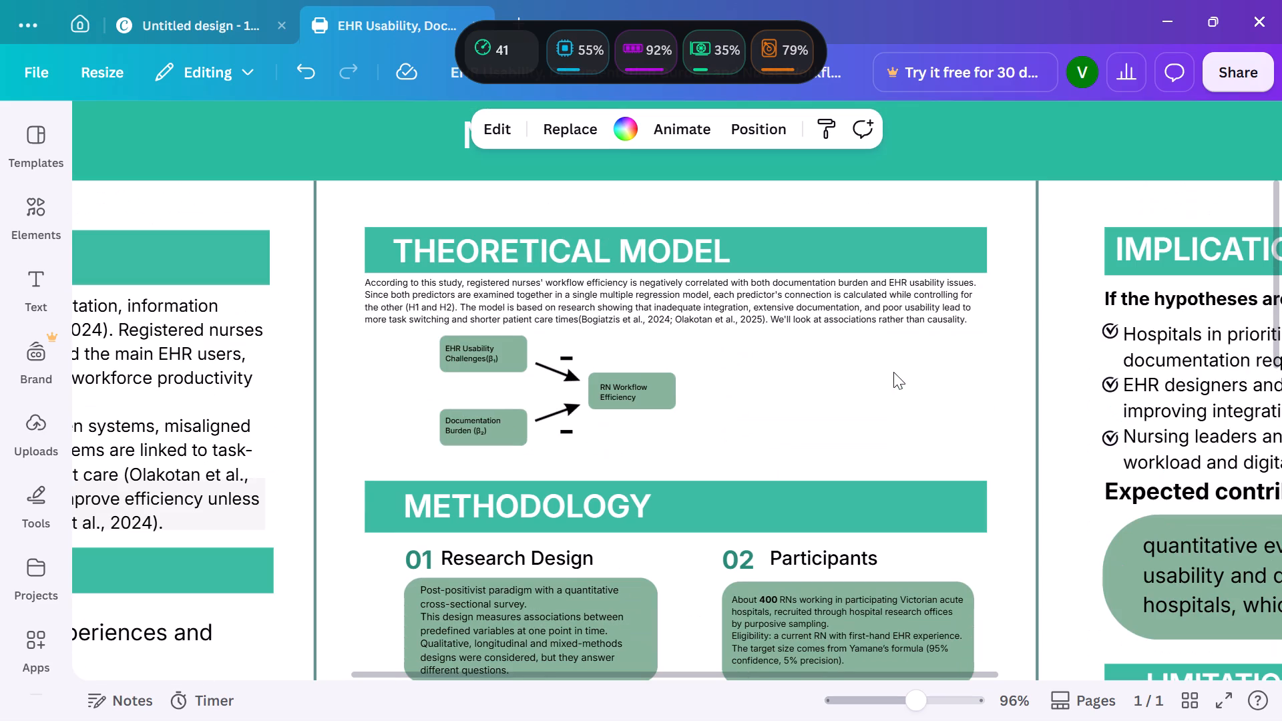
{"action": "scroll", "coordinate": [877, 365], "scroll_direction": "down", "scroll_amount": 1}
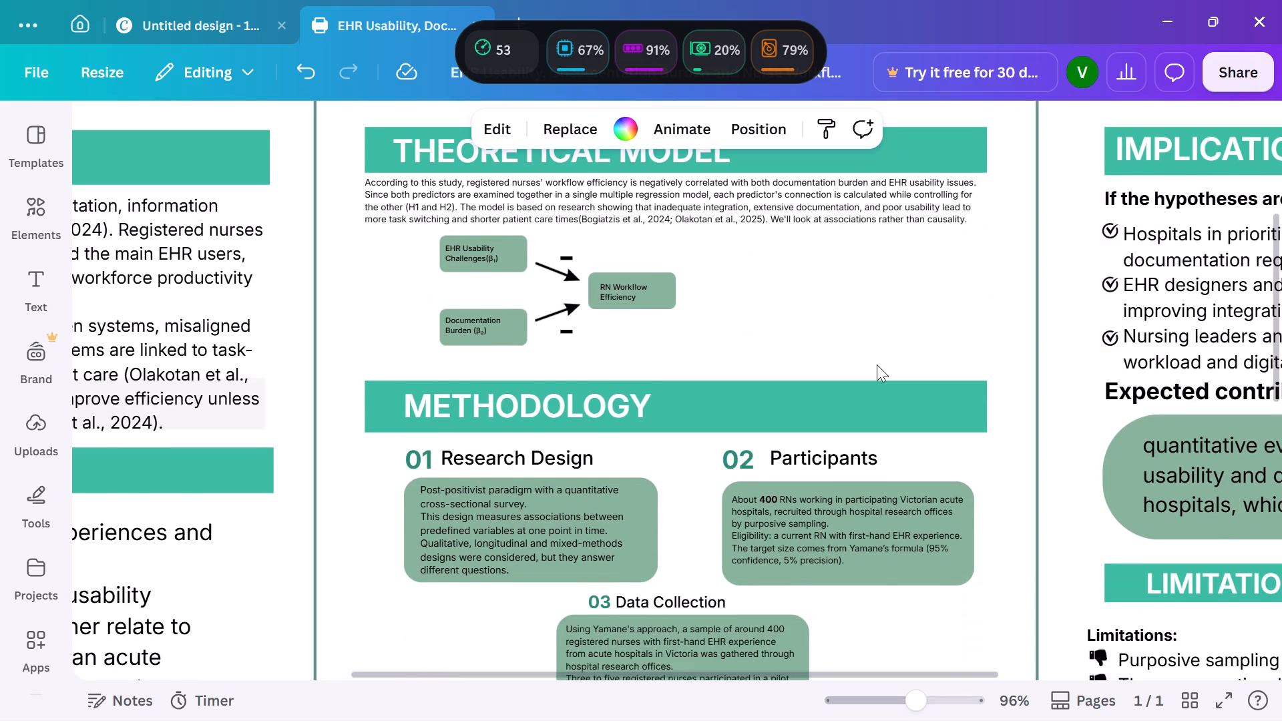
{"action": "scroll", "coordinate": [877, 365], "scroll_direction": "down", "scroll_amount": 2}
{"action": "scroll", "coordinate": [969, 473], "scroll_direction": "left", "scroll_amount": 5}
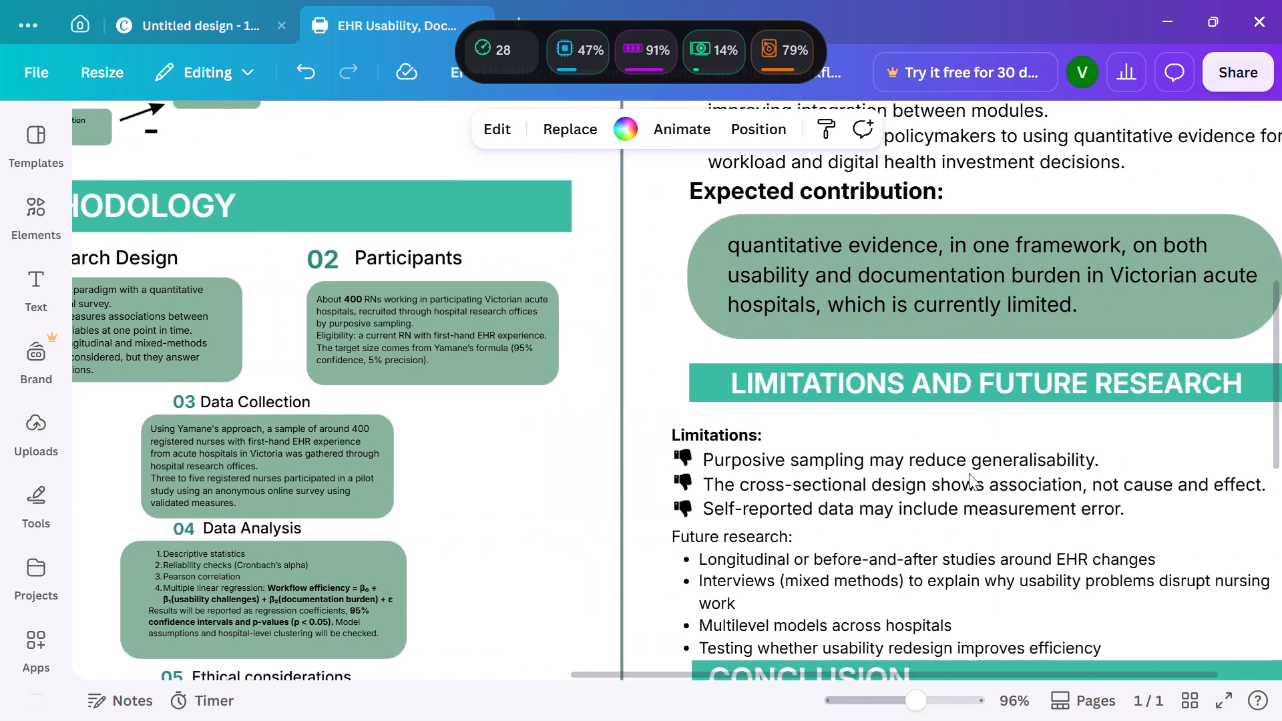
{"action": "scroll", "coordinate": [969, 473], "scroll_direction": "down", "scroll_amount": 1}
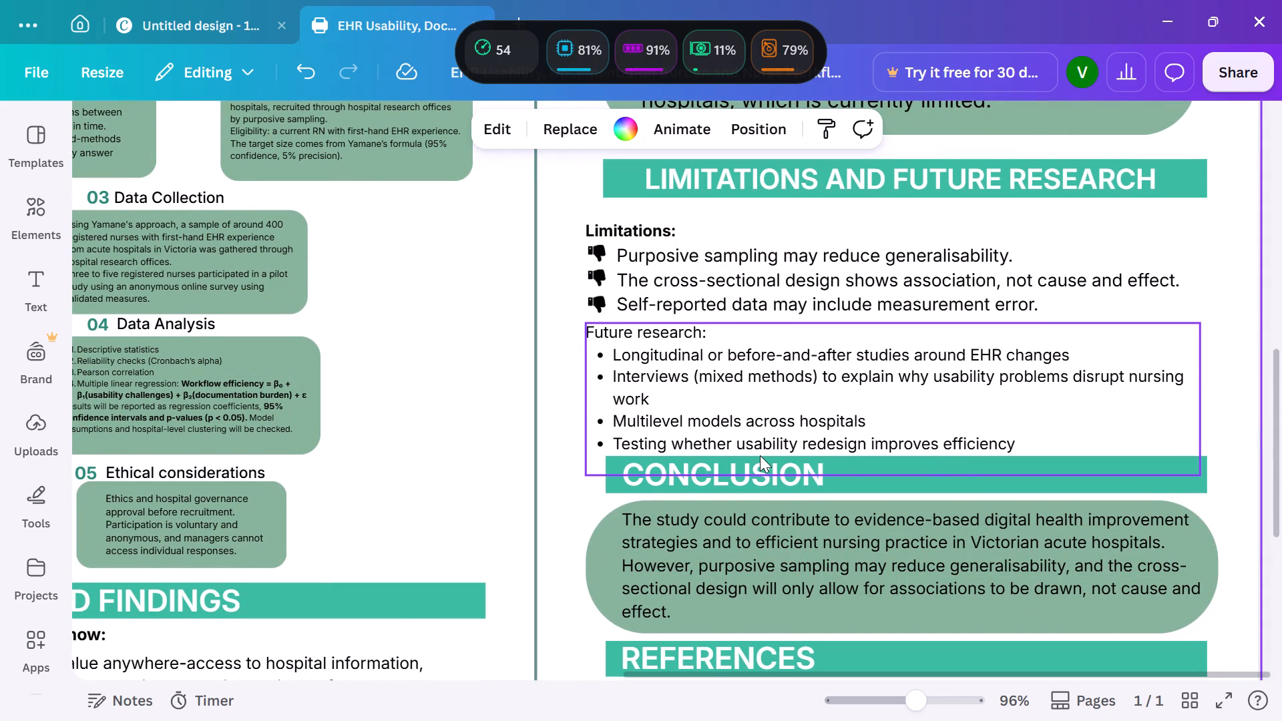
{"action": "scroll", "coordinate": [760, 455], "scroll_direction": "down", "scroll_amount": 1}
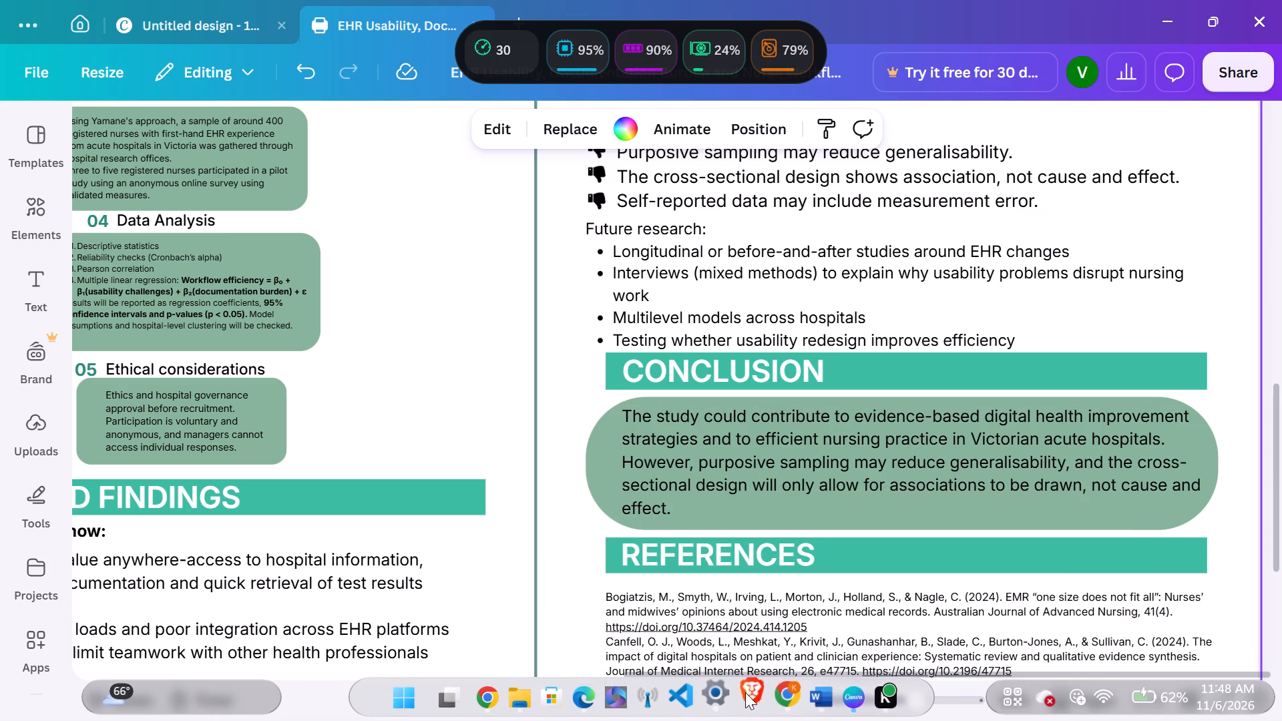
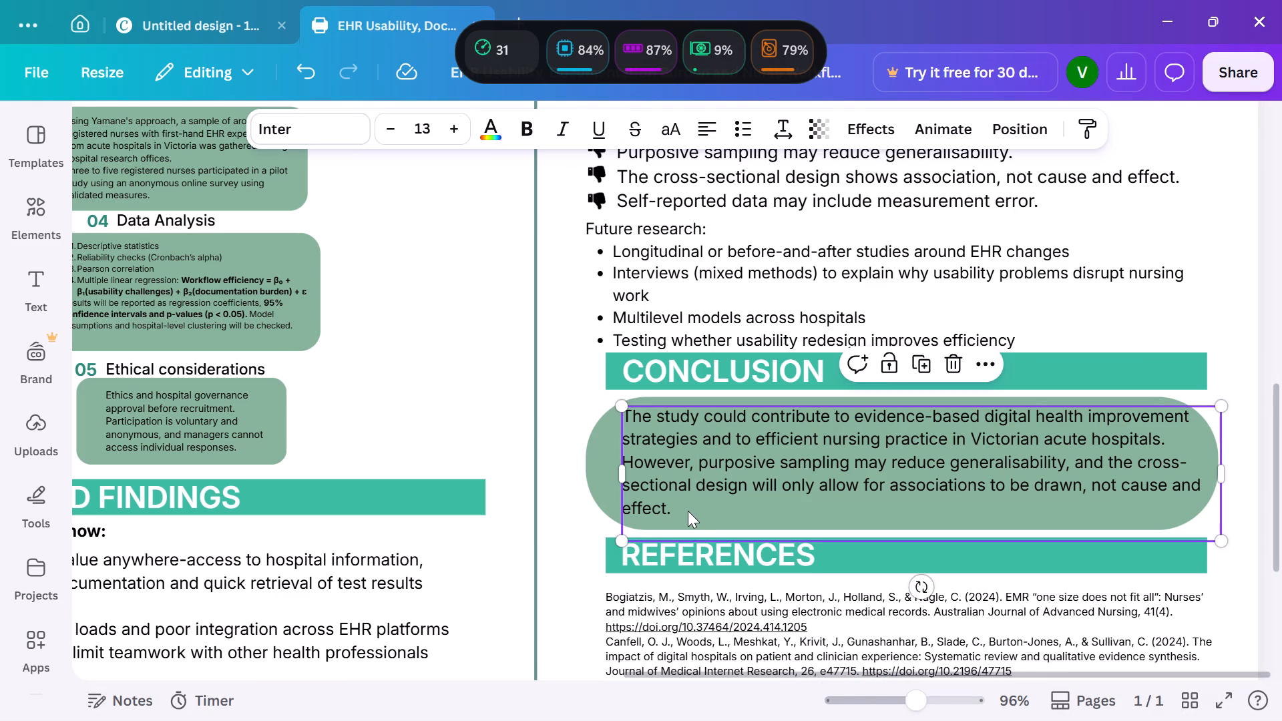
{"action": "left_click", "coordinate": [687, 511]}
{"action": "key", "text": "BackSpace"}
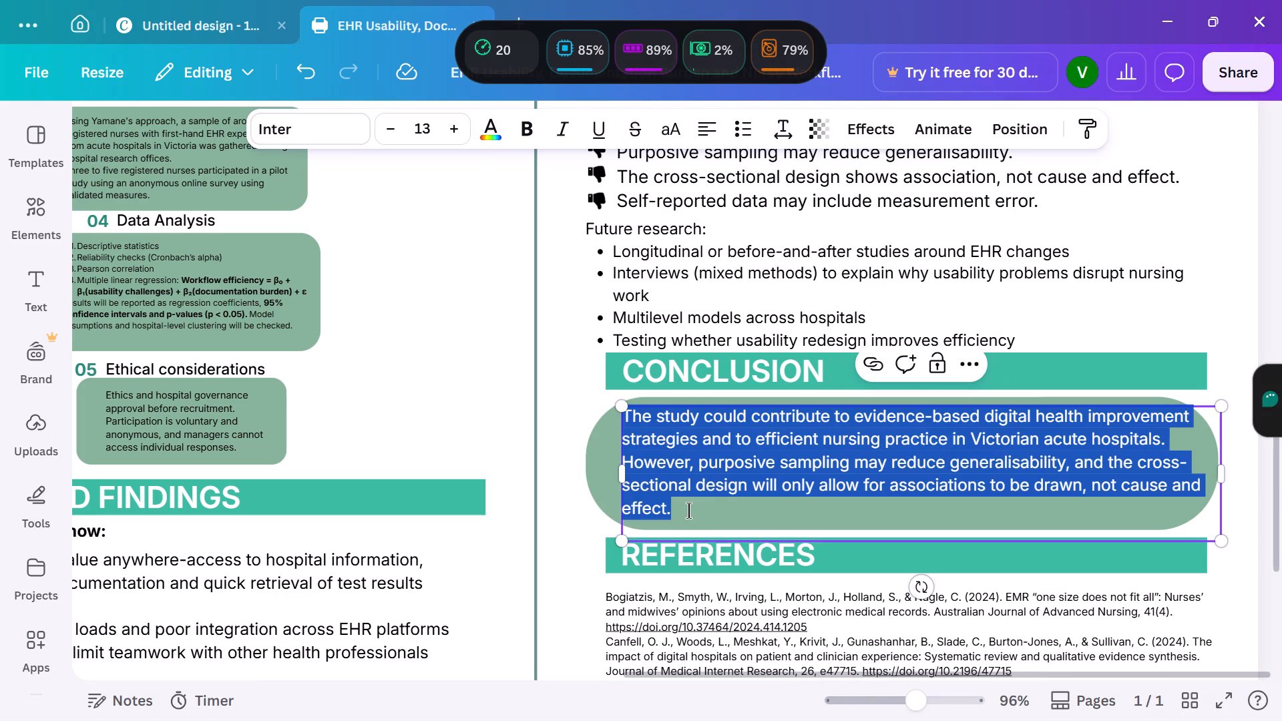
{"action": "key", "text": "ctrl+v"}
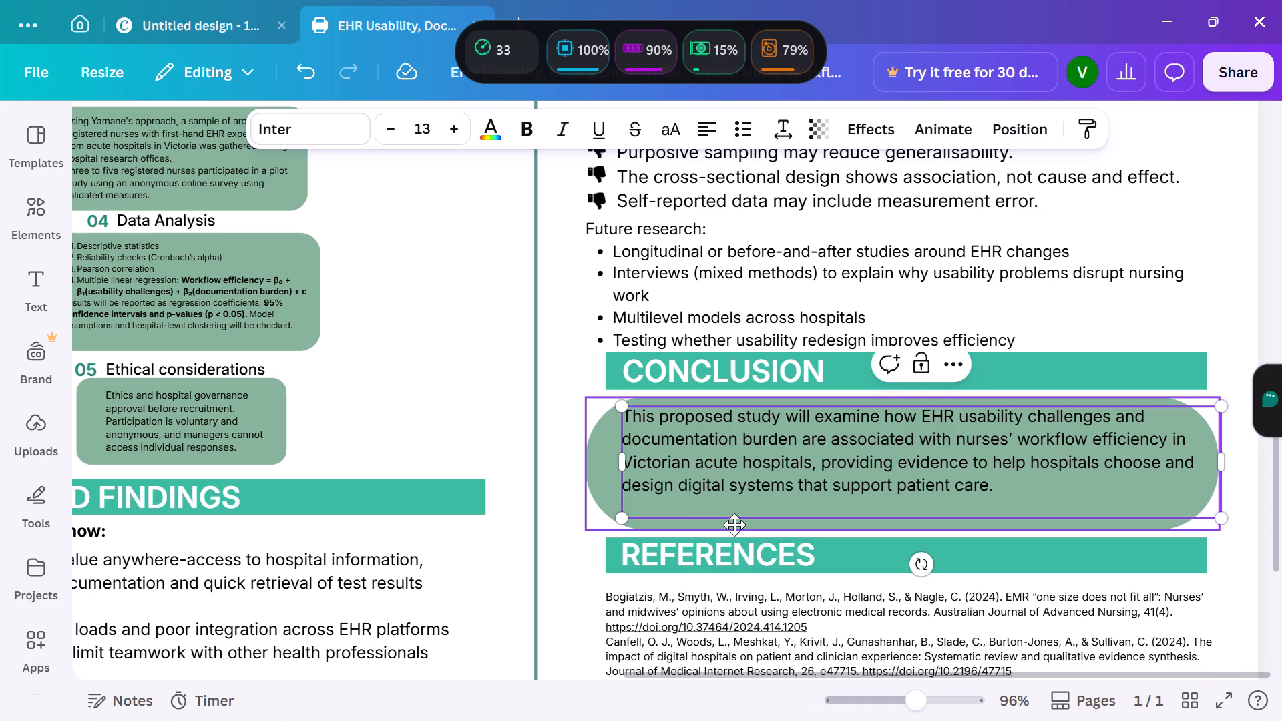
{"action": "key", "text": "BackSpace"}
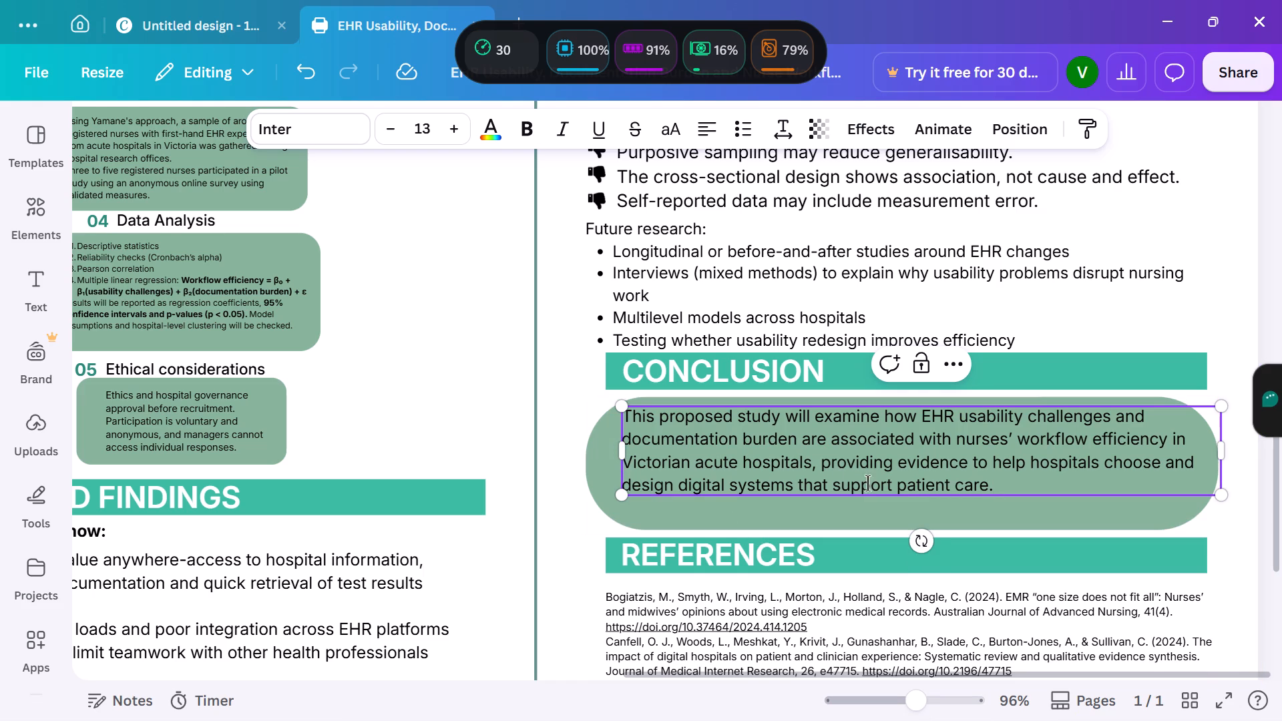
Move the Conclusion text box slightly down and left so it sits vertically centred in its green card.
{"action": "left_click_drag", "start_coordinate": [1016, 498], "coordinate": [1015, 495]}
{"action": "left_click_drag", "start_coordinate": [1015, 495], "coordinate": [1006, 505]}
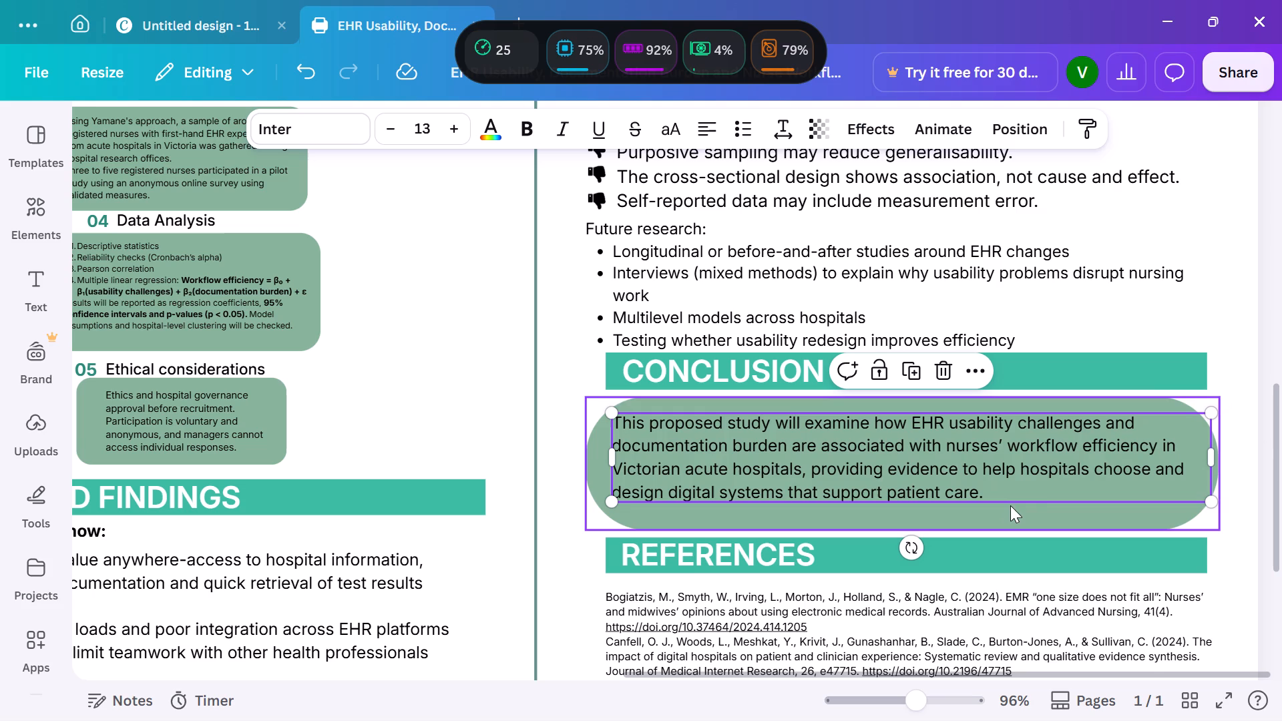
{"action": "left_click", "coordinate": [1022, 475]}
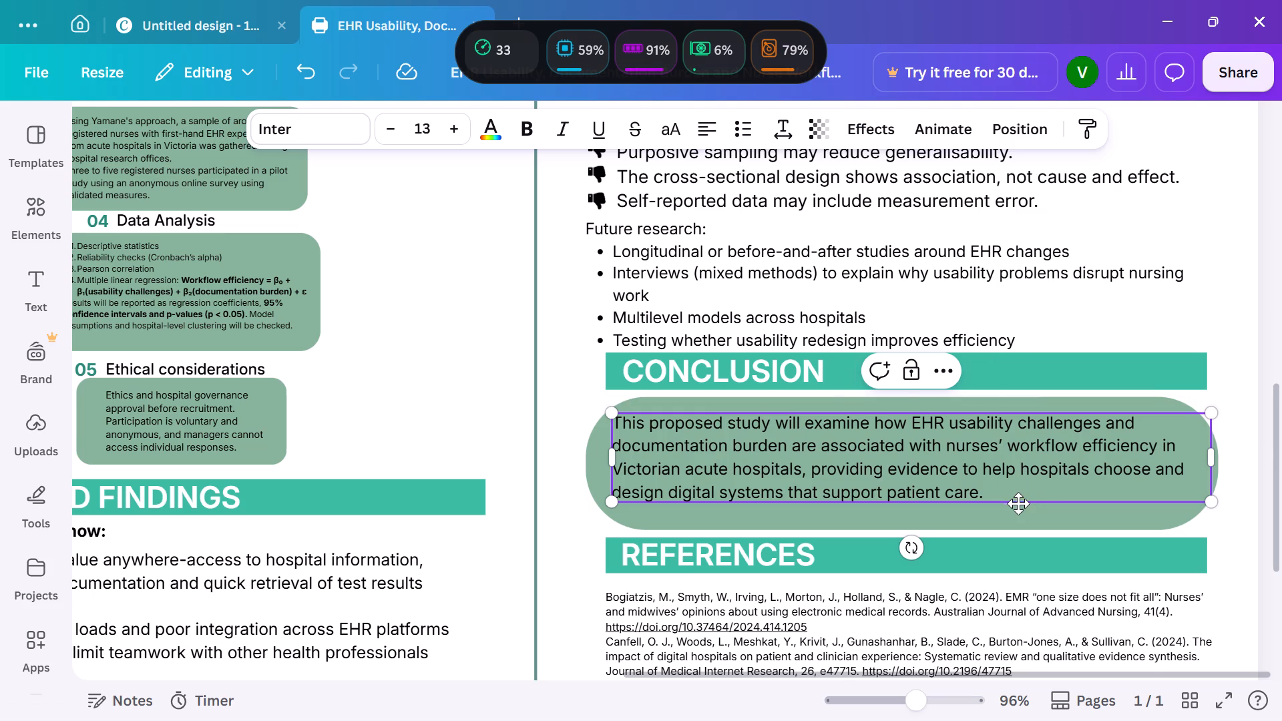
{"action": "left_click_drag", "start_coordinate": [1017, 509], "coordinate": [1018, 513]}
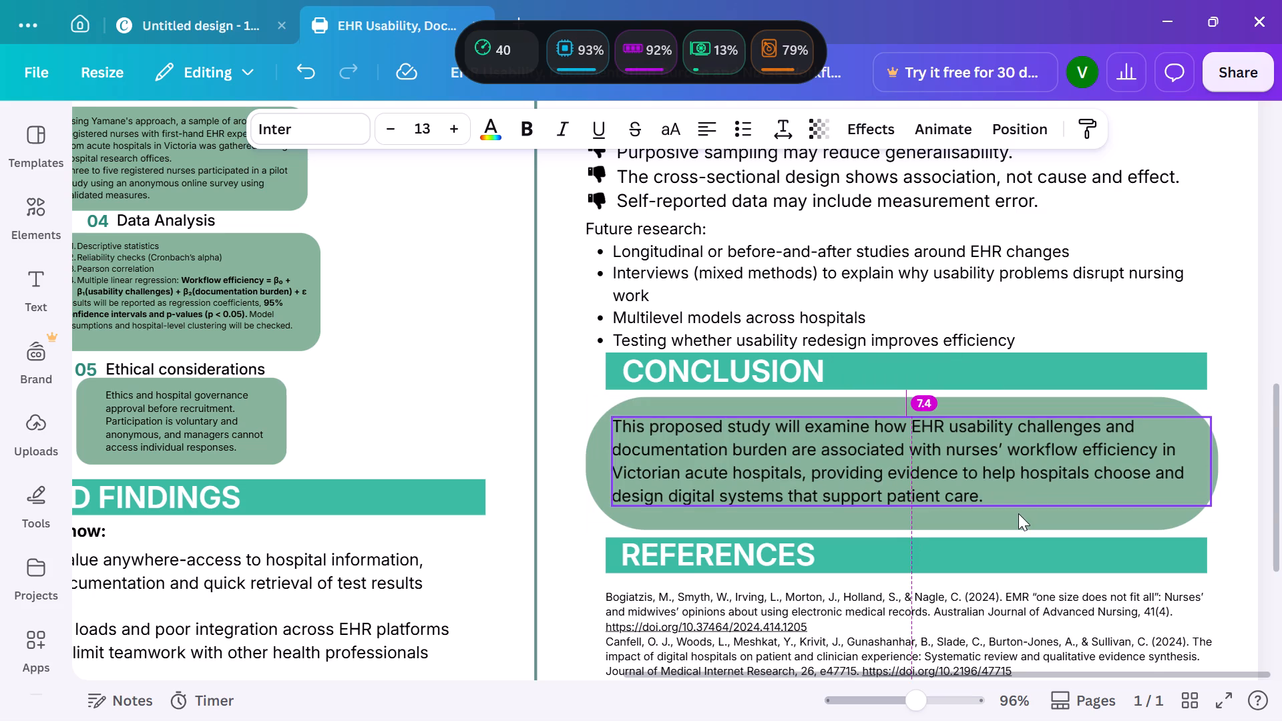
{"action": "left_click_drag", "start_coordinate": [1018, 513], "coordinate": [1020, 516]}
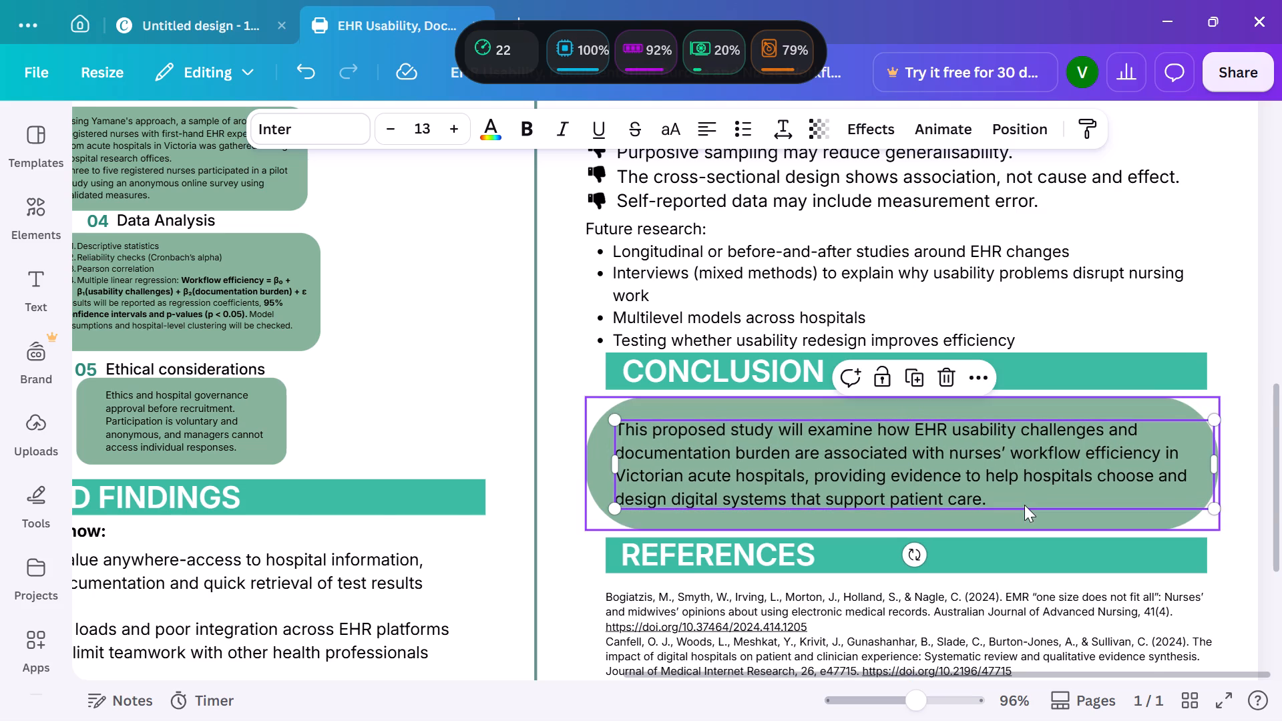
{"action": "left_click", "coordinate": [1241, 441]}
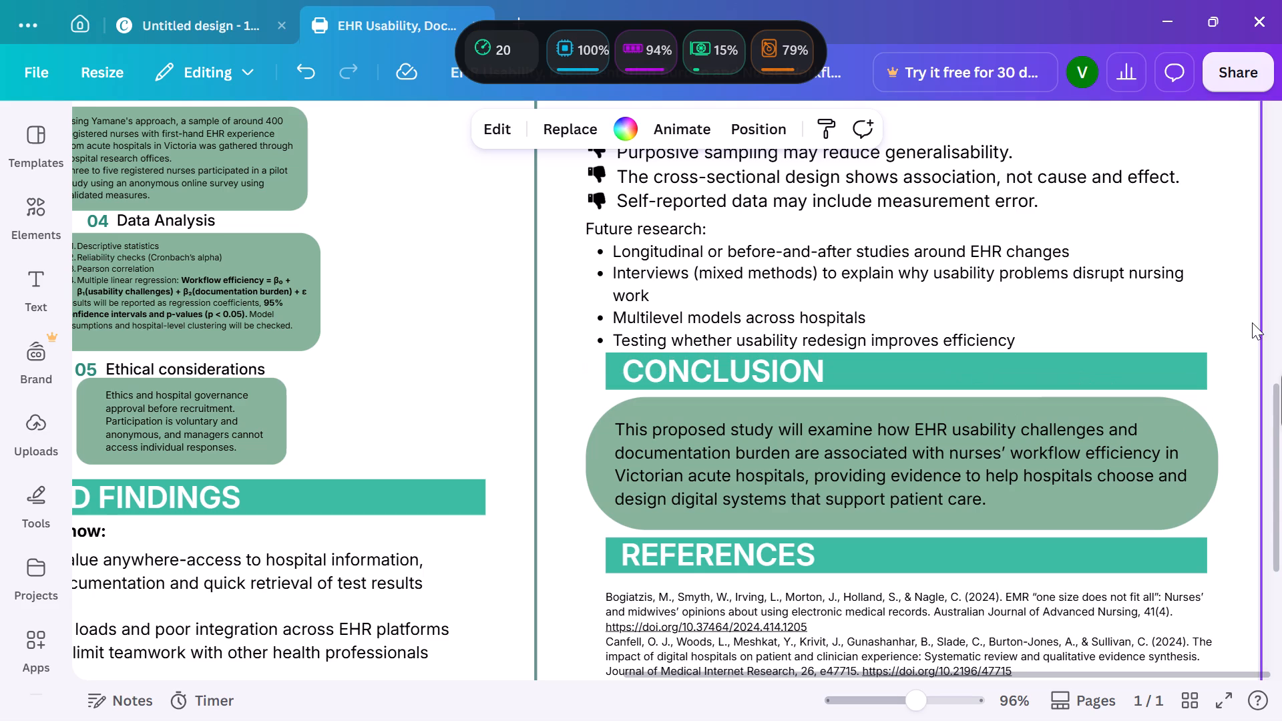
{"action": "left_click", "coordinate": [890, 698]}
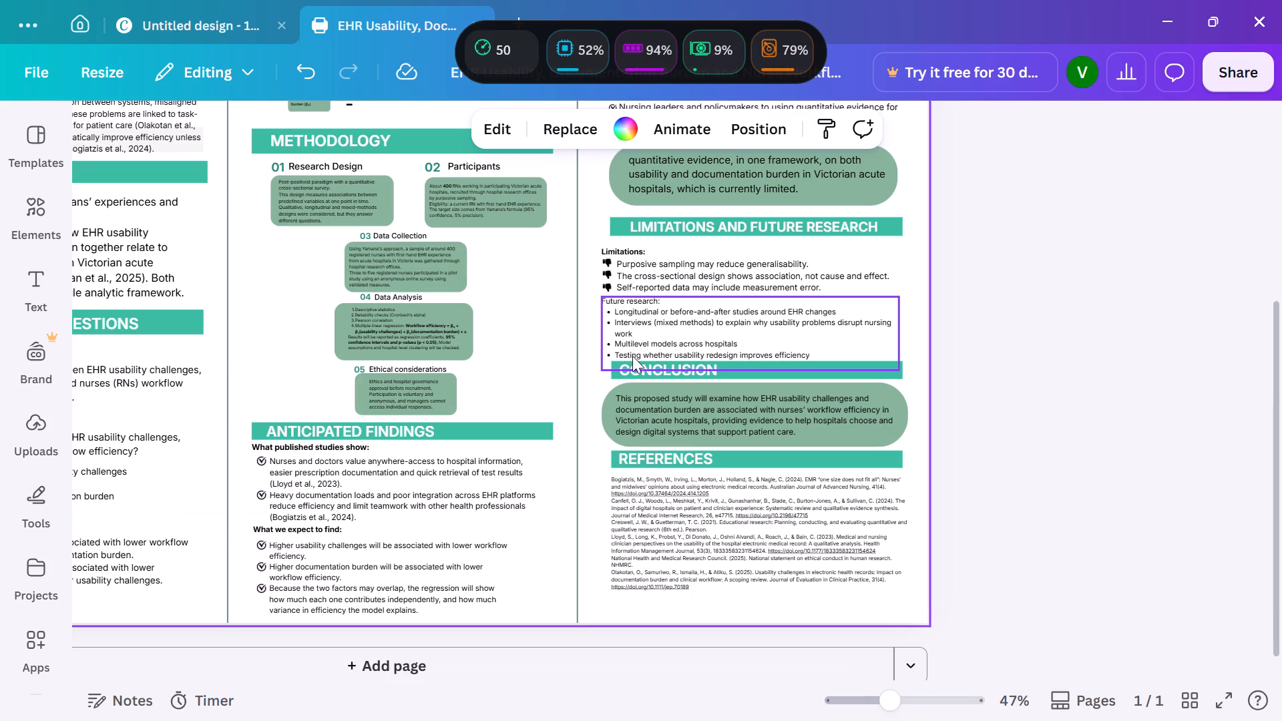
In Word's "poster 615 instructions" document, copy the quoted title "Association of Electronic Health Record Systems Usability Challenges" from the feedback's title paragraph.
{"action": "scroll", "coordinate": [632, 356], "scroll_direction": "up", "scroll_amount": 2}
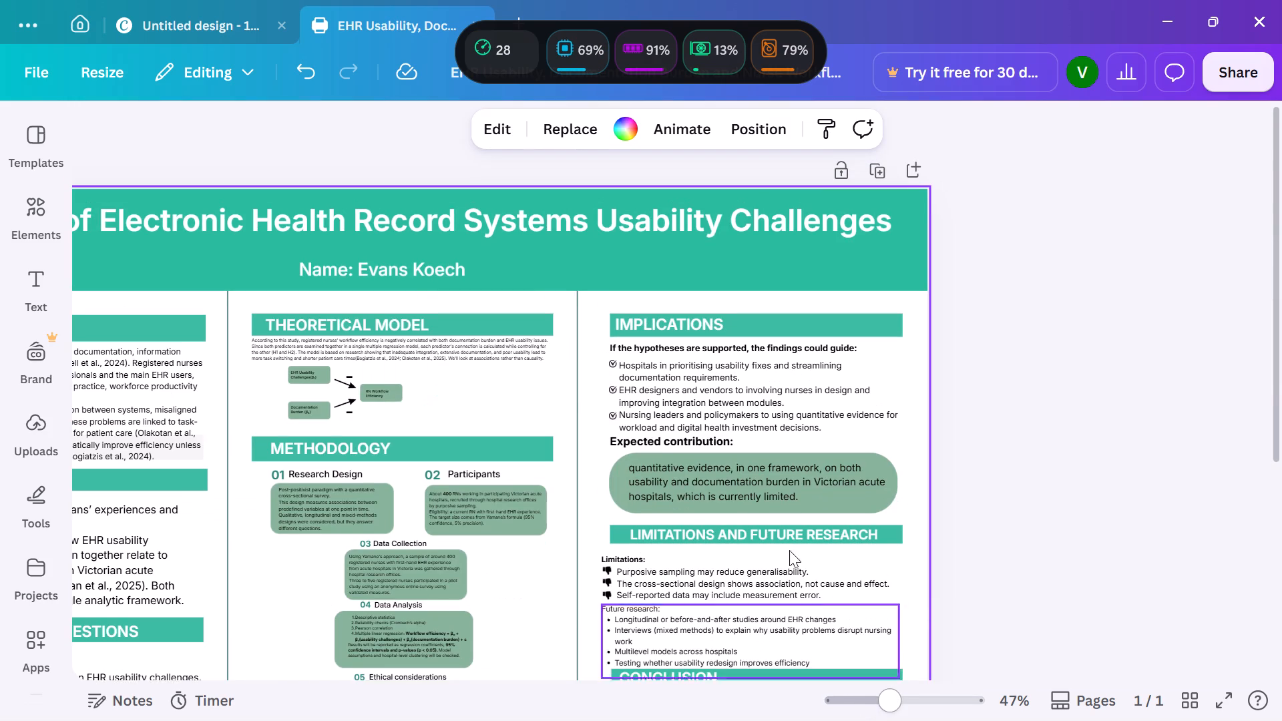
{"action": "scroll", "coordinate": [899, 424], "scroll_direction": "right", "scroll_amount": 3}
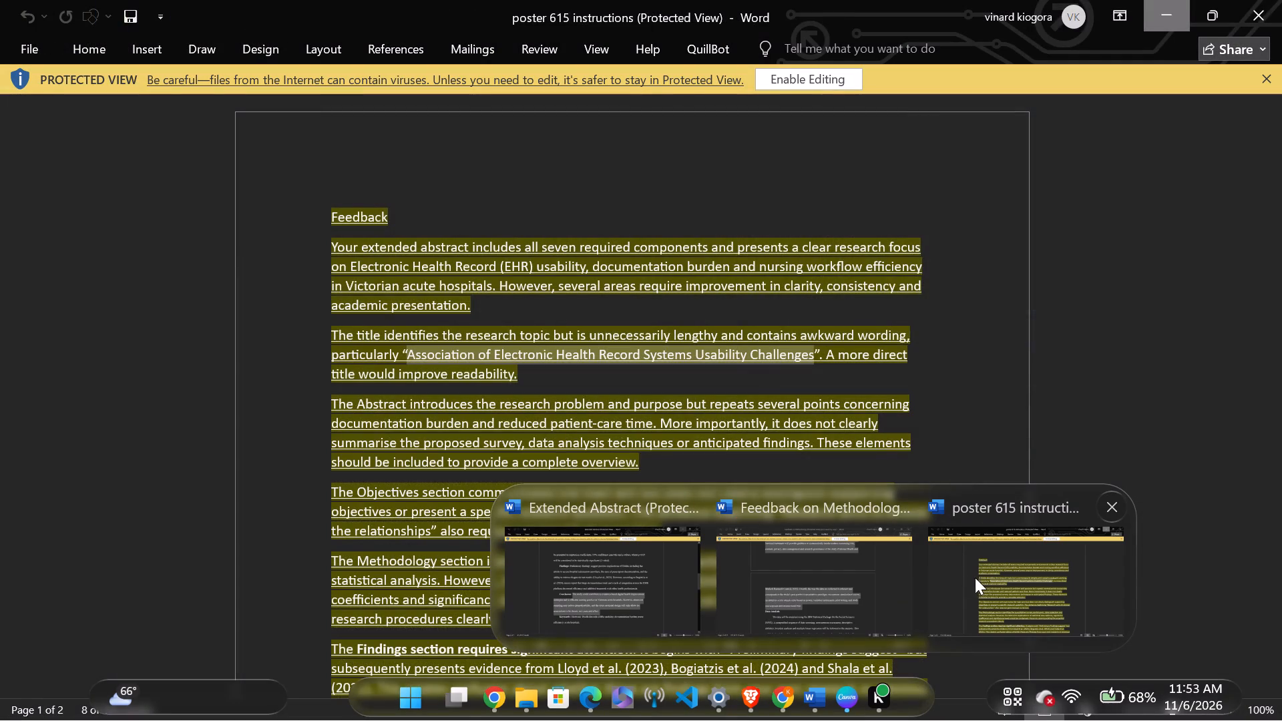
{"action": "left_click", "coordinate": [977, 577]}
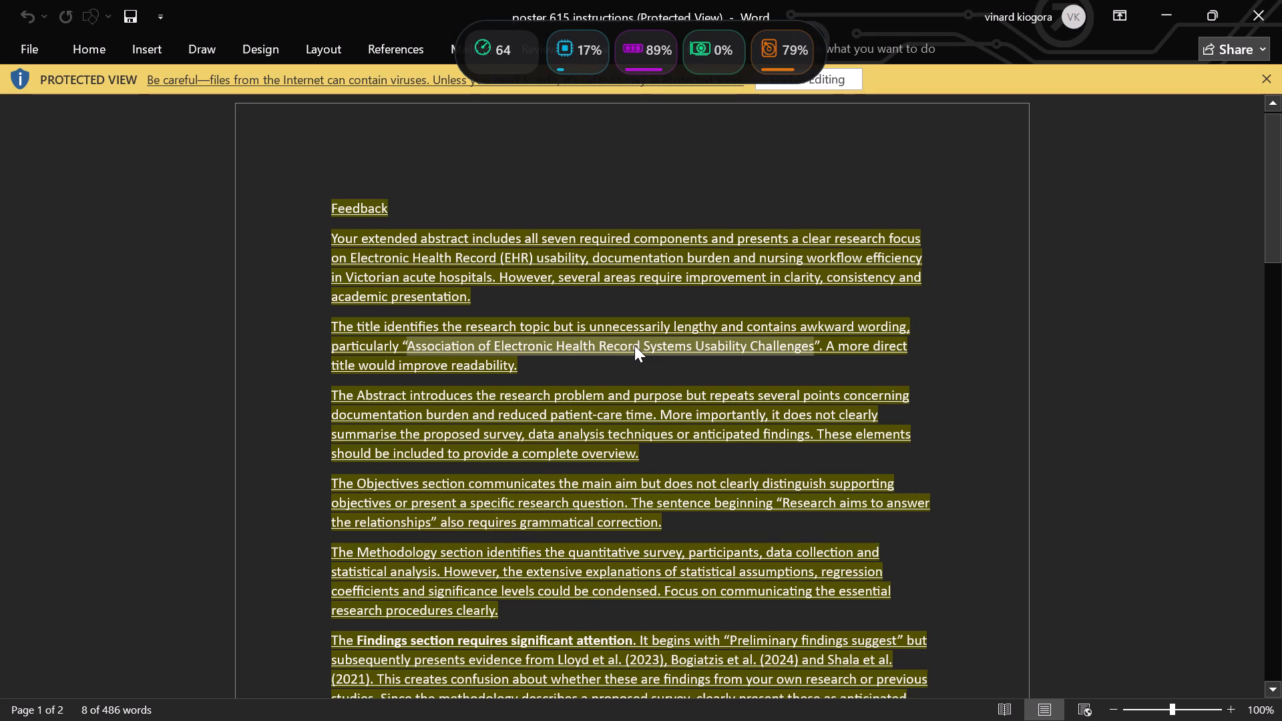
{"action": "left_click", "coordinate": [579, 343]}
{"action": "triple_click", "coordinate": [579, 343]}
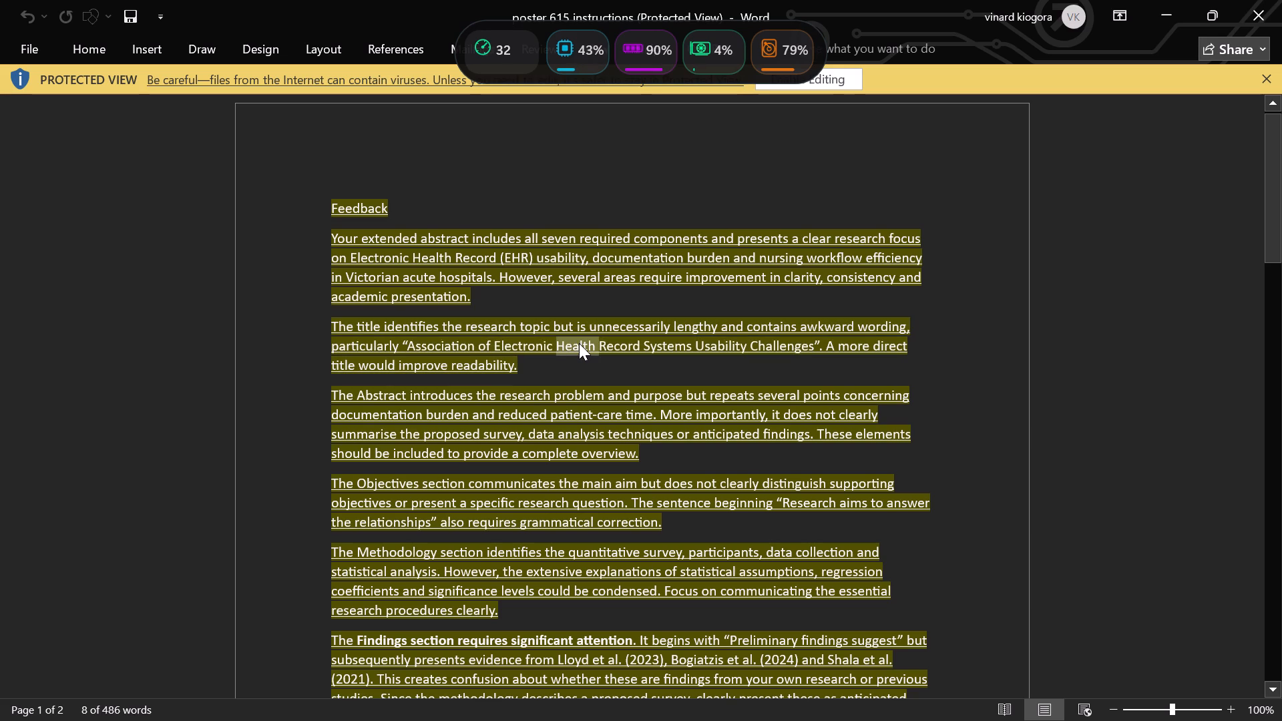
{"action": "double_click", "coordinate": [579, 343]}
{"action": "double_click", "coordinate": [579, 343]}
{"action": "left_click_drag", "start_coordinate": [821, 348], "coordinate": [505, 346]}
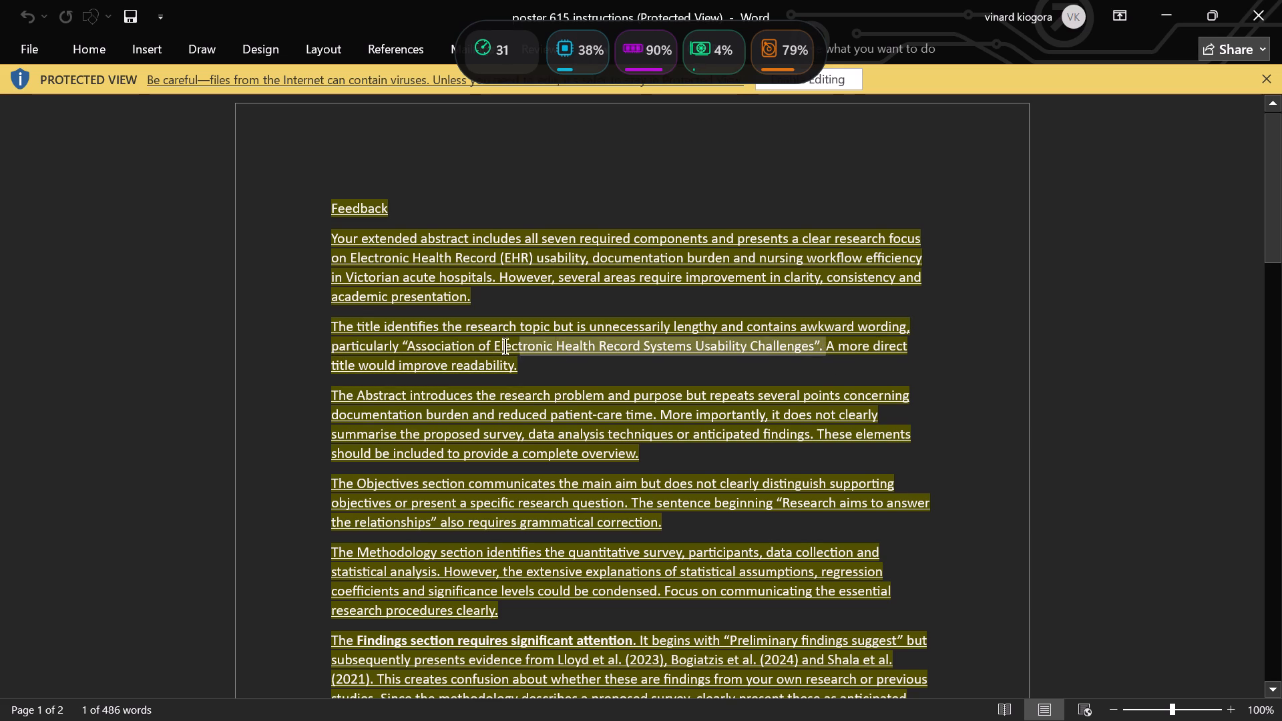
{"action": "left_click_drag", "start_coordinate": [505, 346], "coordinate": [397, 348]}
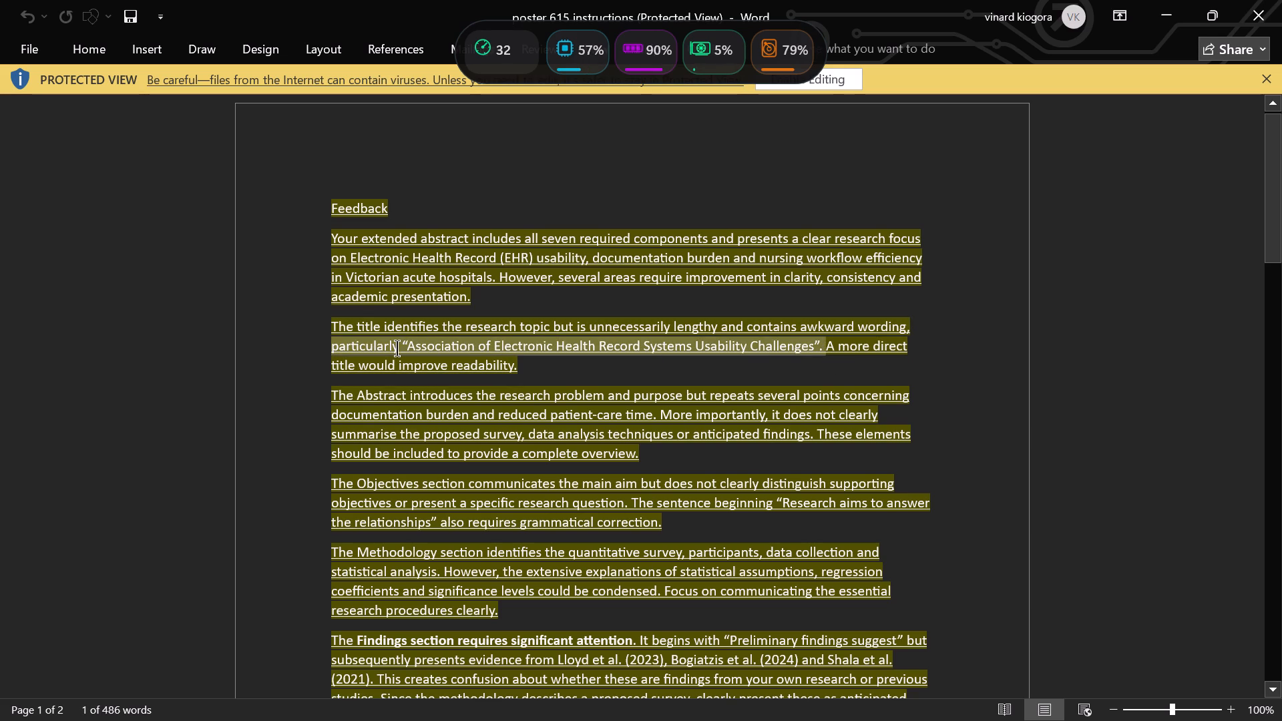
{"action": "left_click_drag", "start_coordinate": [397, 348], "coordinate": [400, 348]}
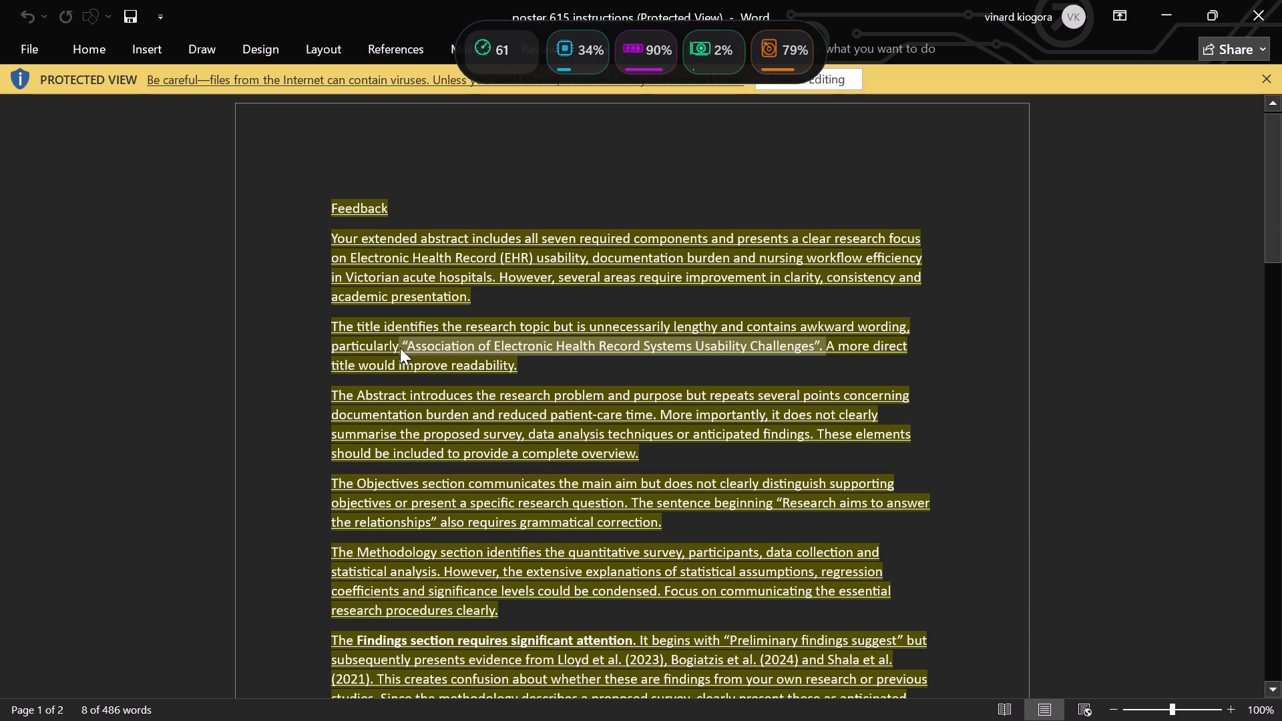
{"action": "key", "text": "ctrl+c"}
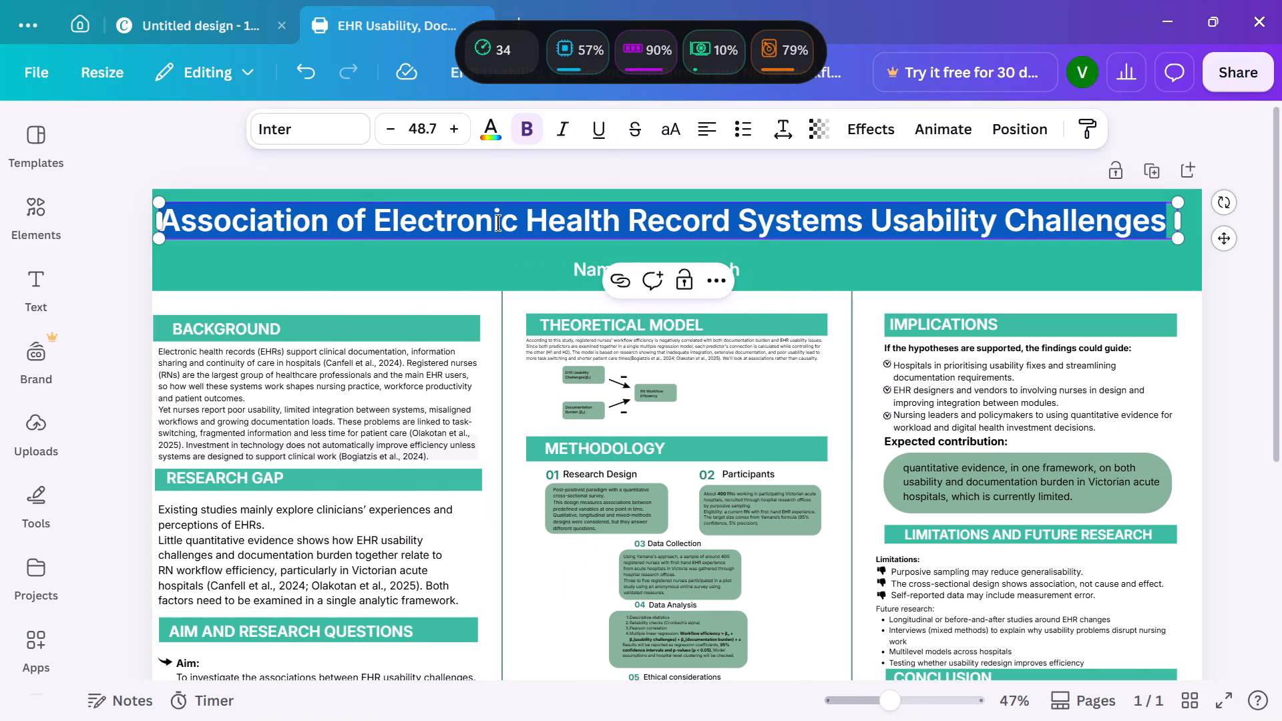
{"action": "key", "text": "BackSpace"}
{"action": "key", "text": "ctrl+v"}
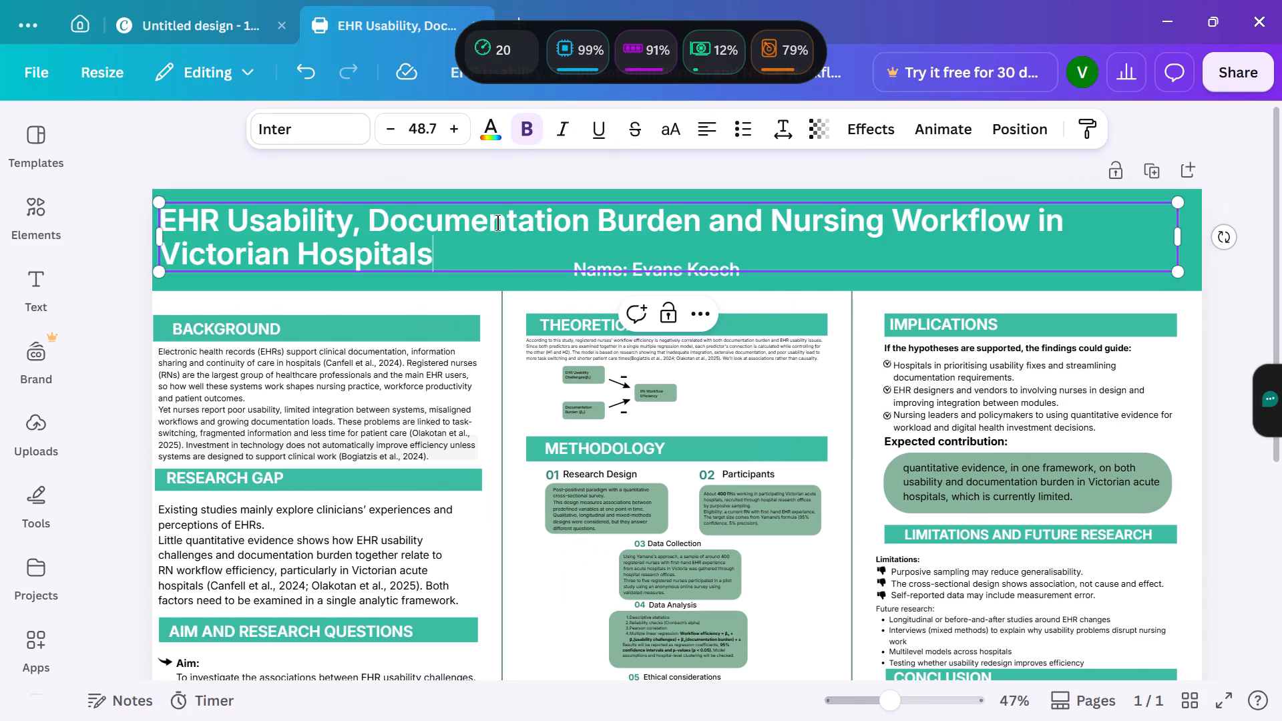
Insert the word "Acute" before "Hospitals" in the poster title.
{"action": "left_click", "coordinate": [299, 263]}
{"action": "key", "text": "c"}
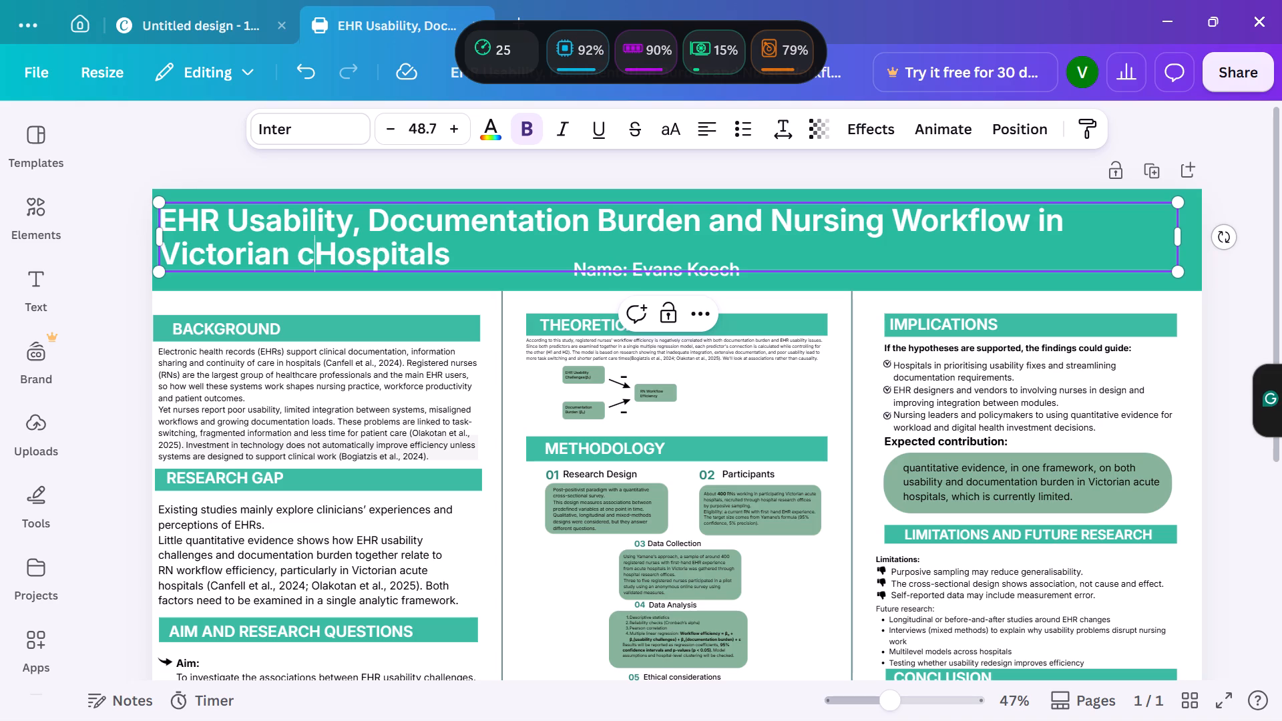
{"action": "key", "text": "BackSpace"}
{"action": "type", "text": "ac"}
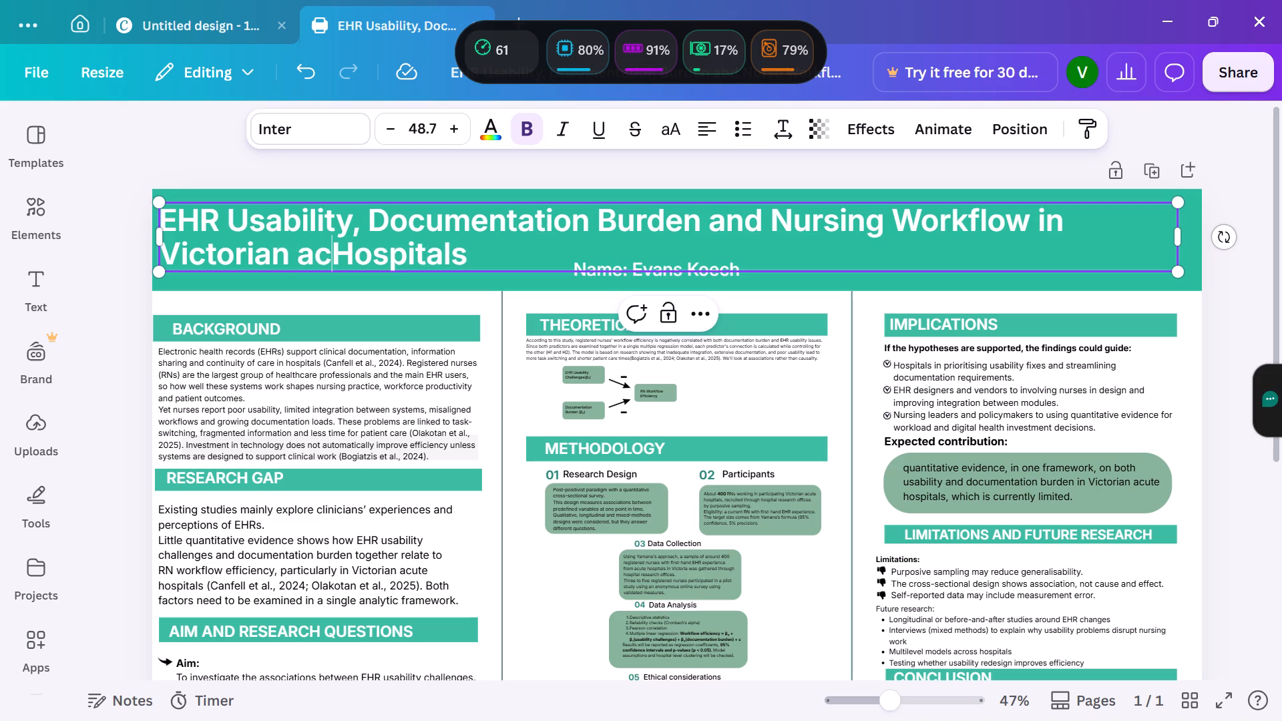
{"action": "key", "text": "BackSpace"}
{"action": "key", "text": "BackSpace"}
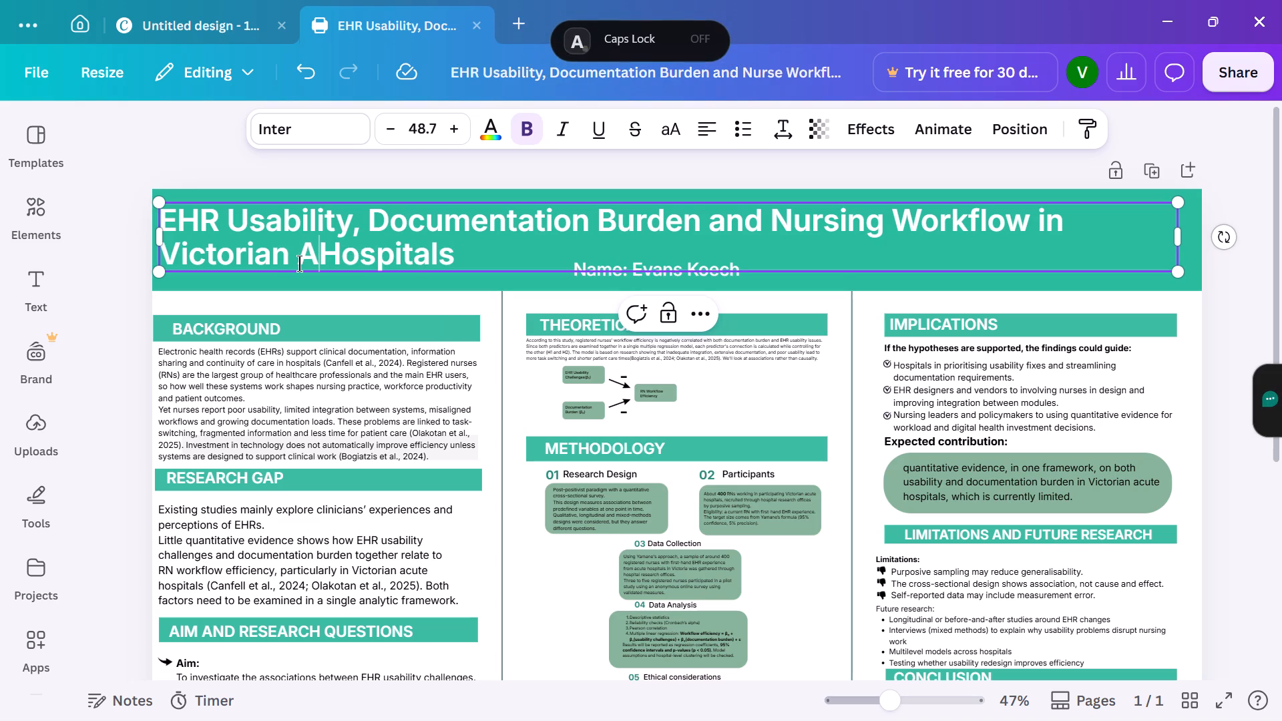
{"action": "type", "text": "cute"}
{"action": "key", "text": "space"}
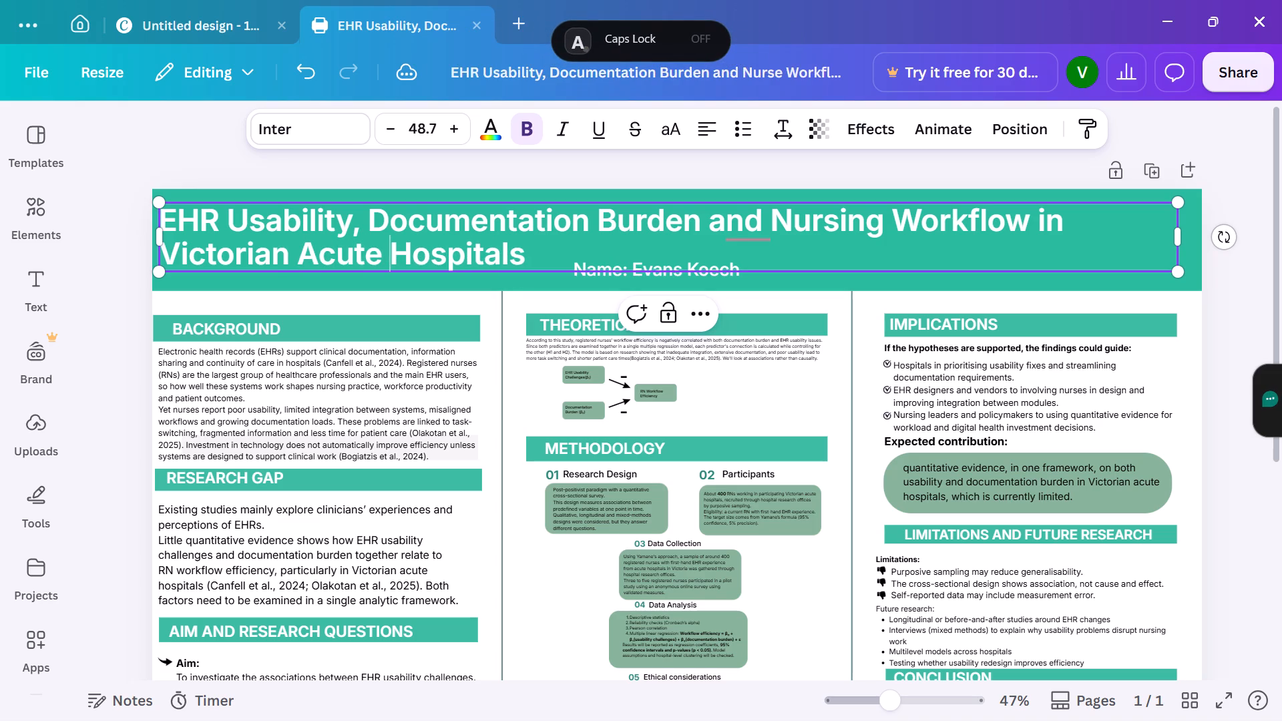
Reduce the poster title's font size to 42.7.
{"action": "left_click", "coordinate": [388, 126]}
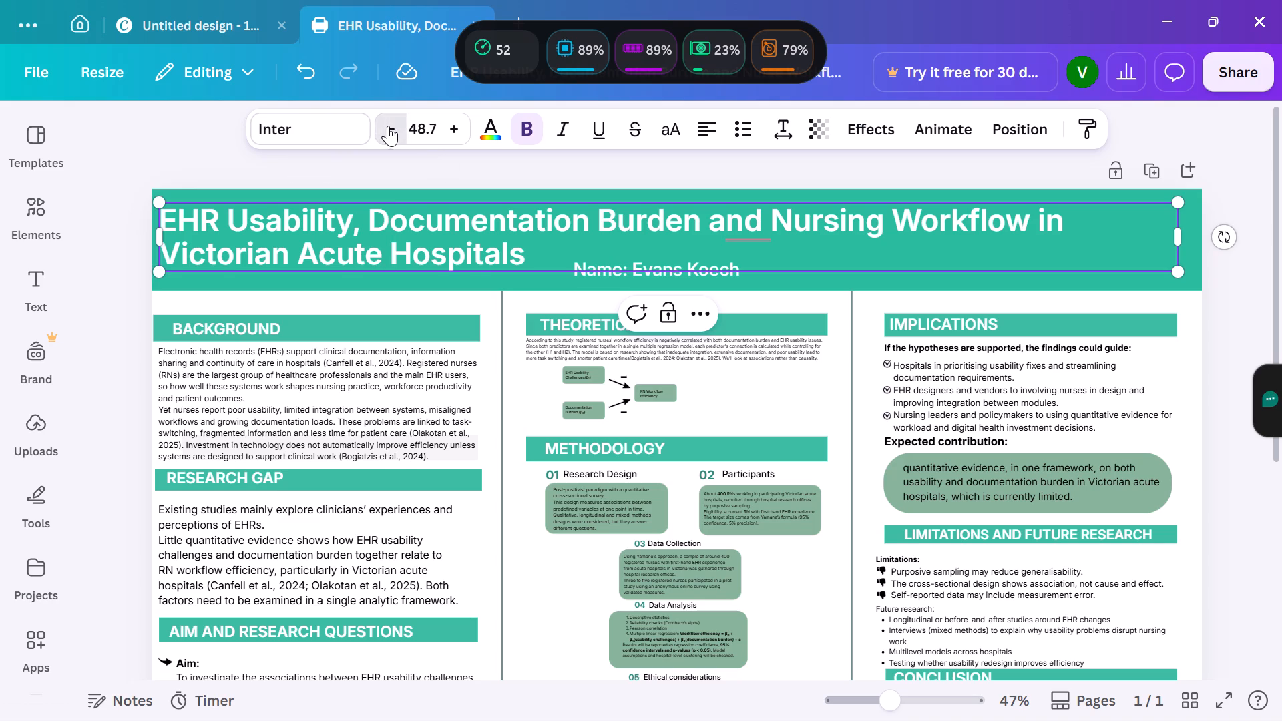
{"action": "left_click", "coordinate": [388, 126]}
{"action": "left_click", "coordinate": [389, 126]}
{"action": "left_click", "coordinate": [390, 126]}
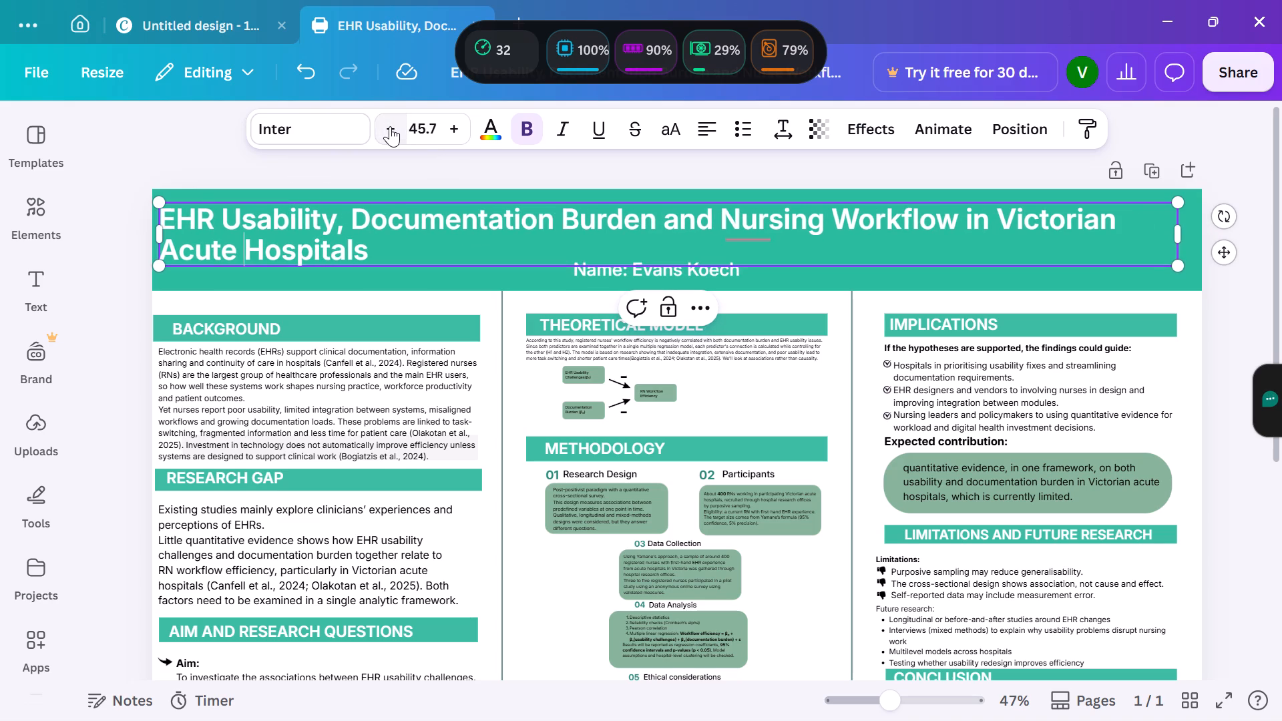
{"action": "left_click", "coordinate": [390, 126]}
{"action": "left_click", "coordinate": [390, 126]}
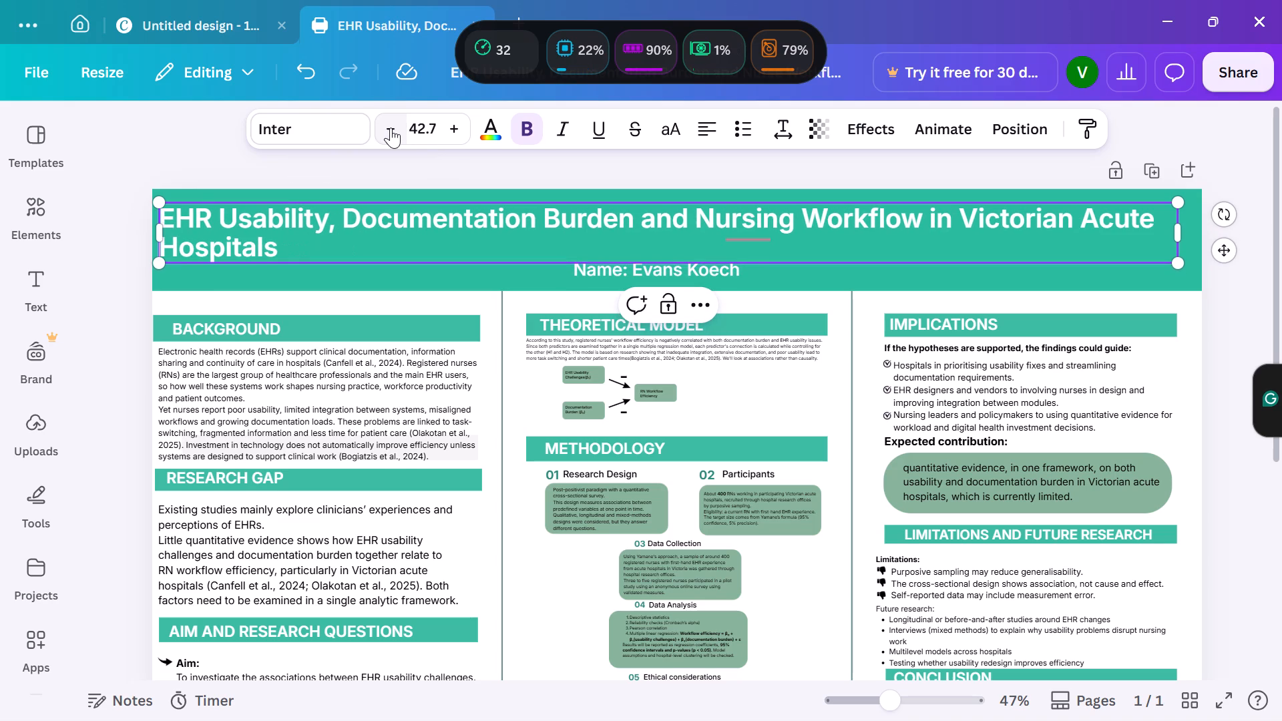
Add a comma after "Burden" in the poster title, as Grammarly's series suggestion proposes.
{"action": "left_click", "coordinate": [755, 224]}
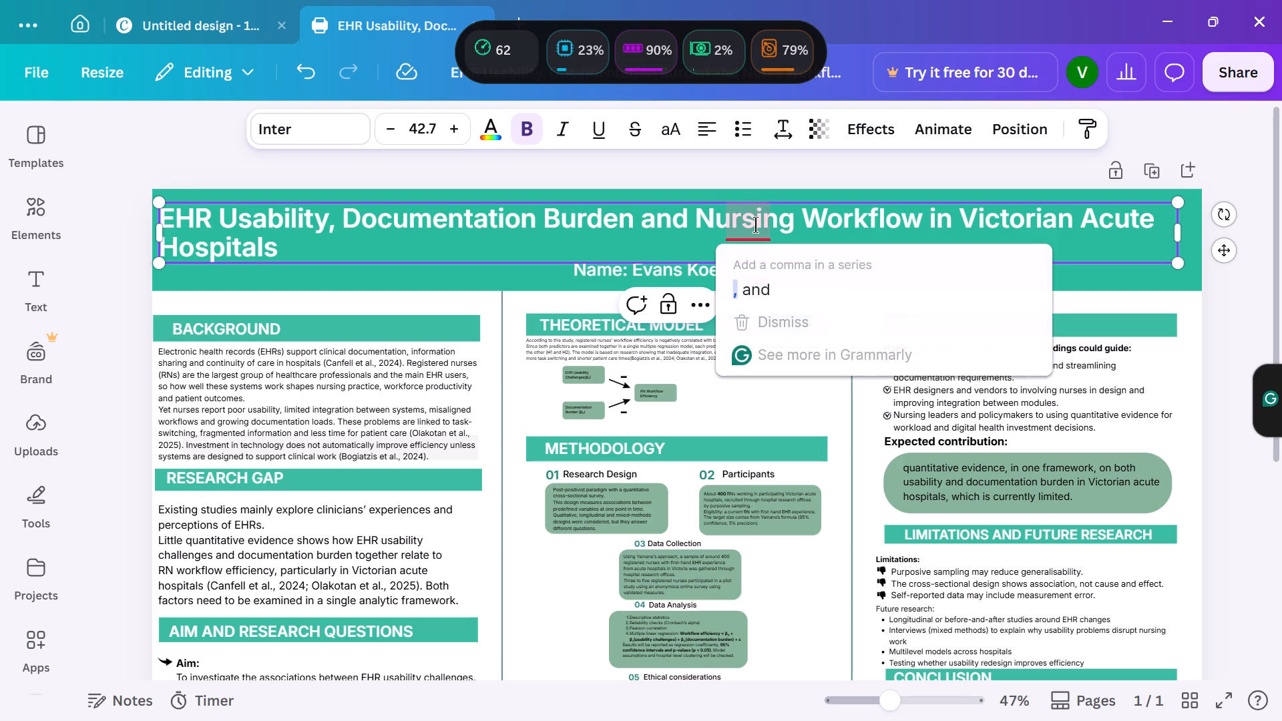
{"action": "left_click", "coordinate": [766, 278]}
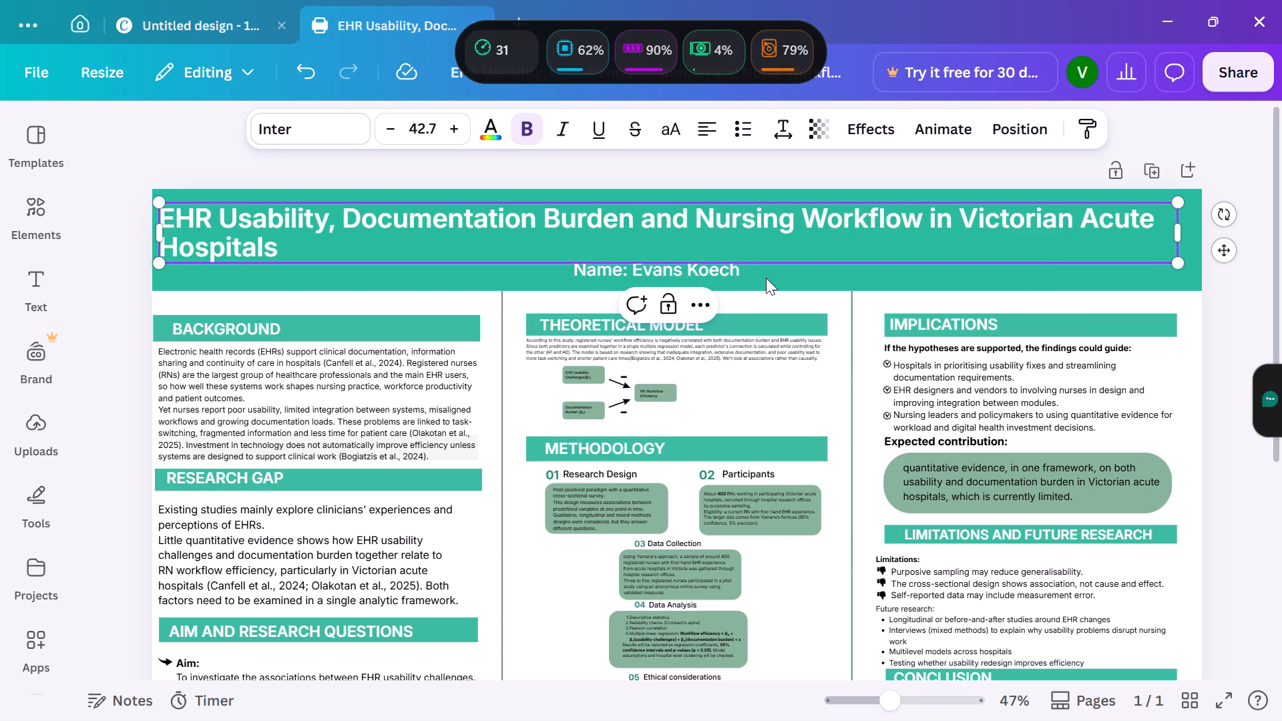
{"action": "key", "text": "comma"}
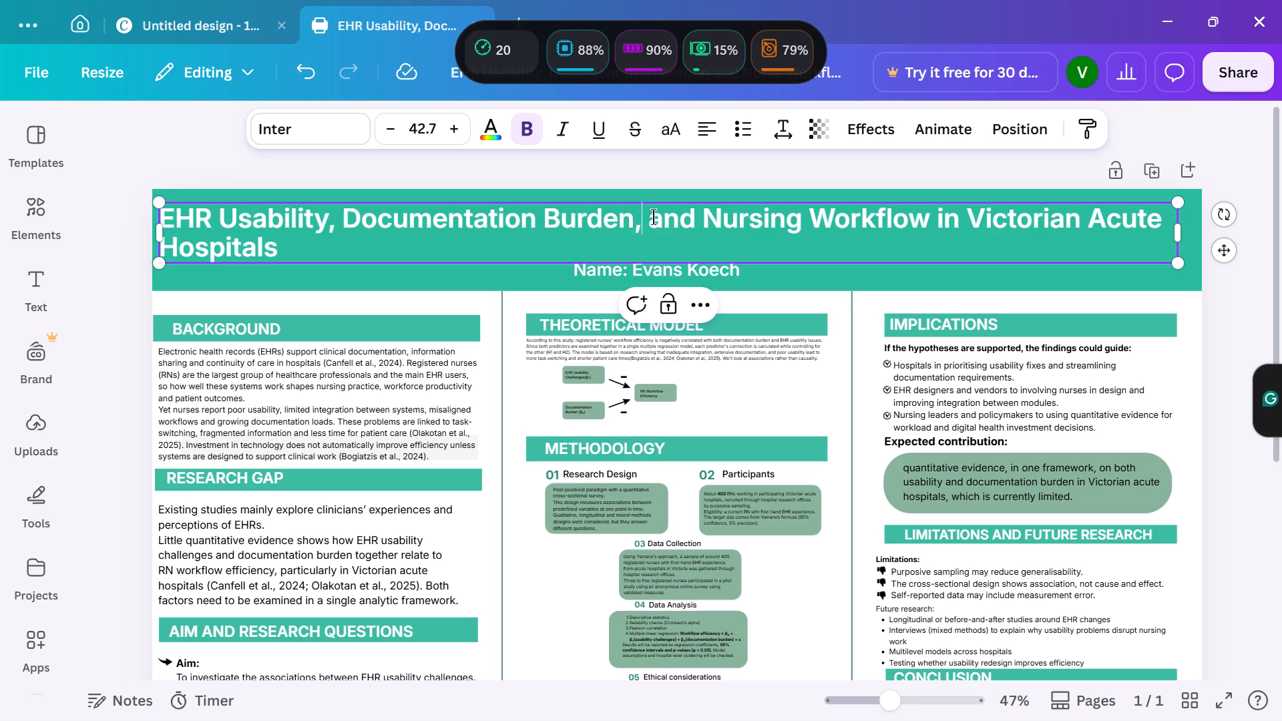
Make "Three to five registered nurses" bold in the Data Collection text of the Methodology section.
{"action": "left_click", "coordinate": [735, 186]}
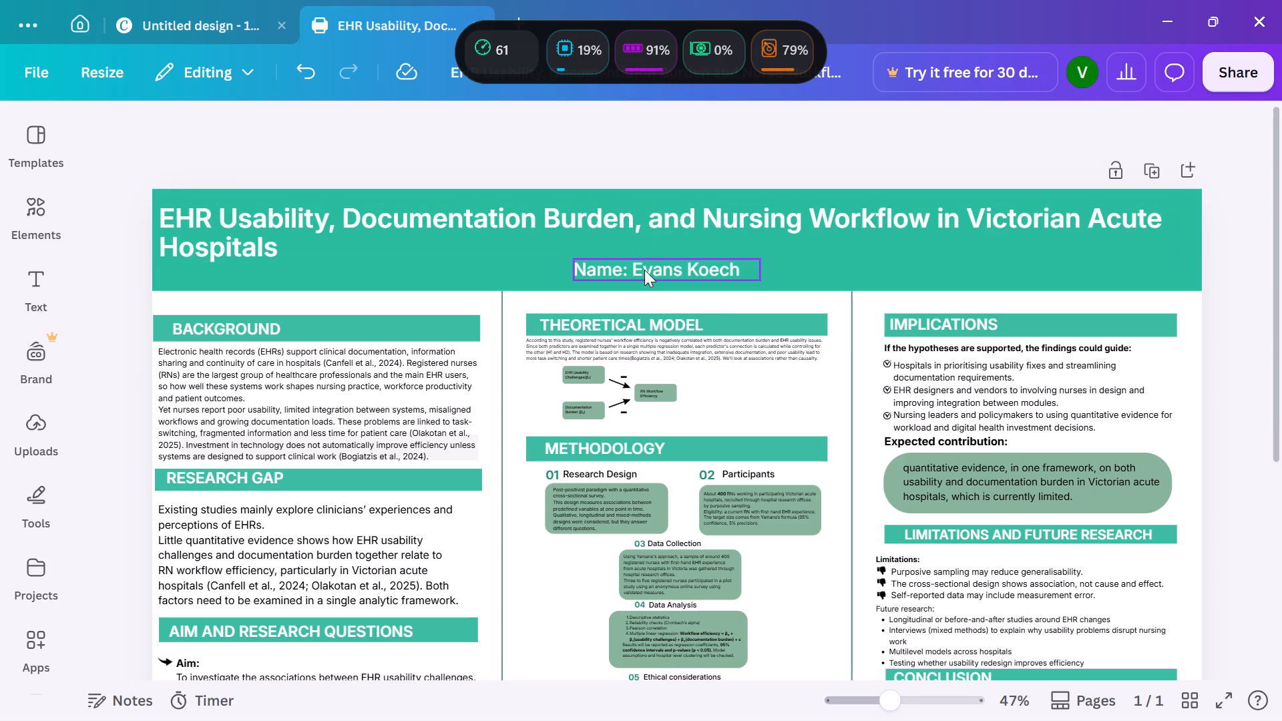
{"action": "scroll", "coordinate": [644, 280], "scroll_direction": "down", "scroll_amount": 1}
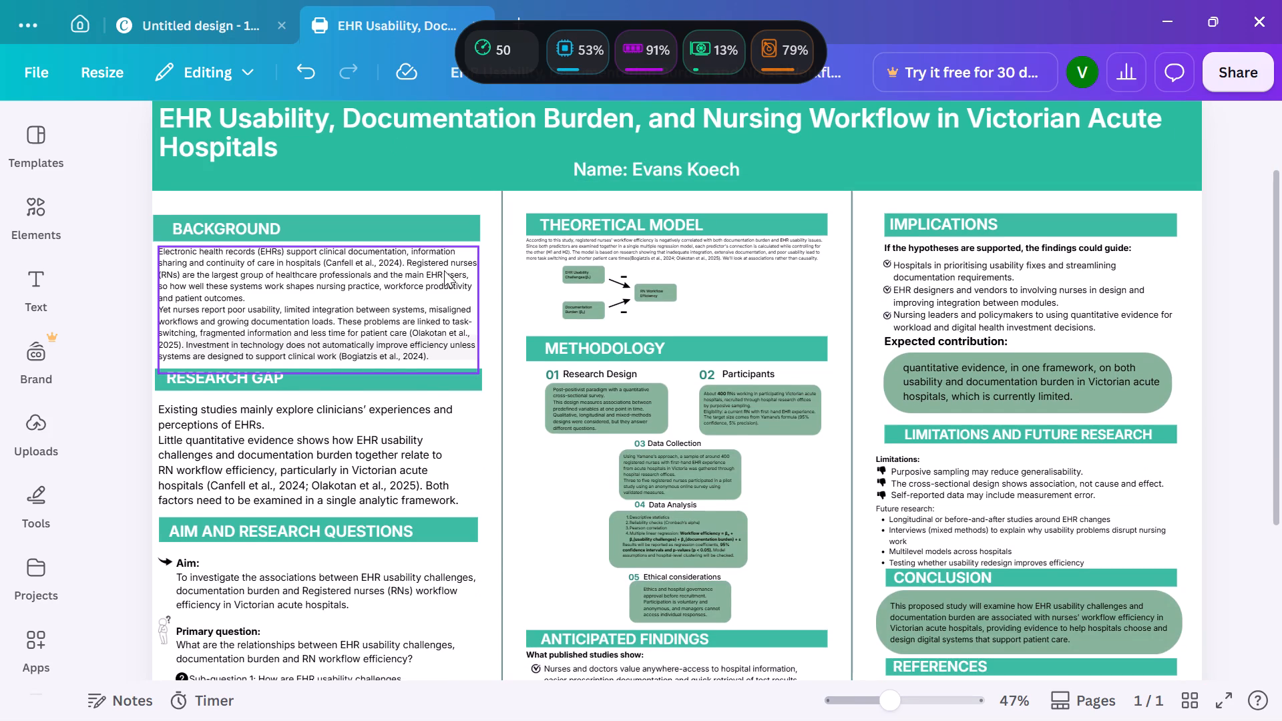
{"action": "scroll", "coordinate": [445, 272], "scroll_direction": "down", "scroll_amount": 3}
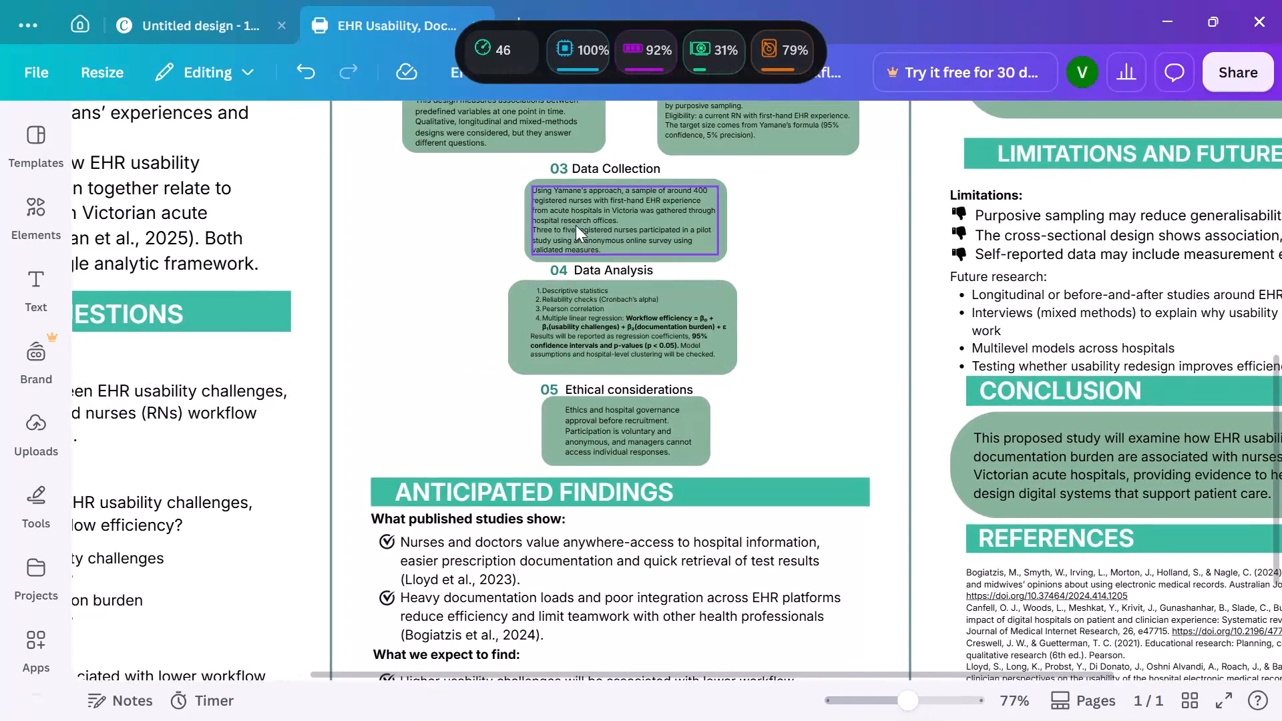
{"action": "left_click", "coordinate": [569, 228]}
{"action": "left_click", "coordinate": [575, 228]}
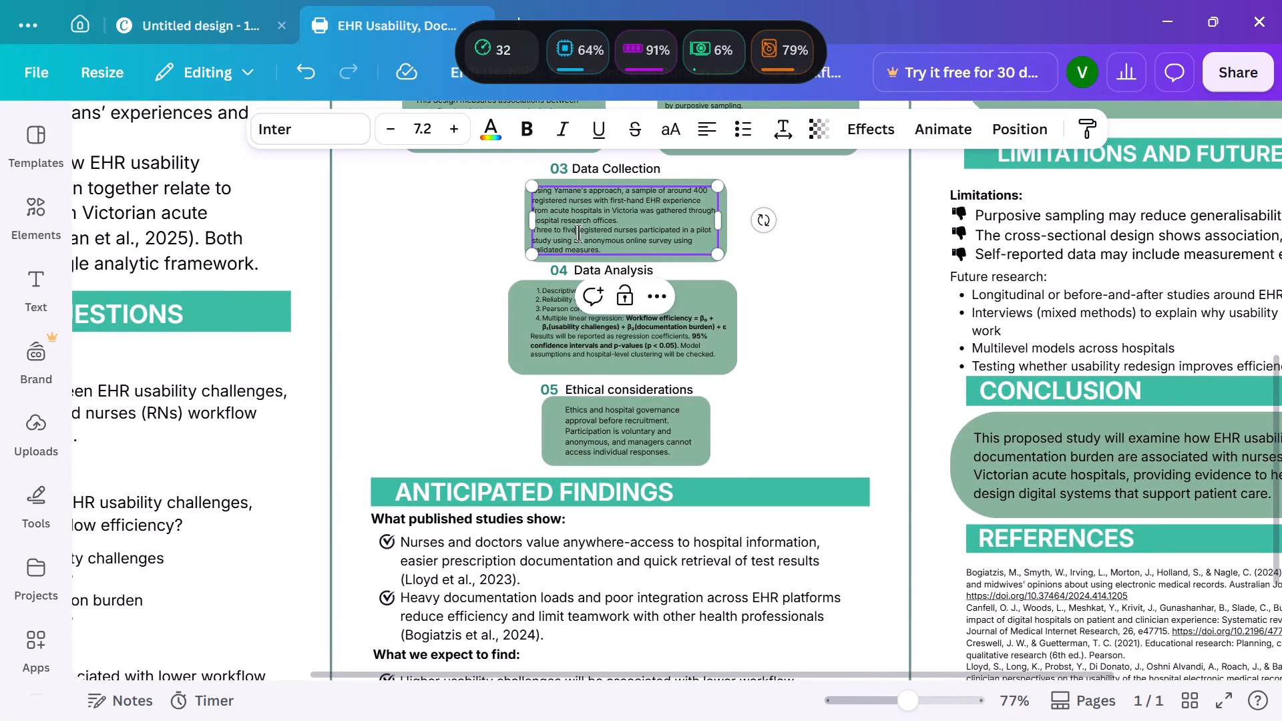
{"action": "left_click_drag", "start_coordinate": [575, 229], "coordinate": [531, 231]}
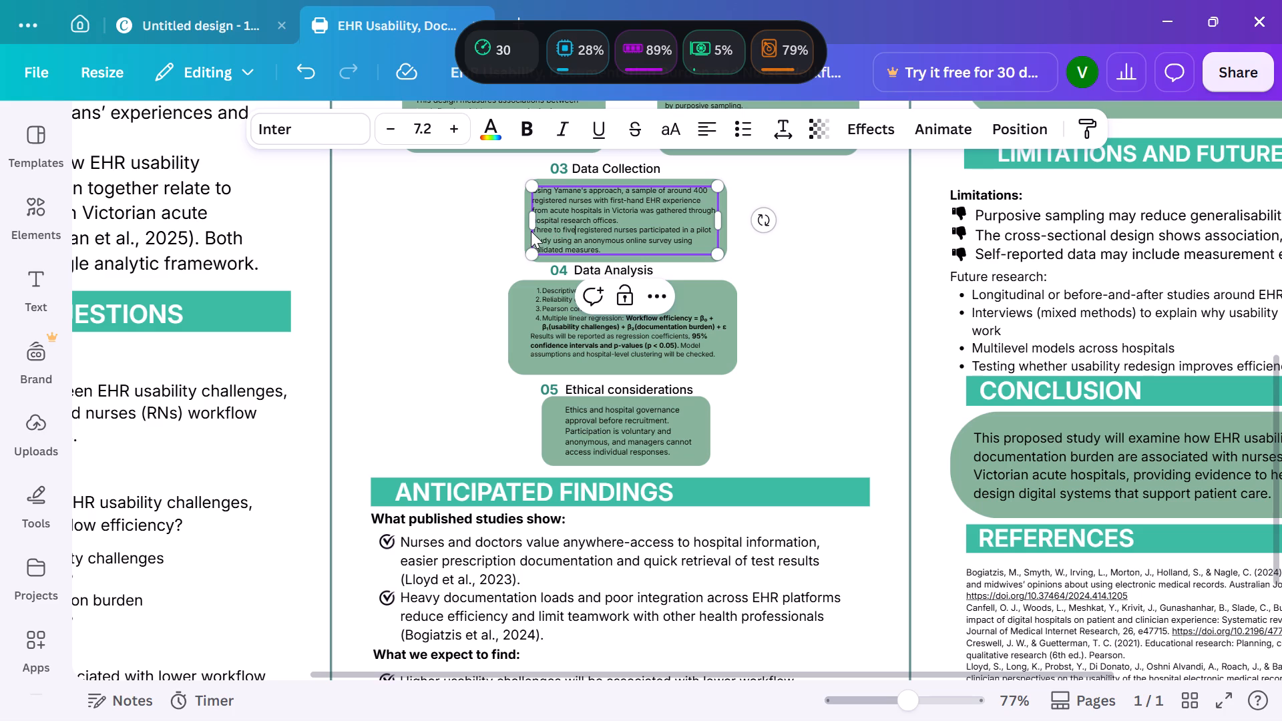
{"action": "left_click_drag", "start_coordinate": [531, 231], "coordinate": [547, 231]}
{"action": "left_click", "coordinate": [576, 226]}
{"action": "triple_click", "coordinate": [576, 228]}
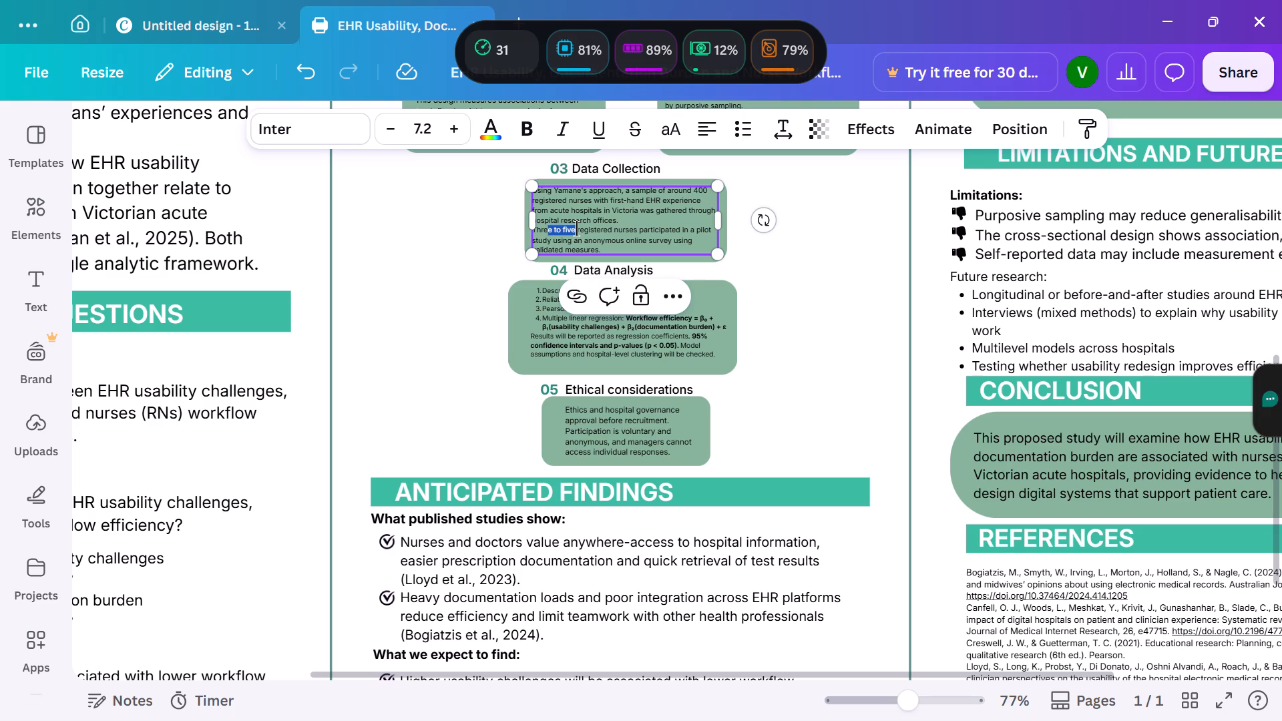
{"action": "left_click", "coordinate": [576, 227]}
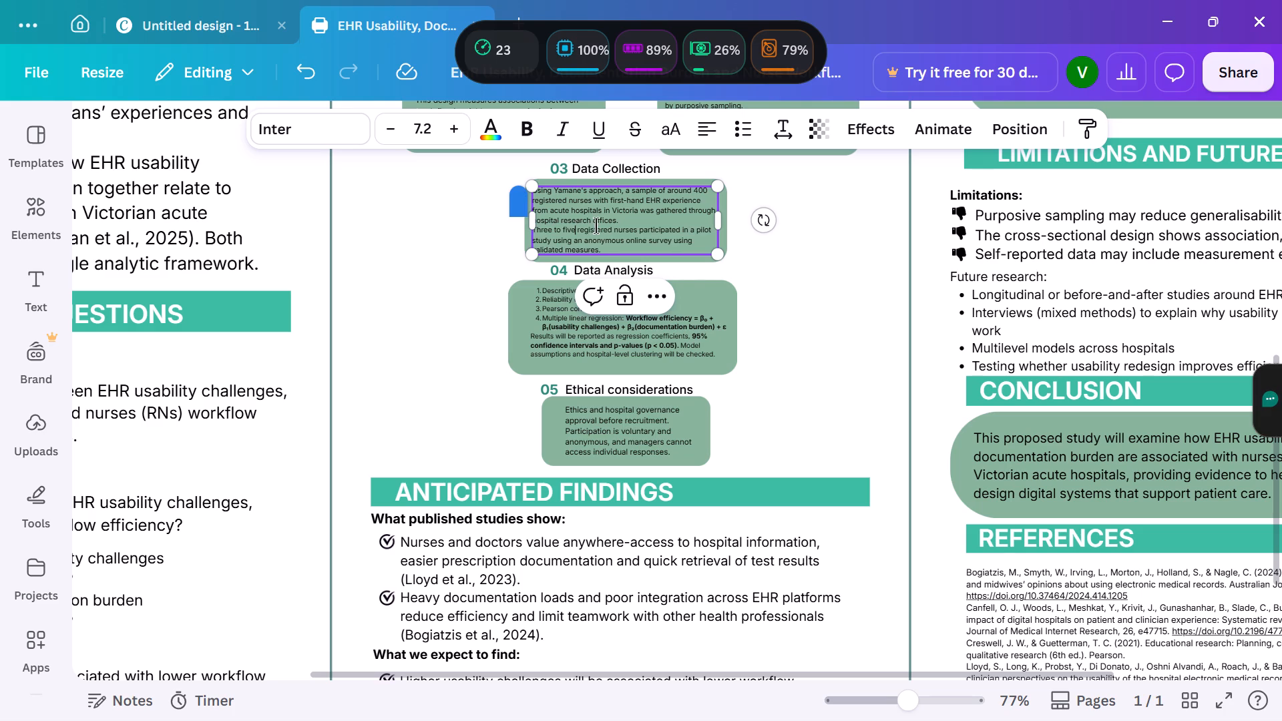
{"action": "left_click", "coordinate": [596, 225]}
{"action": "left_click", "coordinate": [576, 228]}
{"action": "left_click", "coordinate": [576, 228]}
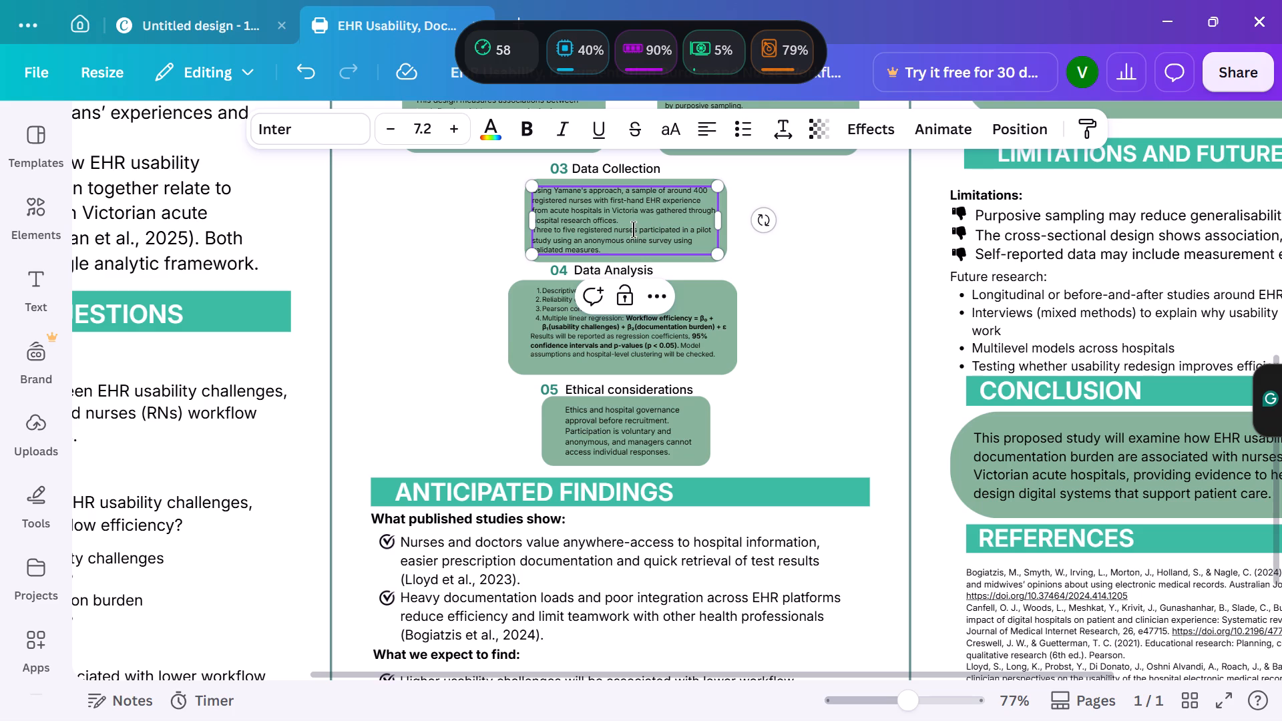
{"action": "left_click_drag", "start_coordinate": [636, 229], "coordinate": [563, 232]}
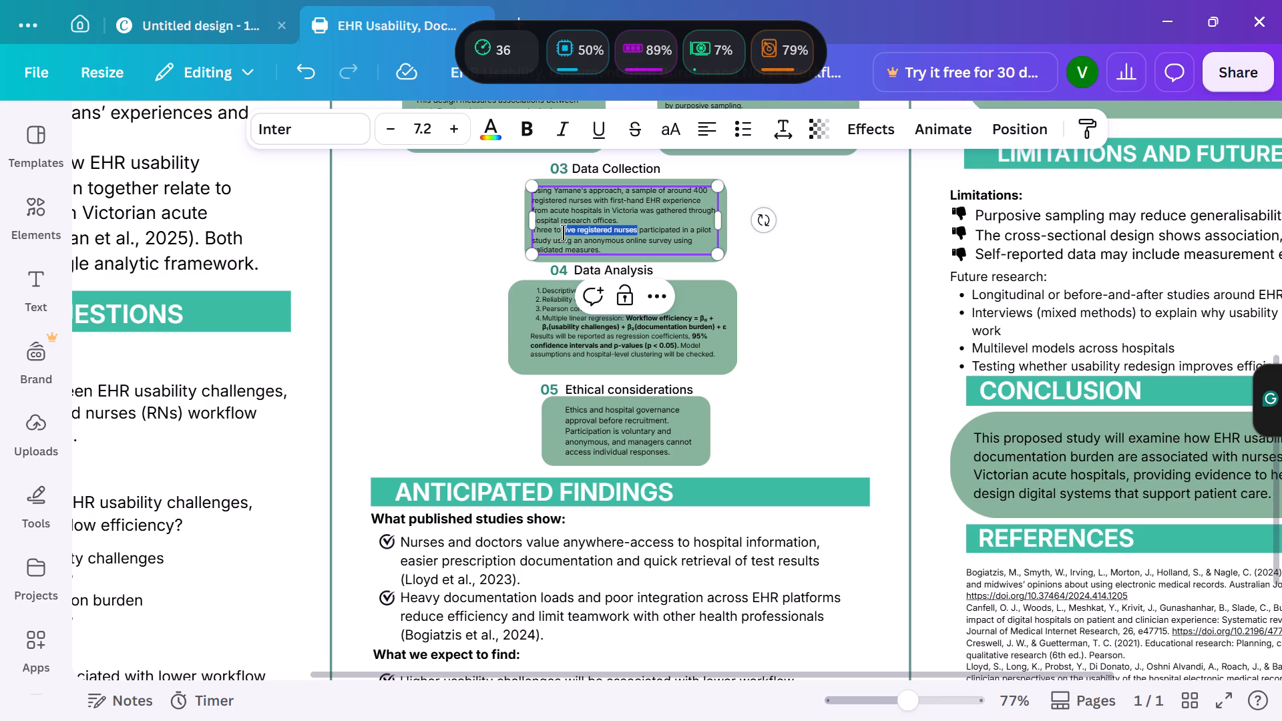
{"action": "left_click_drag", "start_coordinate": [563, 232], "coordinate": [534, 233]}
{"action": "left_click", "coordinate": [529, 138]}
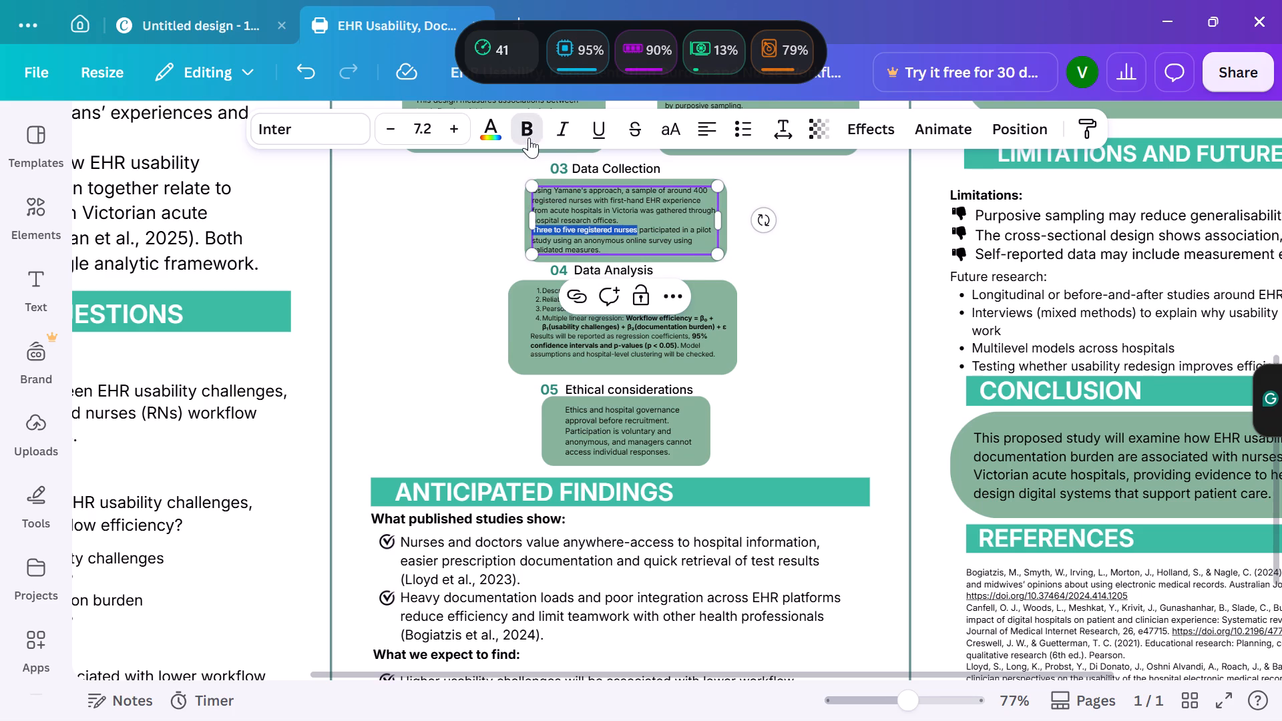
{"action": "left_click", "coordinate": [576, 204]}
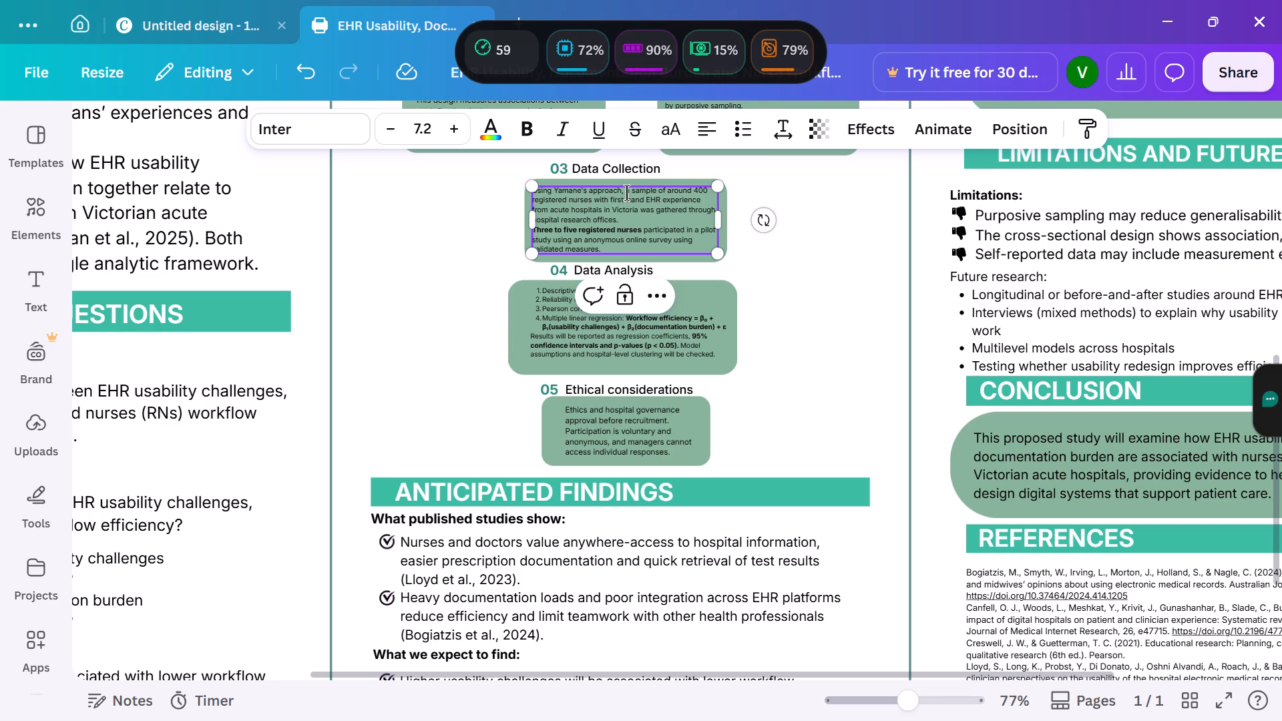
Make "a sample of around 400 registered nurses" bold in the Data Collection text.
{"action": "left_click_drag", "start_coordinate": [625, 192], "coordinate": [587, 202]}
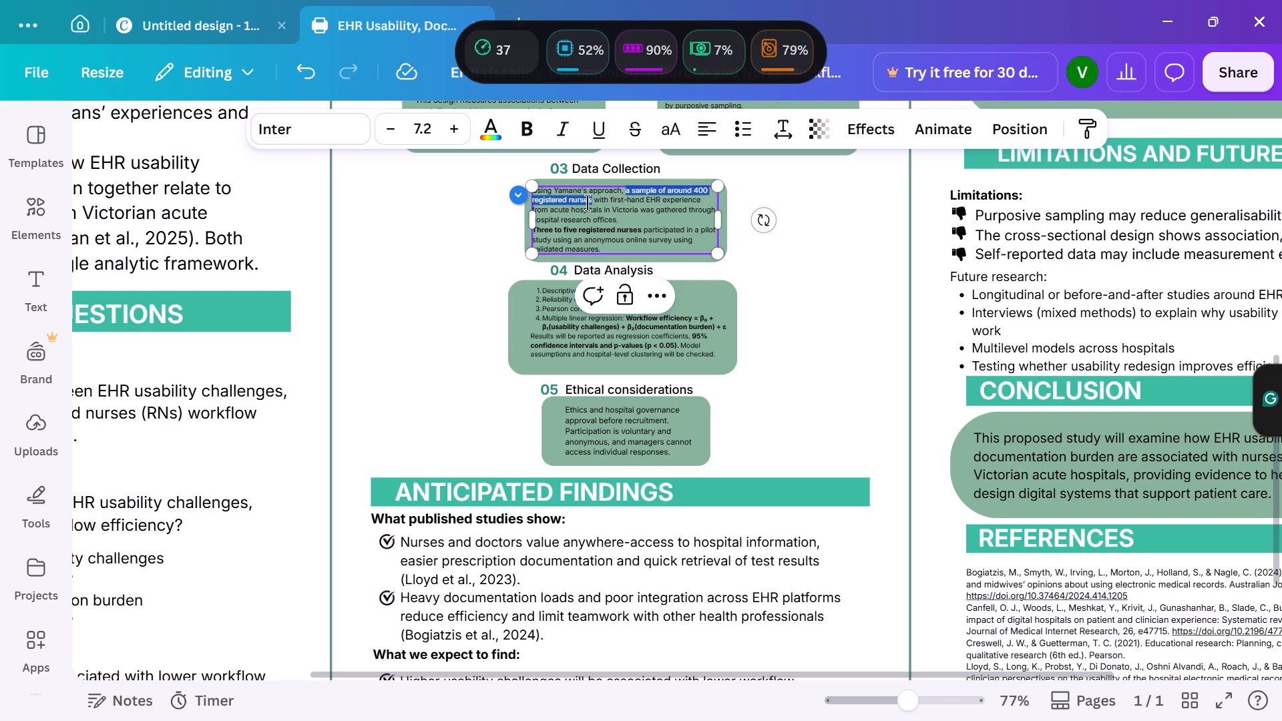
{"action": "left_click_drag", "start_coordinate": [587, 202], "coordinate": [596, 202]}
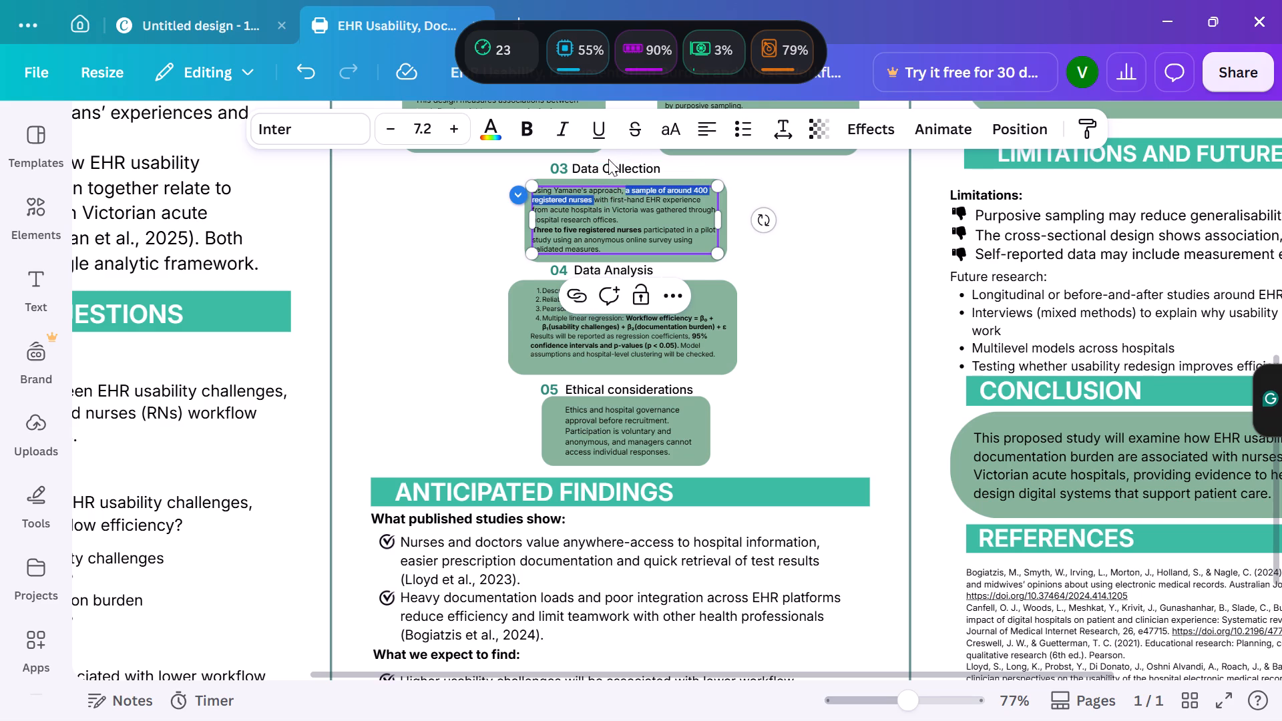
{"action": "left_click", "coordinate": [532, 129]}
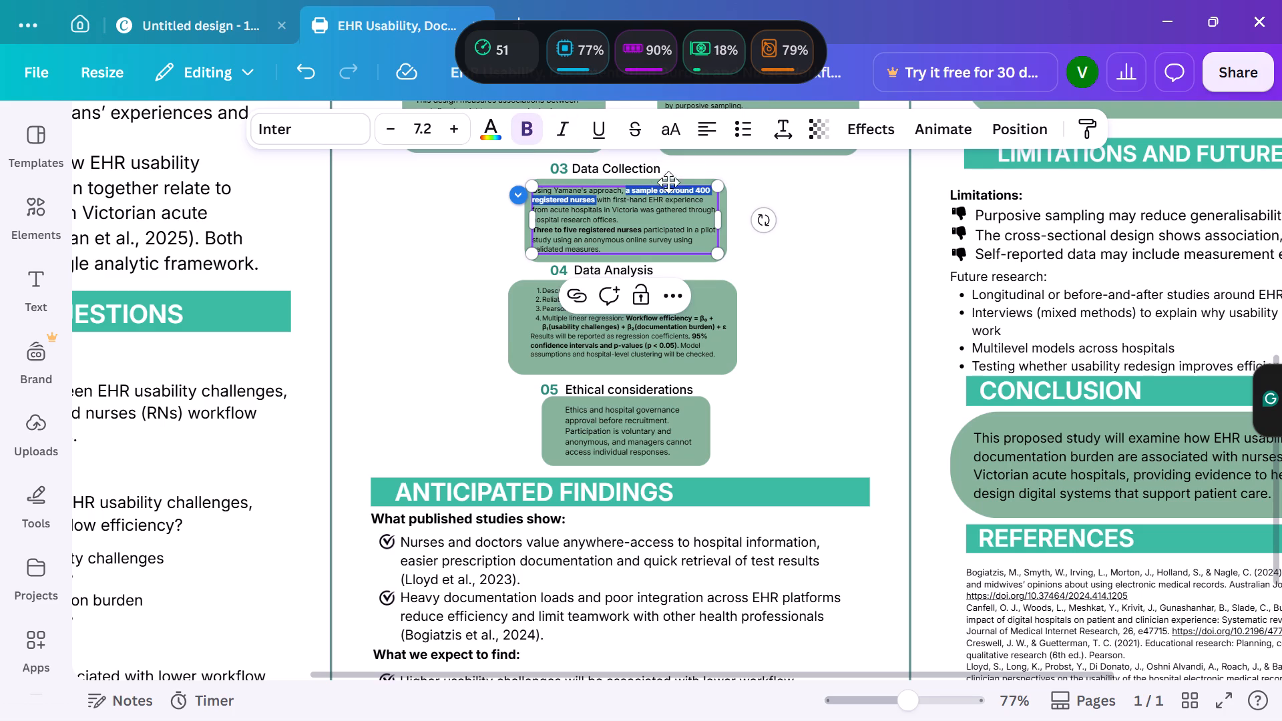
{"action": "left_click", "coordinate": [777, 187]}
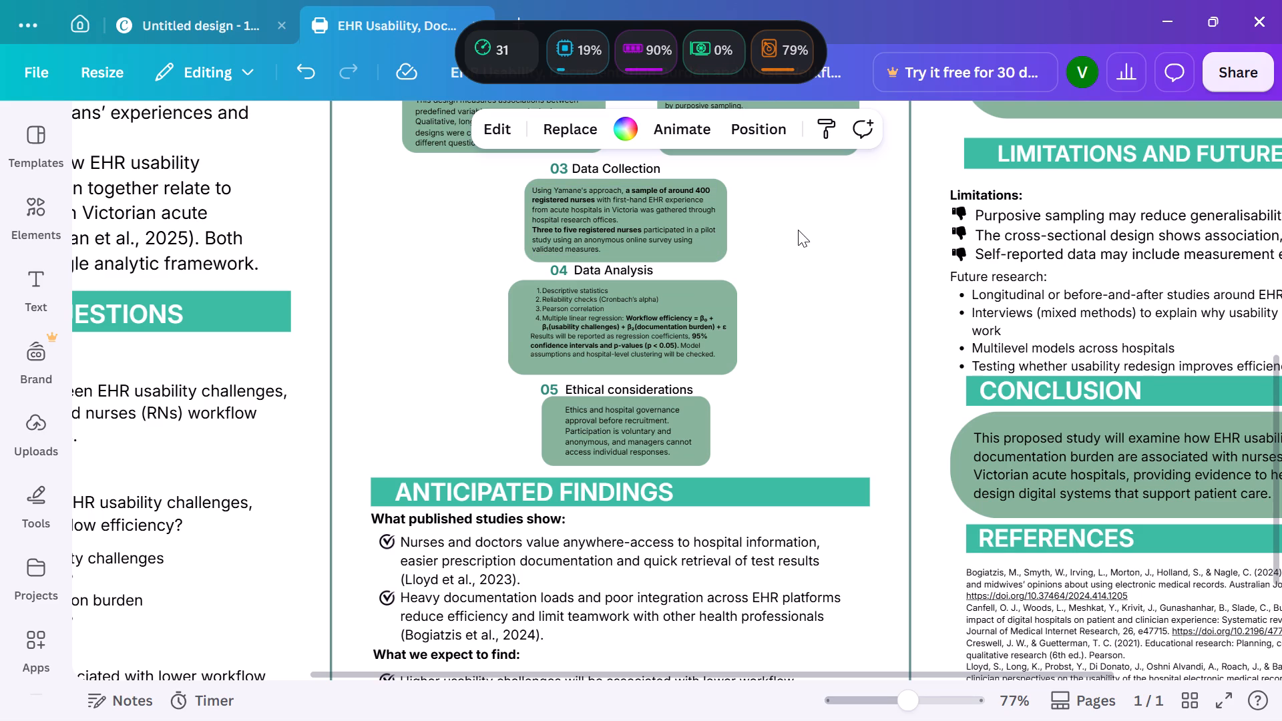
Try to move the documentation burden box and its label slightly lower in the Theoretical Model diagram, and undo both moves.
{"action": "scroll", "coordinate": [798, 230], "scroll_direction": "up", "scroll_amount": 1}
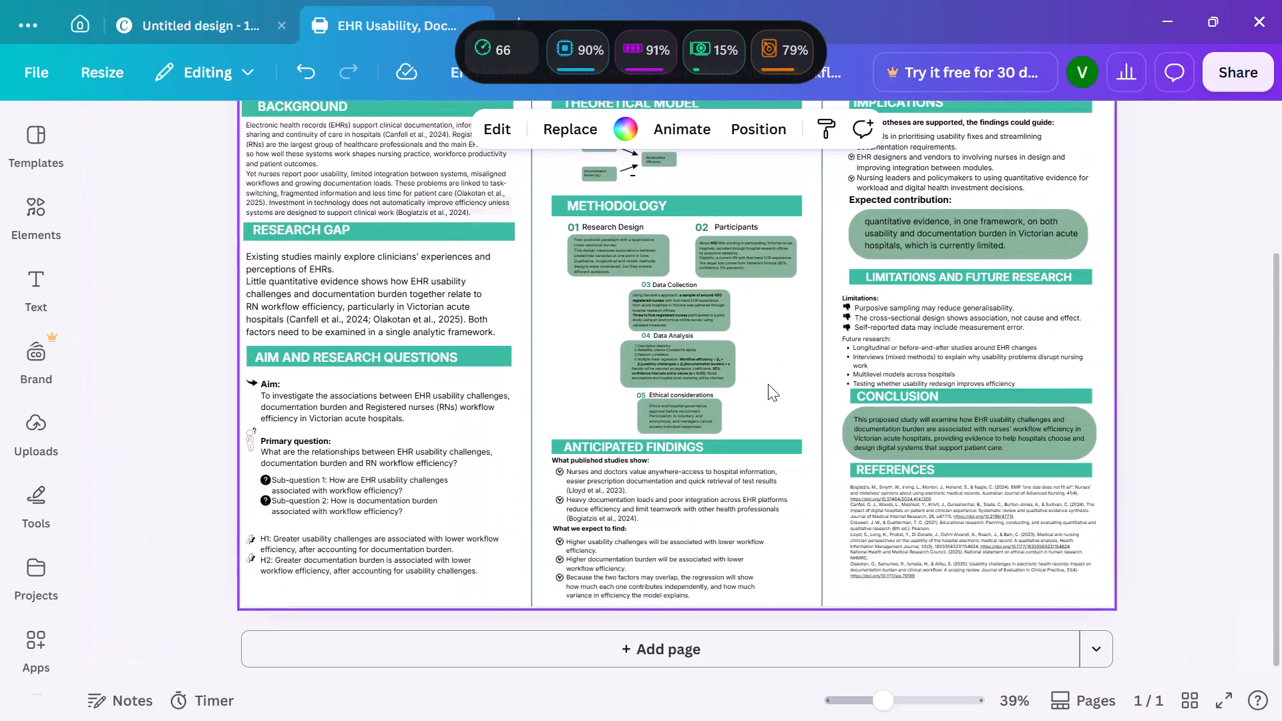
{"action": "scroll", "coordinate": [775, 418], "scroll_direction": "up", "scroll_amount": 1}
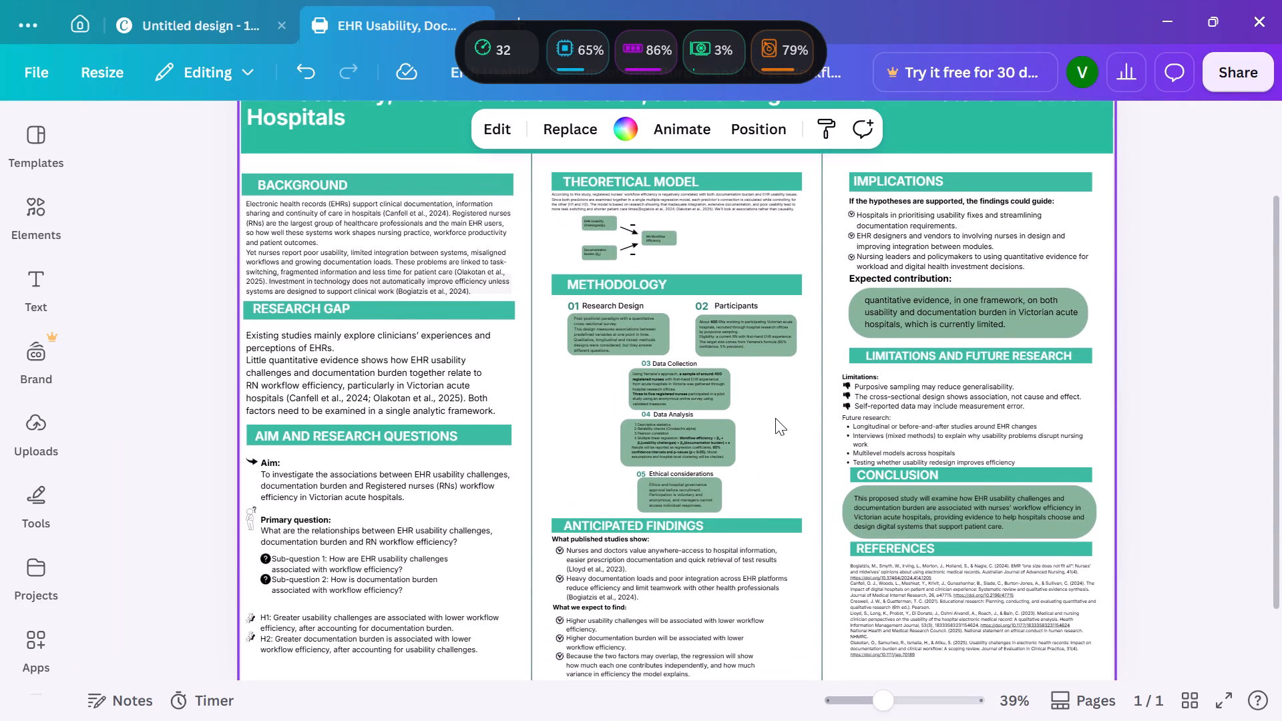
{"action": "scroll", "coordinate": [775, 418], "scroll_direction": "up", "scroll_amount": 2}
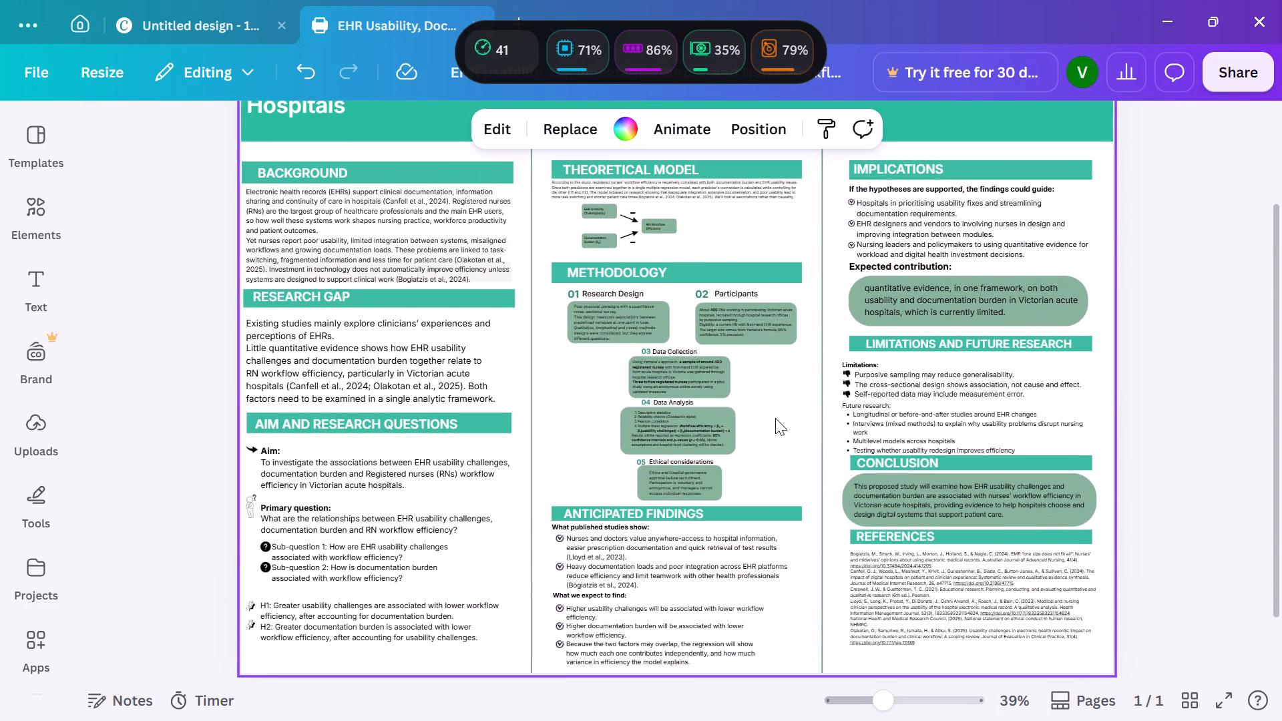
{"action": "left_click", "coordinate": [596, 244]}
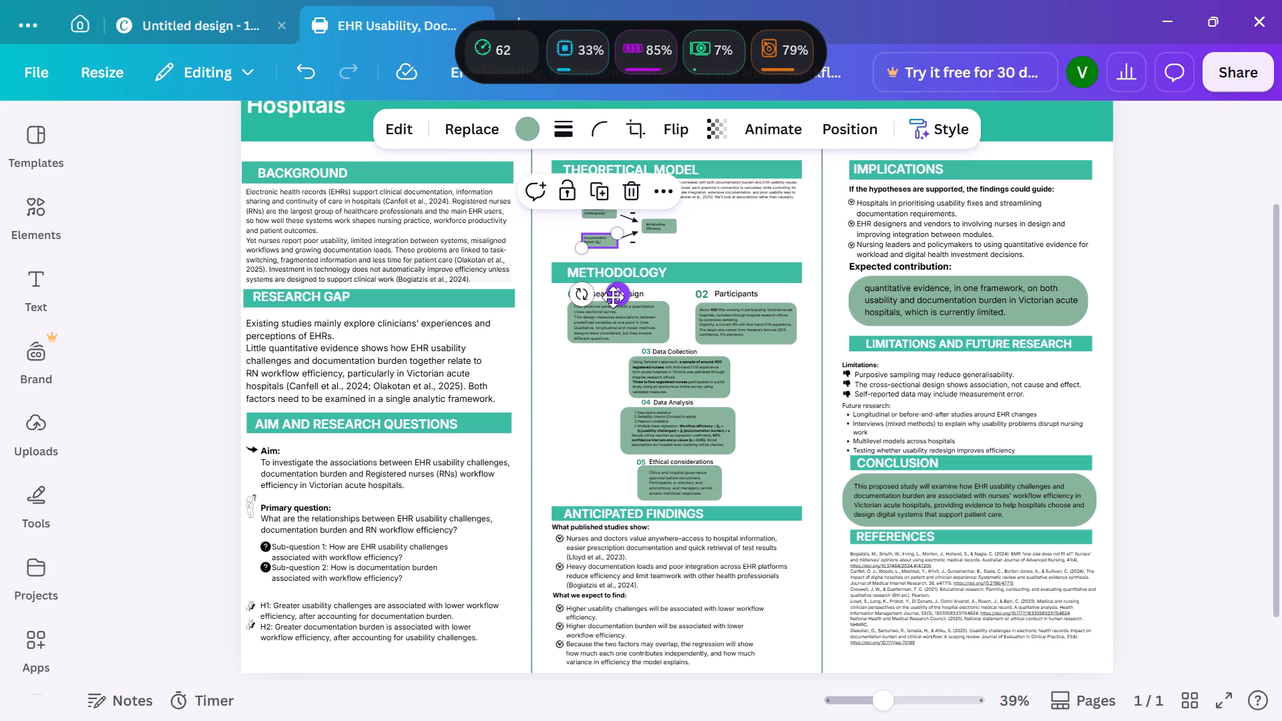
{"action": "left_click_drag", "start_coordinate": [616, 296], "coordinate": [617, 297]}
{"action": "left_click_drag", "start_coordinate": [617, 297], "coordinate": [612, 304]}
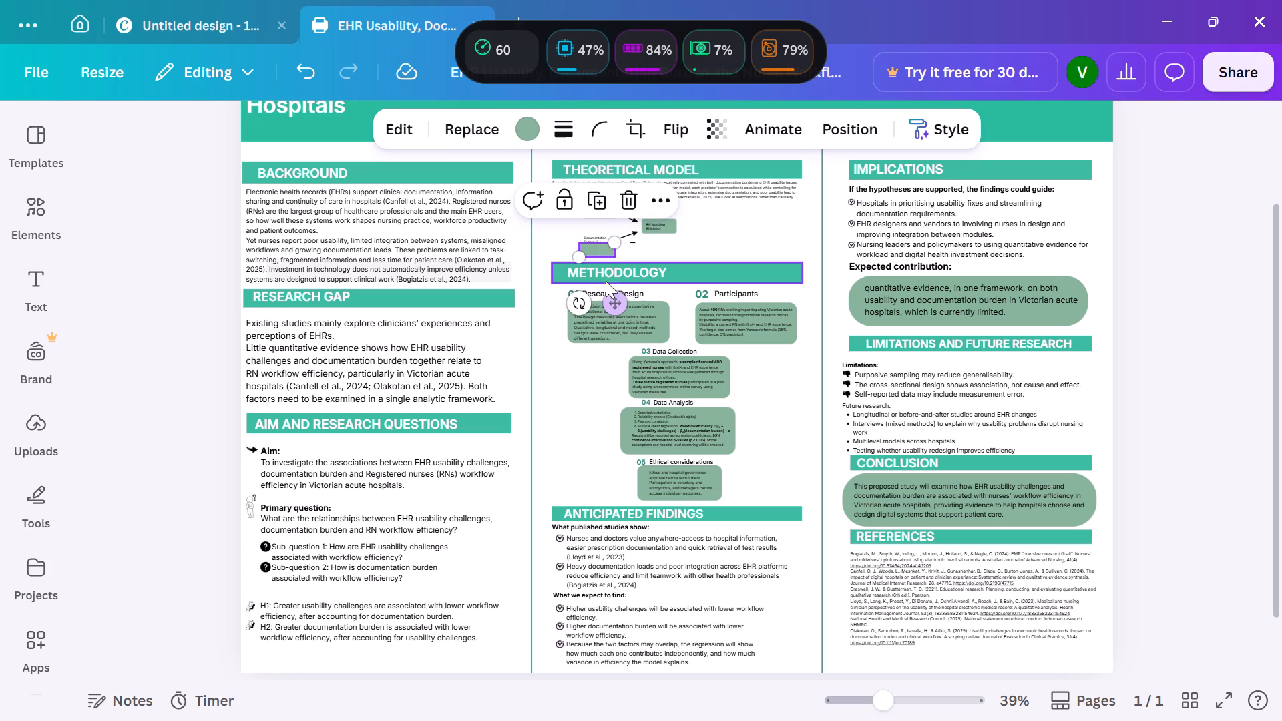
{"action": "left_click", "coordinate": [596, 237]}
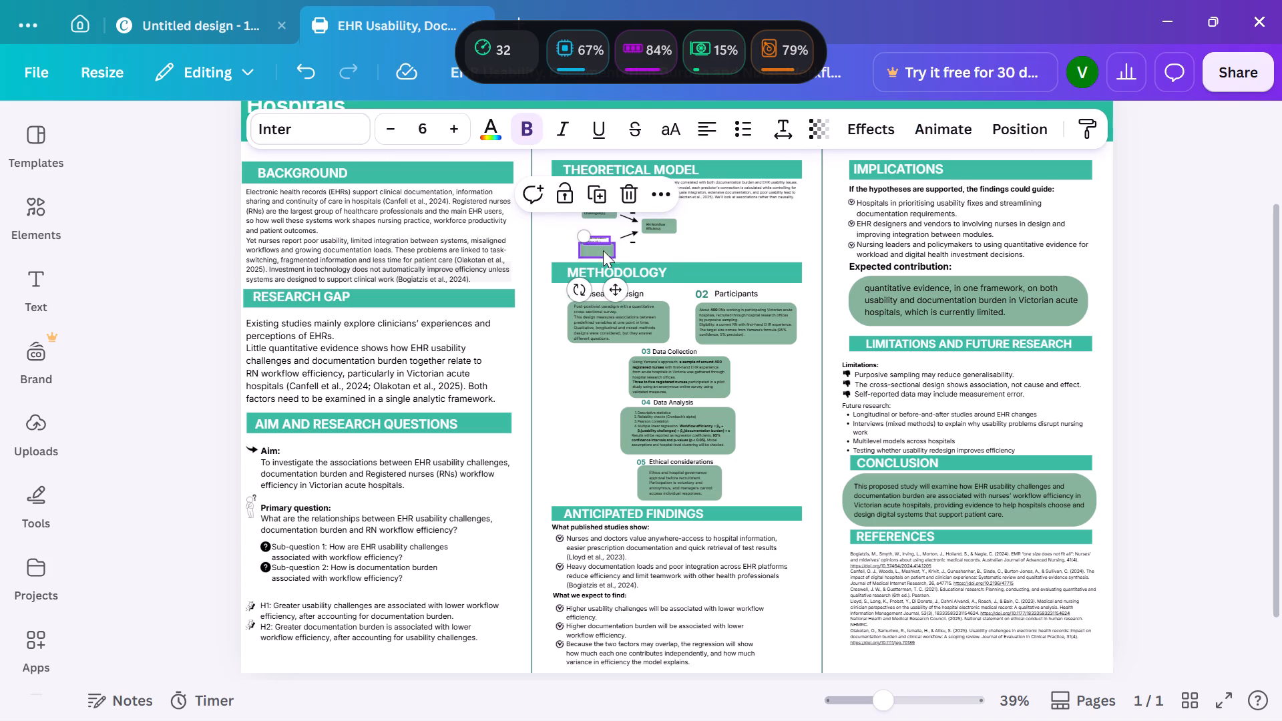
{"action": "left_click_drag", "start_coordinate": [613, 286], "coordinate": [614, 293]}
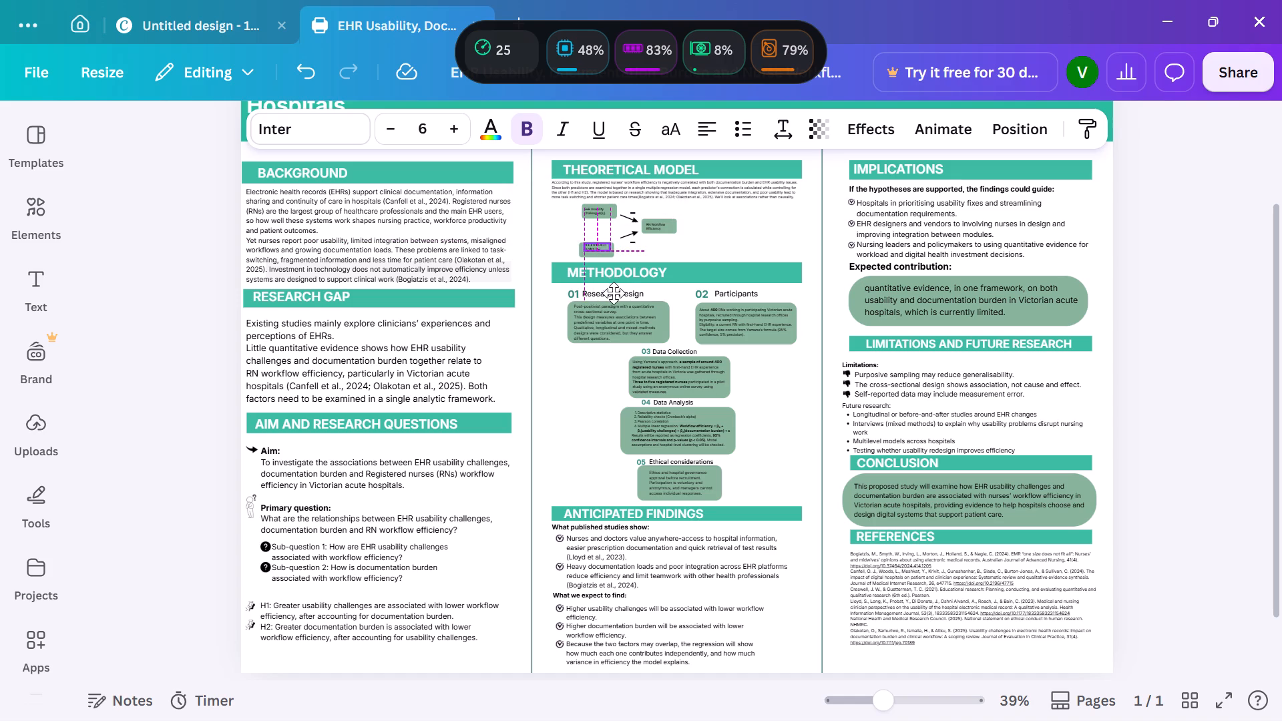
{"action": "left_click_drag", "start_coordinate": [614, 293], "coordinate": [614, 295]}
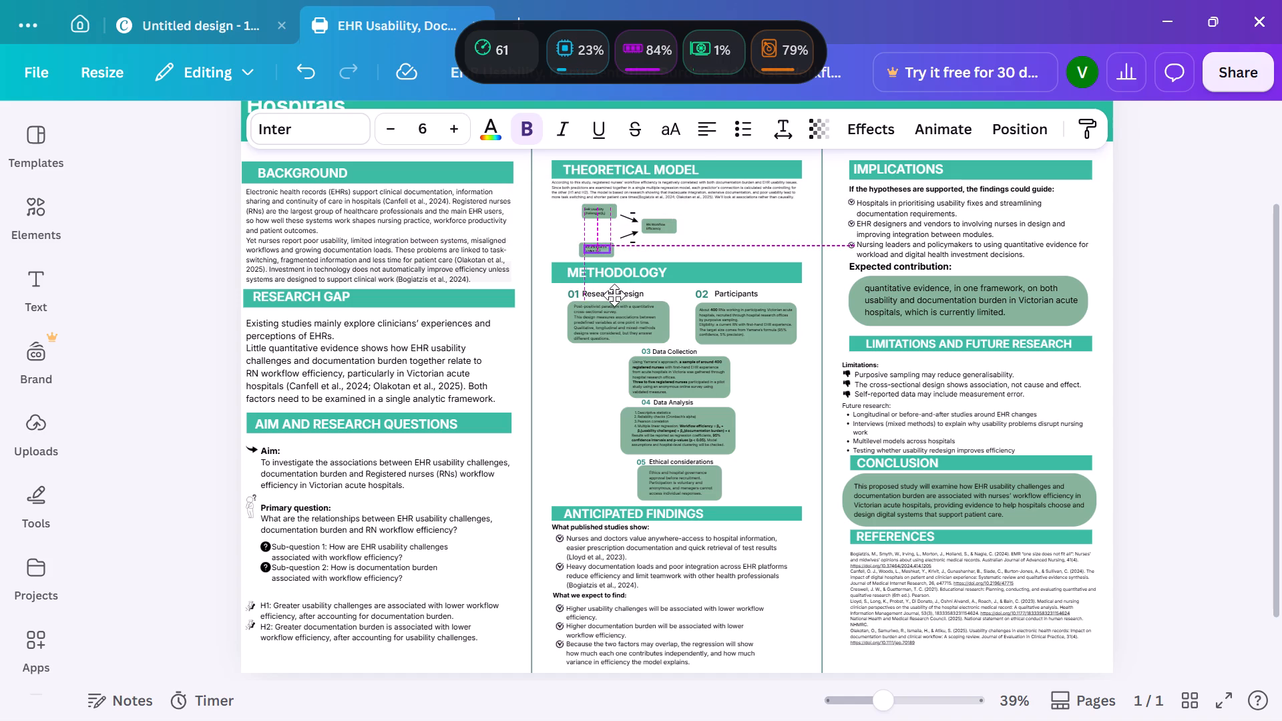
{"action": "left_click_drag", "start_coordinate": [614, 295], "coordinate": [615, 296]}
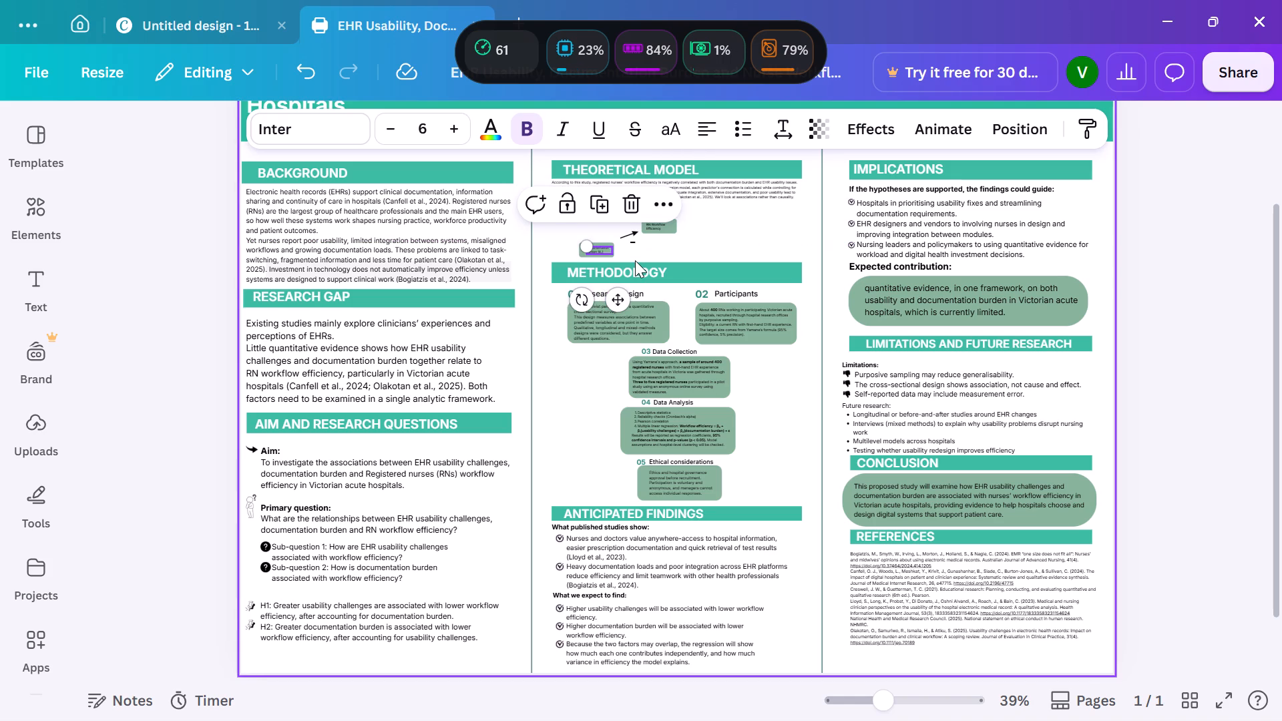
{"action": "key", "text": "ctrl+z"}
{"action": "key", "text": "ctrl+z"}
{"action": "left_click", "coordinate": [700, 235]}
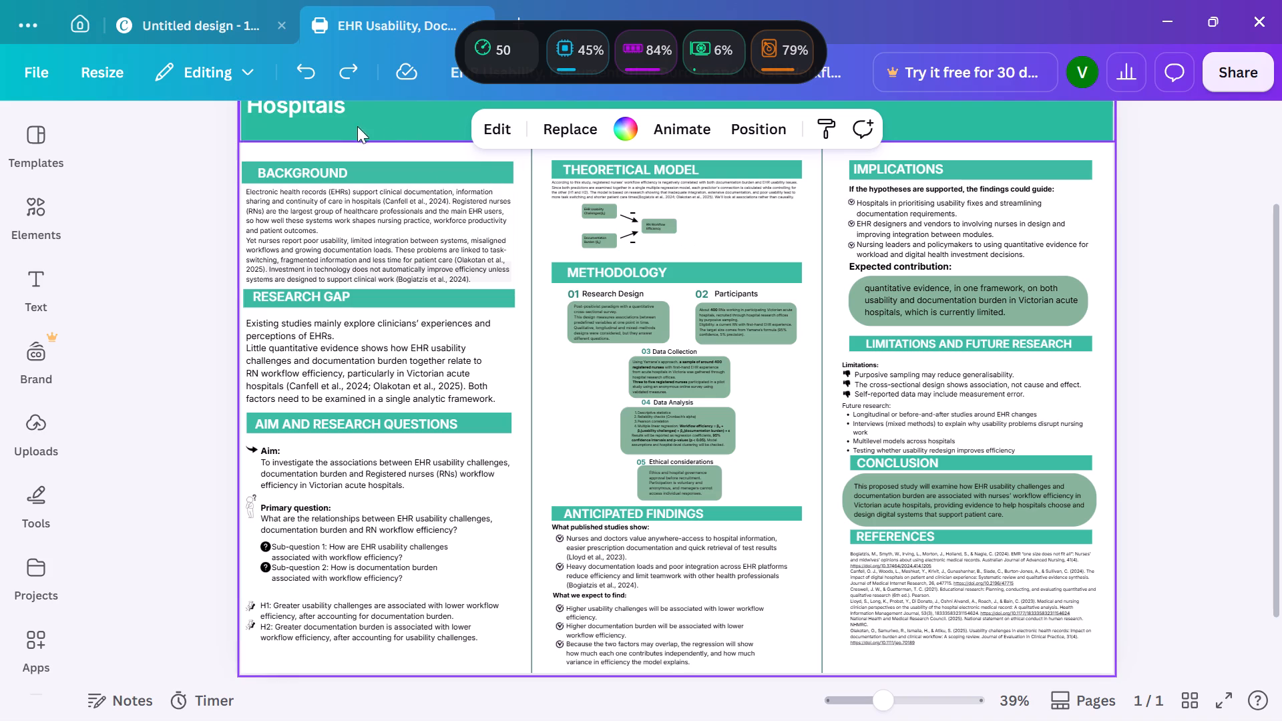
Export the poster design as a PDF download.
{"action": "scroll", "coordinate": [437, 183], "scroll_direction": "up", "scroll_amount": 2}
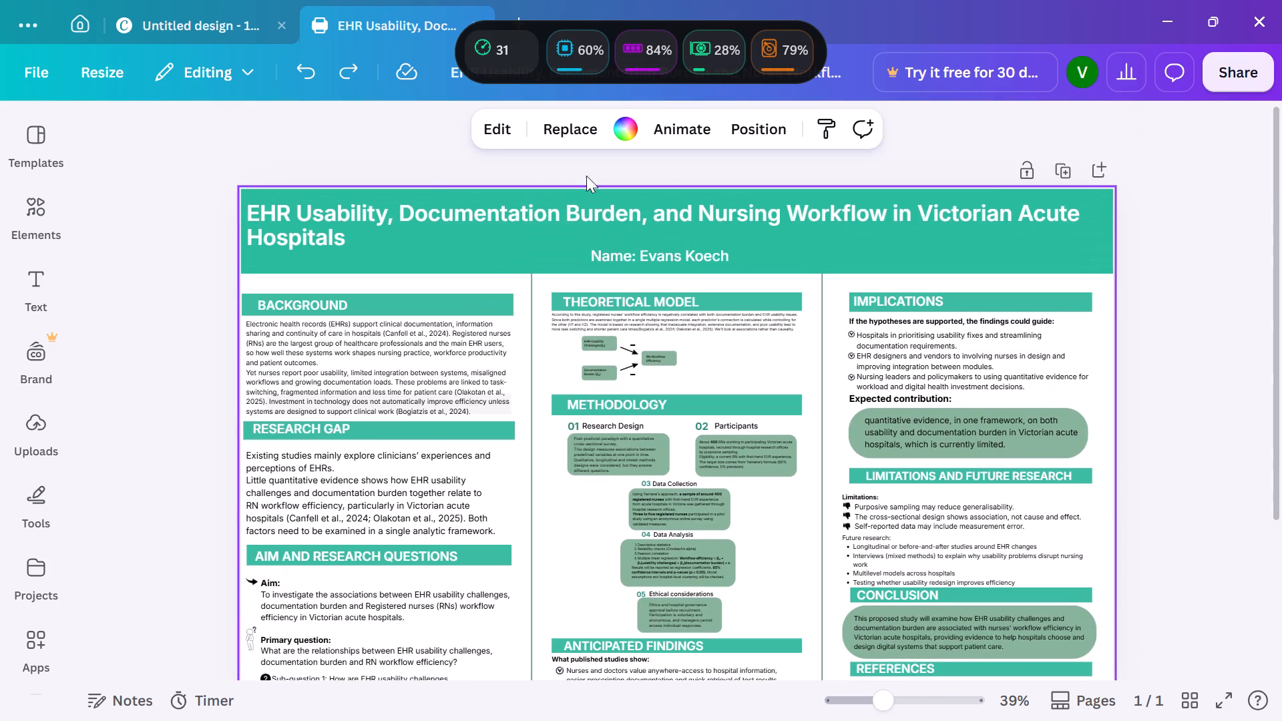
{"action": "left_click", "coordinate": [1222, 73]}
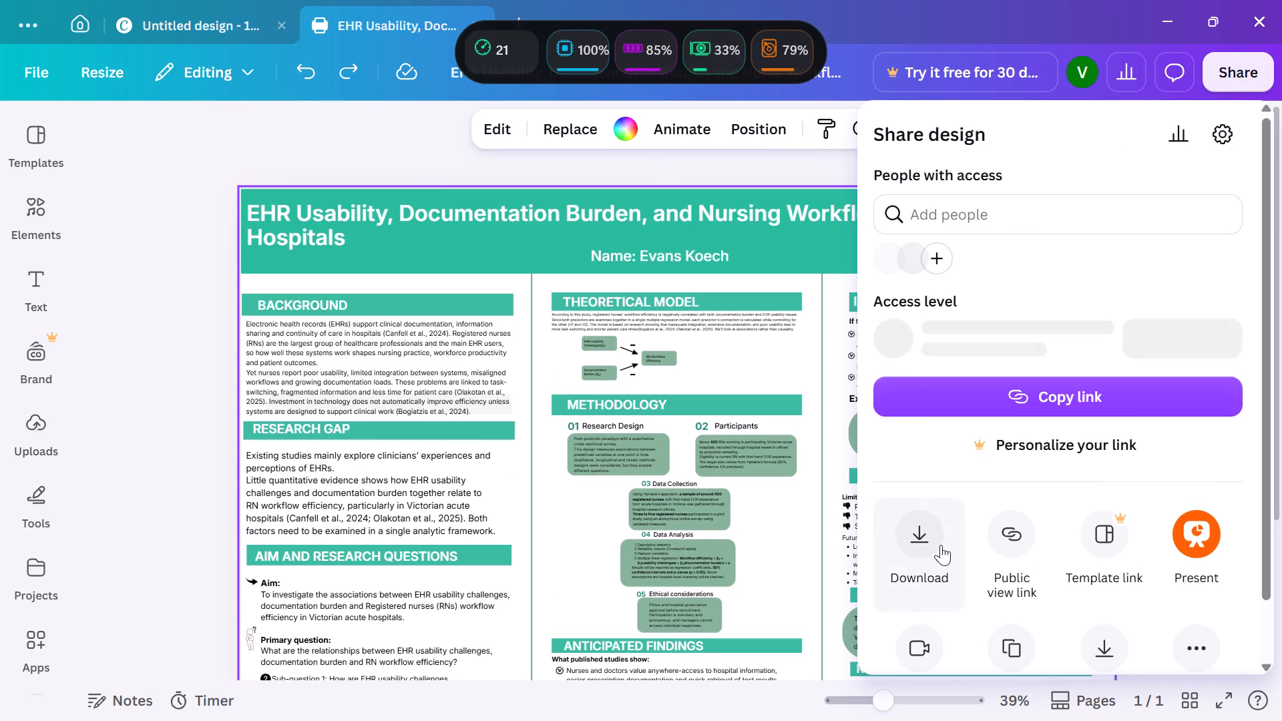
{"action": "left_click", "coordinate": [935, 543]}
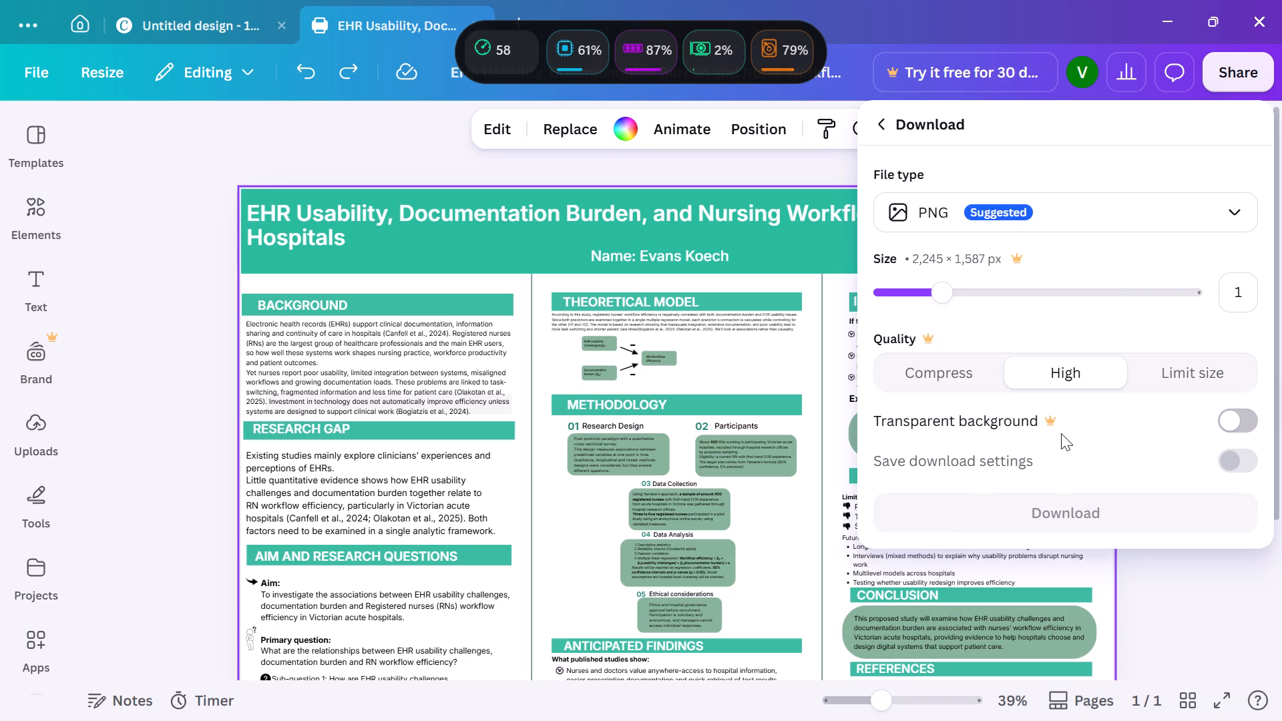
{"action": "scroll", "coordinate": [1047, 408], "scroll_direction": "down", "scroll_amount": 1}
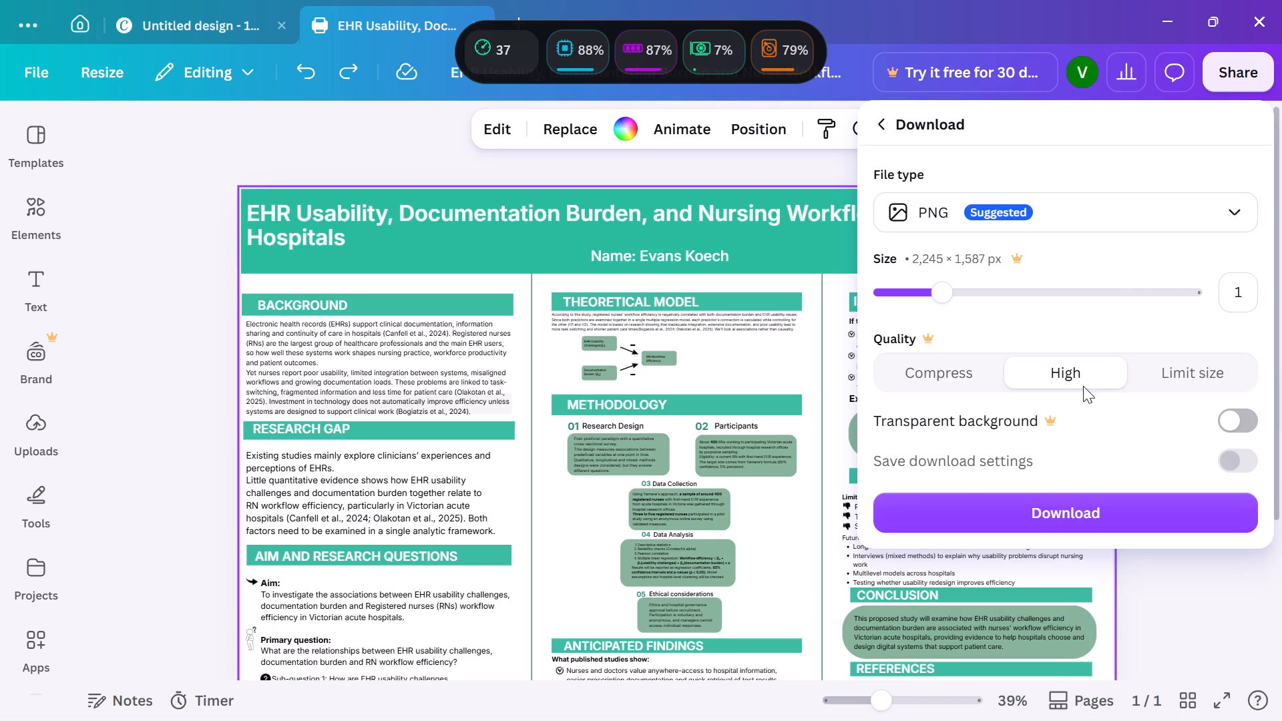
{"action": "left_click", "coordinate": [1244, 210]}
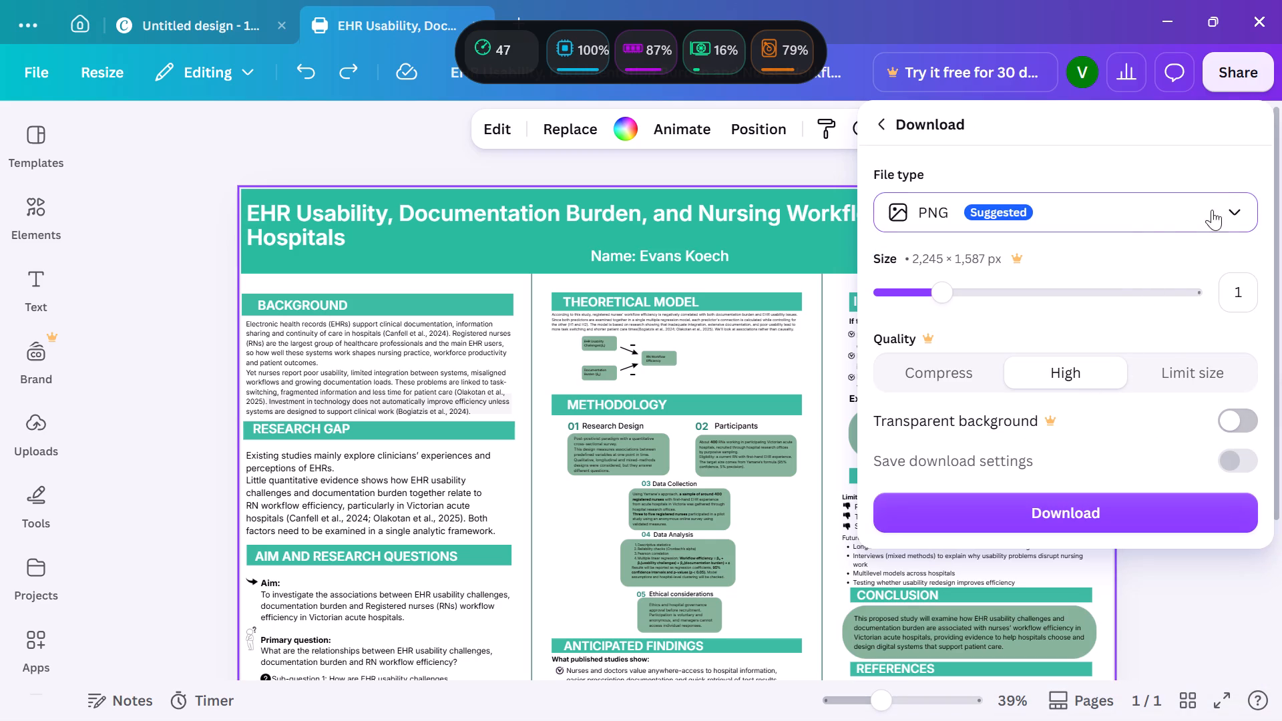
{"action": "left_click", "coordinate": [1226, 204]}
{"action": "left_click", "coordinate": [1228, 213]}
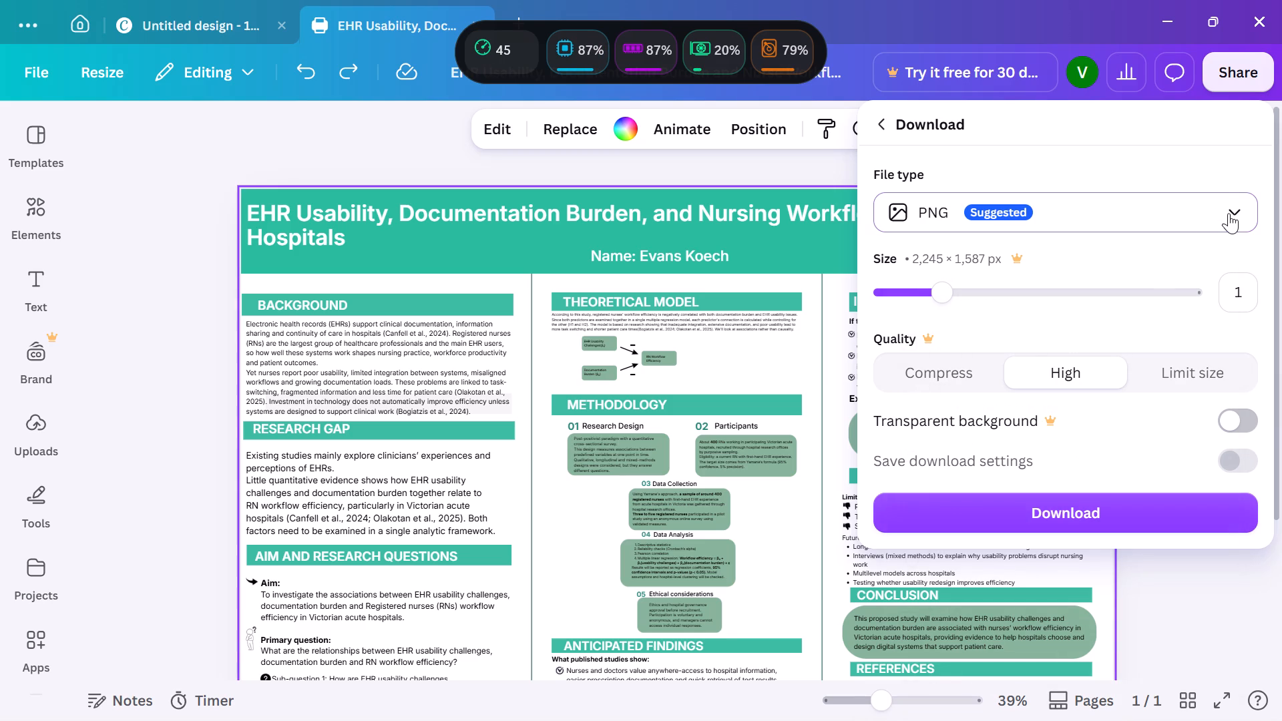
{"action": "left_click", "coordinate": [953, 393]}
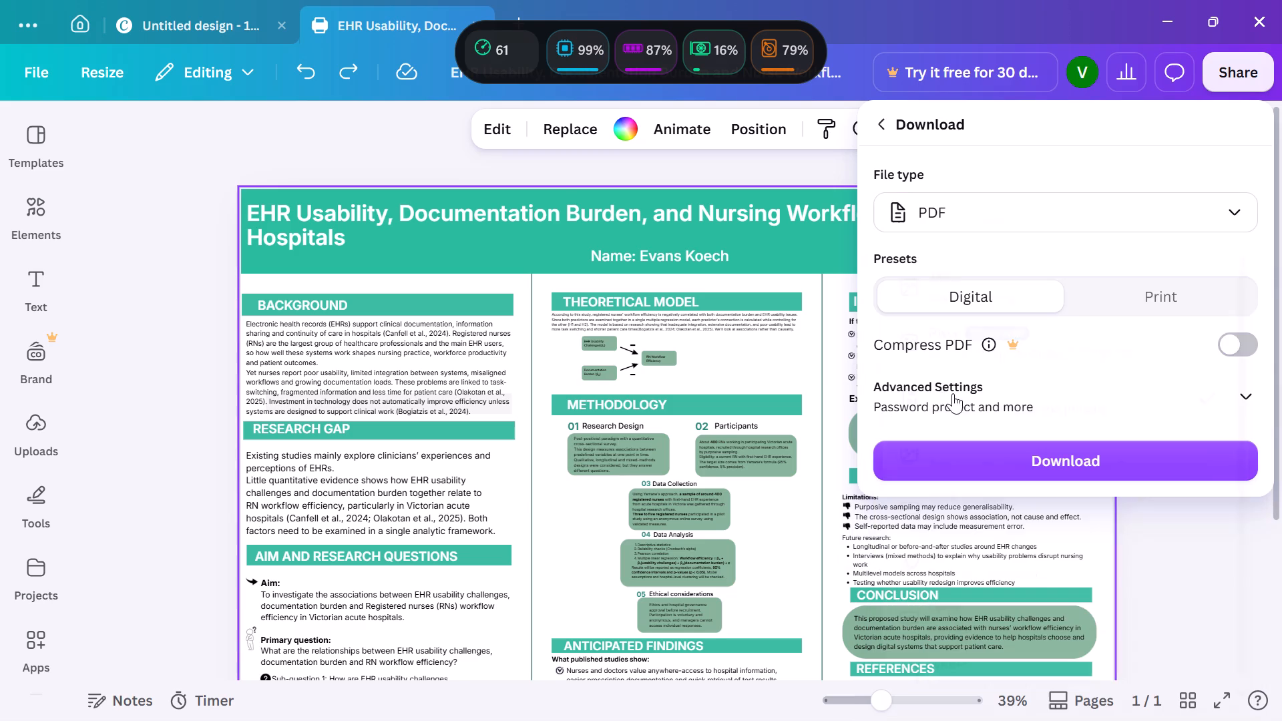
{"action": "left_click", "coordinate": [1004, 444]}
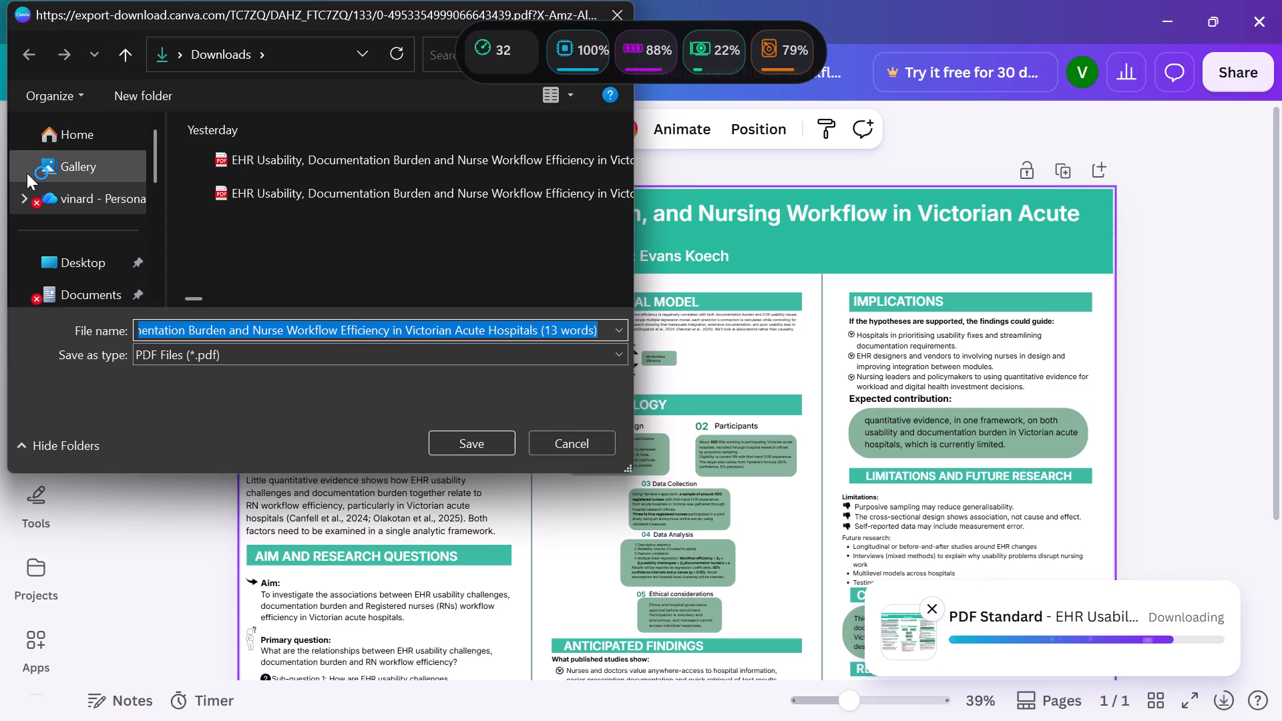
Save the exported poster PDF in the Downloads folder under the suggested file name.
{"action": "scroll", "coordinate": [96, 241], "scroll_direction": "down", "scroll_amount": 1}
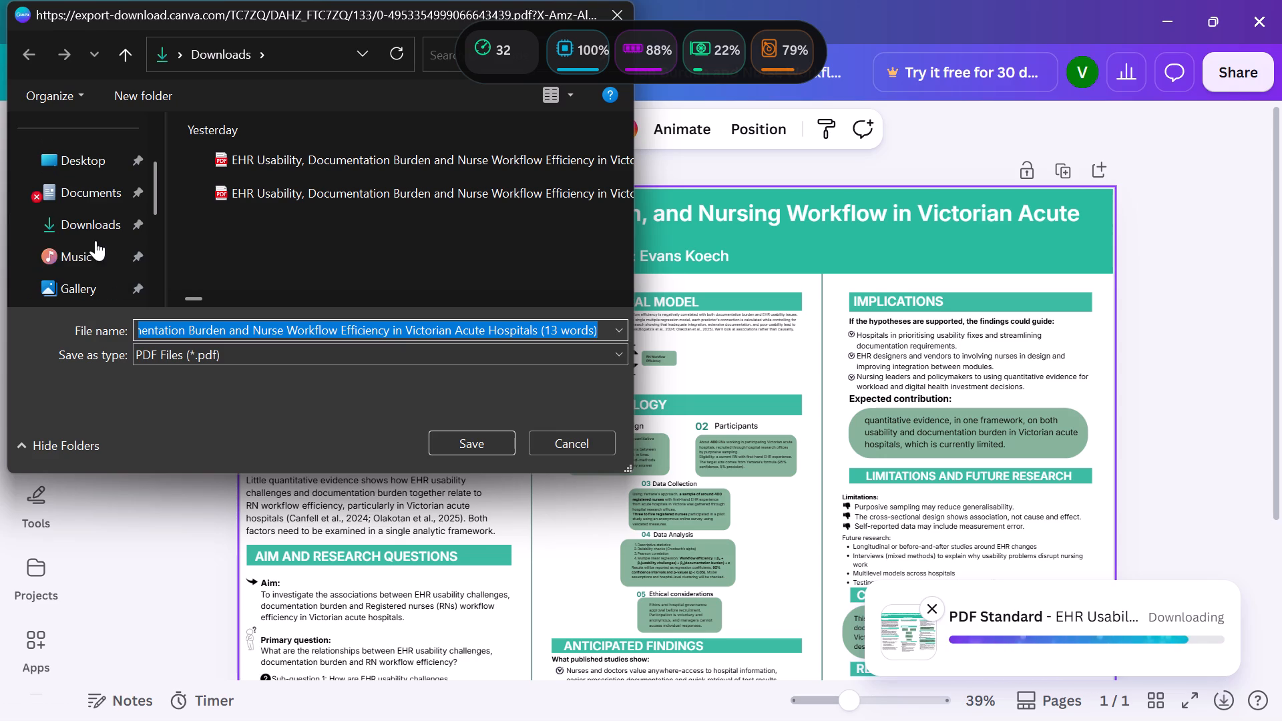
{"action": "left_click", "coordinate": [87, 231]}
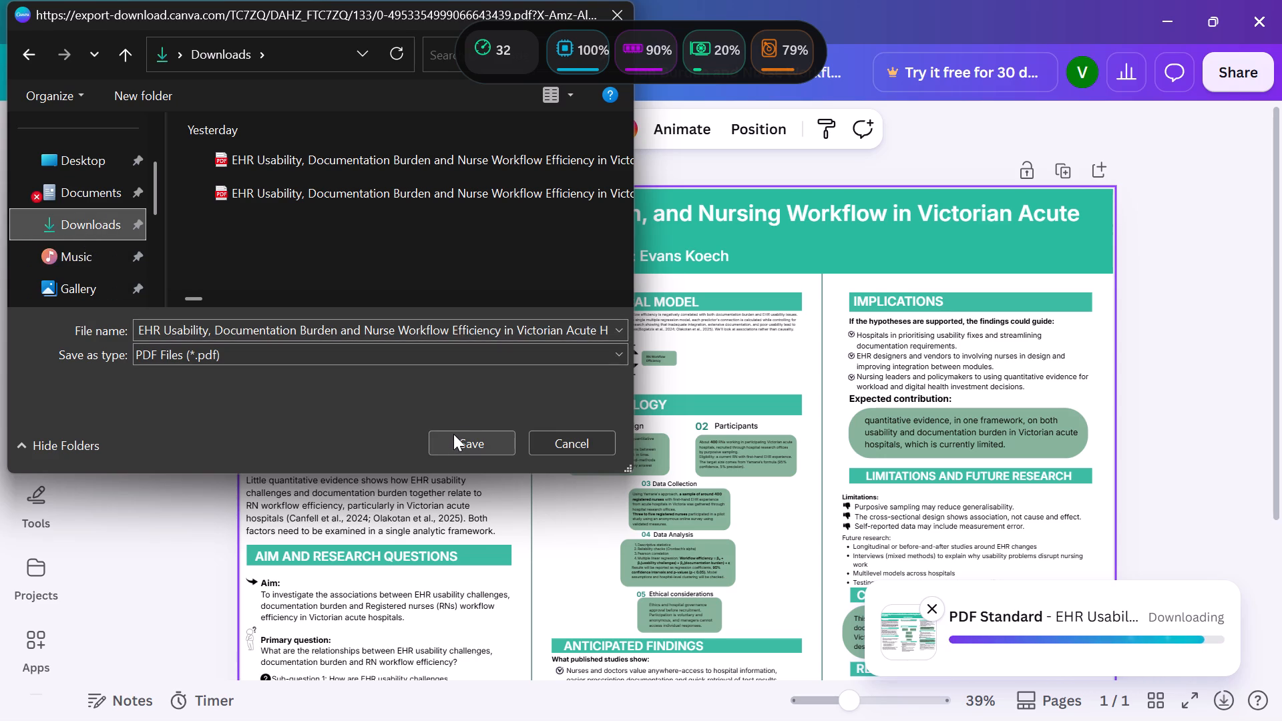
{"action": "left_click", "coordinate": [465, 439]}
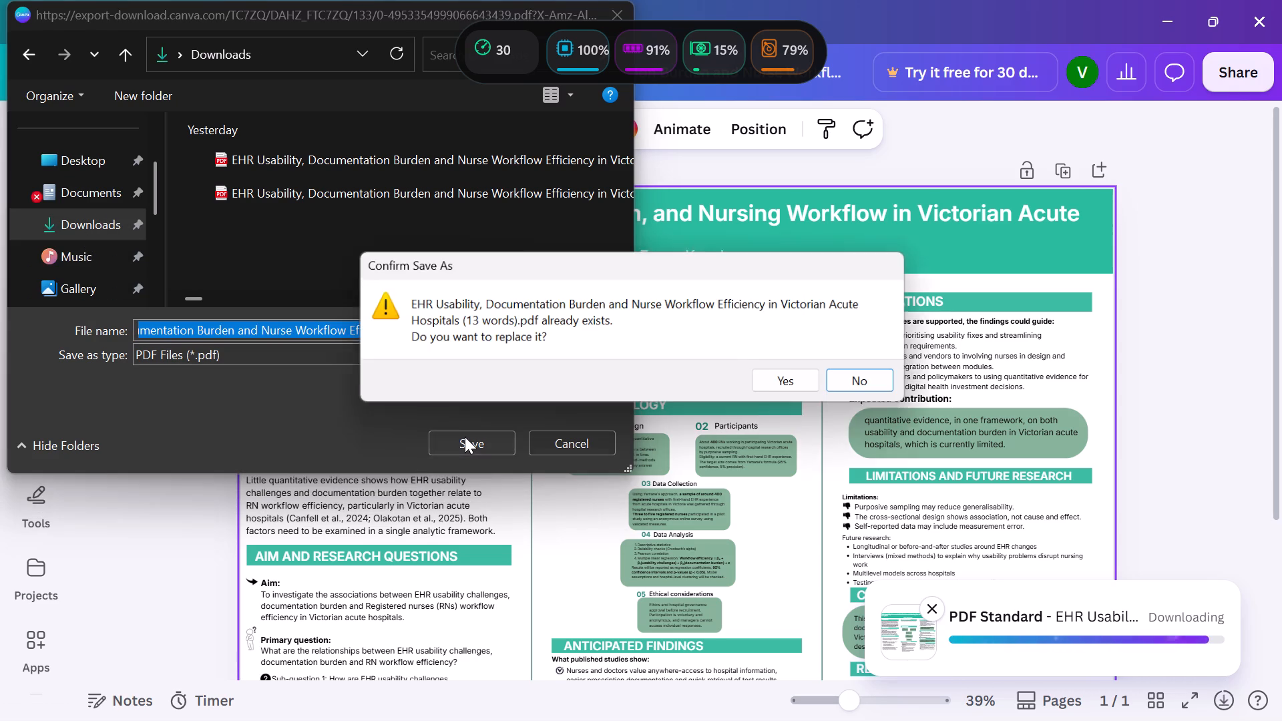
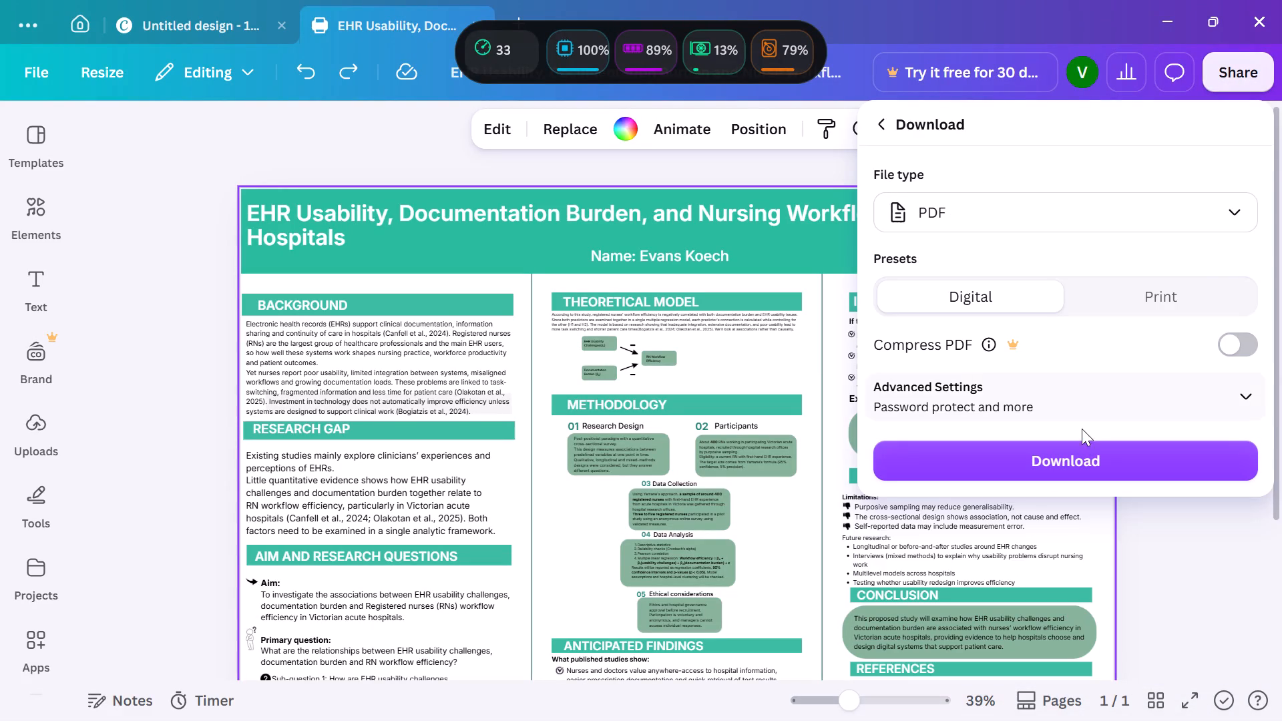
Export the poster design again as a PDF download with the Digital preset.
{"action": "left_click", "coordinate": [1070, 458]}
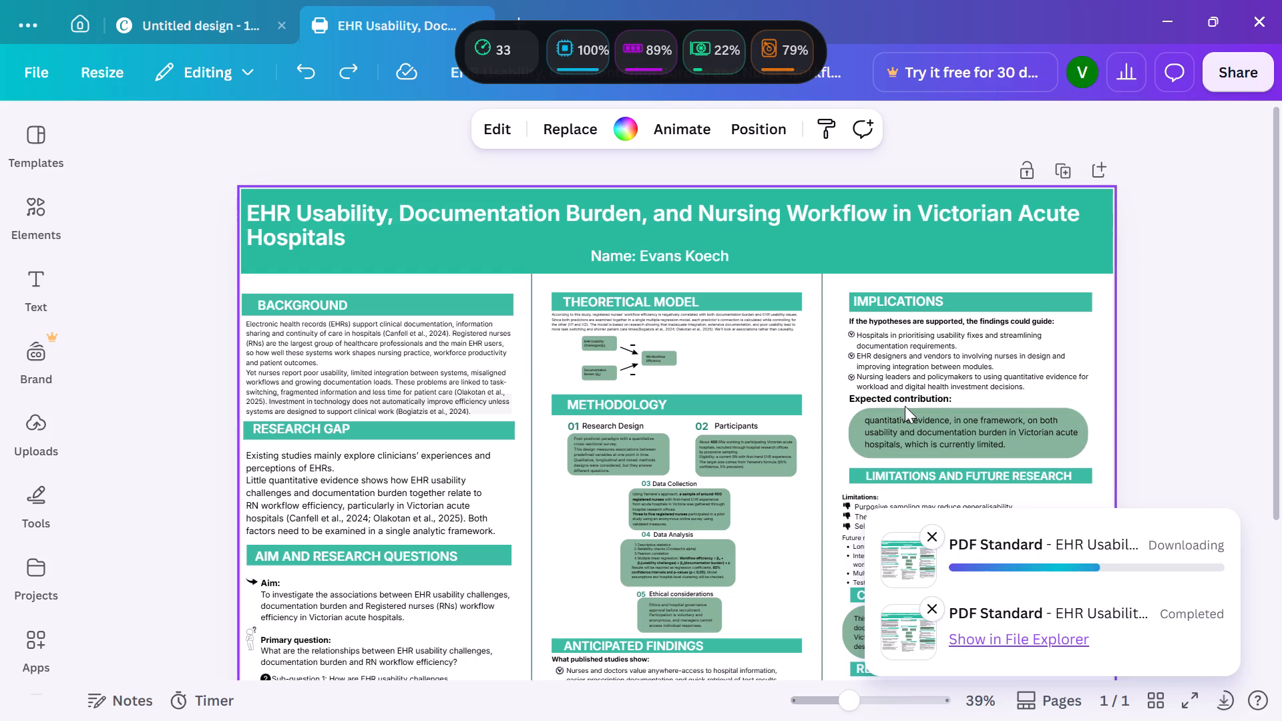
Remove "(13 words)" from the end of the suggested PDF file name.
{"action": "left_click", "coordinate": [576, 327]}
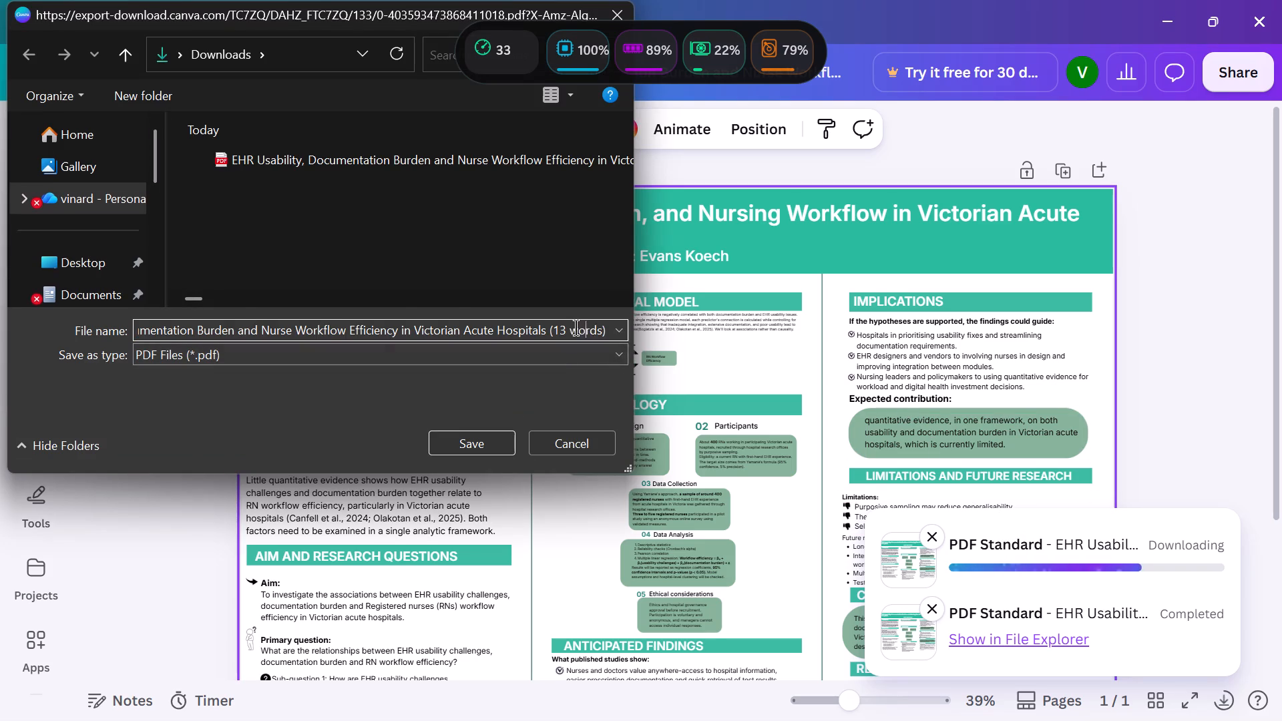
{"action": "left_click", "coordinate": [606, 332]}
{"action": "key", "text": "BackSpace"}
{"action": "key", "text": "BackSpace"}
{"action": "key", "text": "BackSpace"}
{"action": "key", "text": "BackSpace"}
{"action": "key", "text": "BackSpace"}
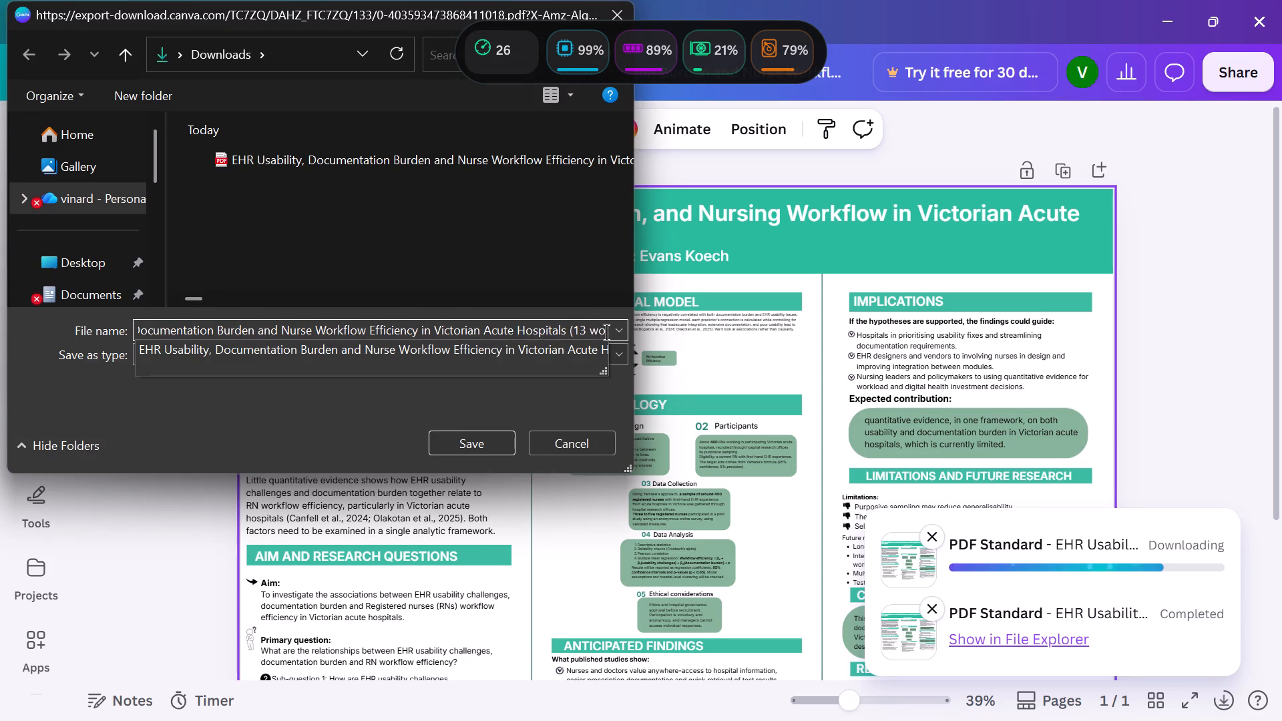
{"action": "key", "text": "BackSpace"}
{"action": "key", "text": "BackSpace"}
{"action": "key", "text": "BackSpace"}
{"action": "key", "text": "BackSpace"}
{"action": "key", "text": "BackSpace"}
{"action": "key", "text": "BackSpace"}
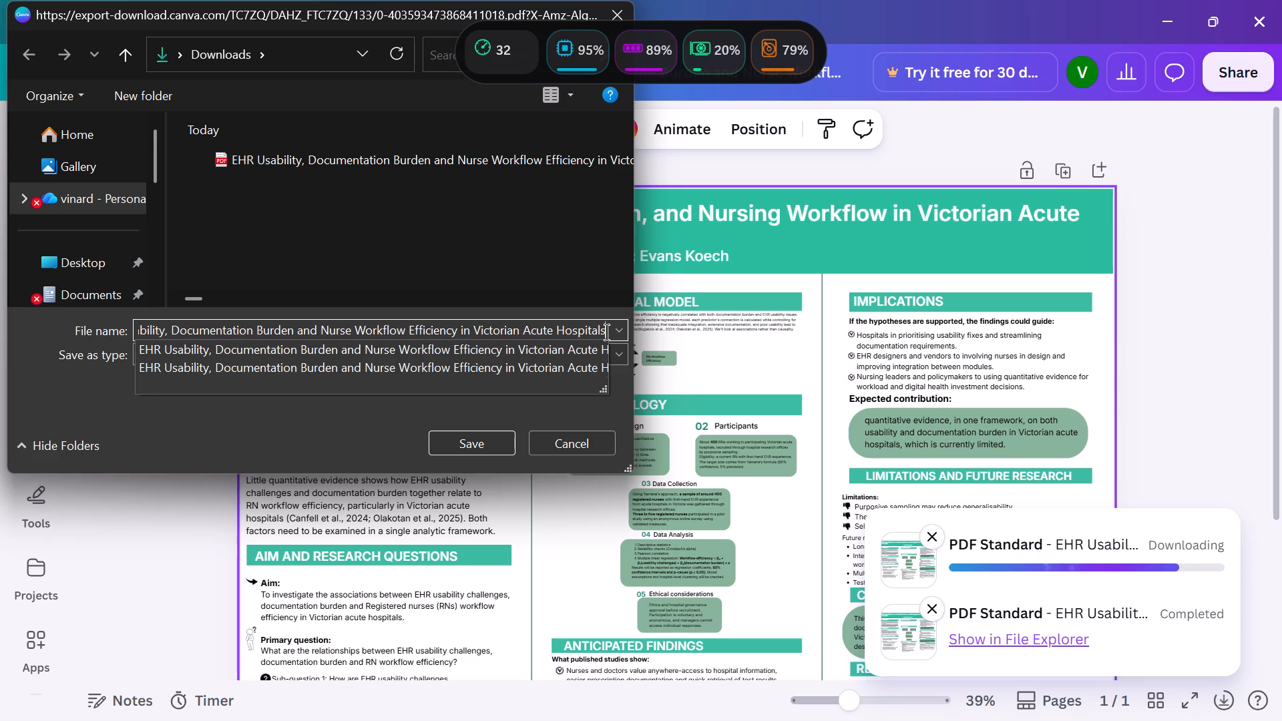
Delete "Efficiency" from the file name so it reads "EHR Usability, Documentation Burden and Nurse Workflow in Victorian Acute Hospitals".
{"action": "left_click", "coordinate": [460, 326]}
{"action": "left_click", "coordinate": [457, 322]}
{"action": "key", "text": "BackSpace"}
{"action": "key", "text": "BackSpace"}
{"action": "key", "text": "BackSpace"}
{"action": "key", "text": "BackSpace"}
{"action": "key", "text": "BackSpace"}
{"action": "key", "text": "BackSpace"}
{"action": "key", "text": "BackSpace"}
{"action": "key", "text": "BackSpace"}
{"action": "key", "text": "BackSpace"}
{"action": "key", "text": "BackSpace"}
{"action": "key", "text": "BackSpace"}
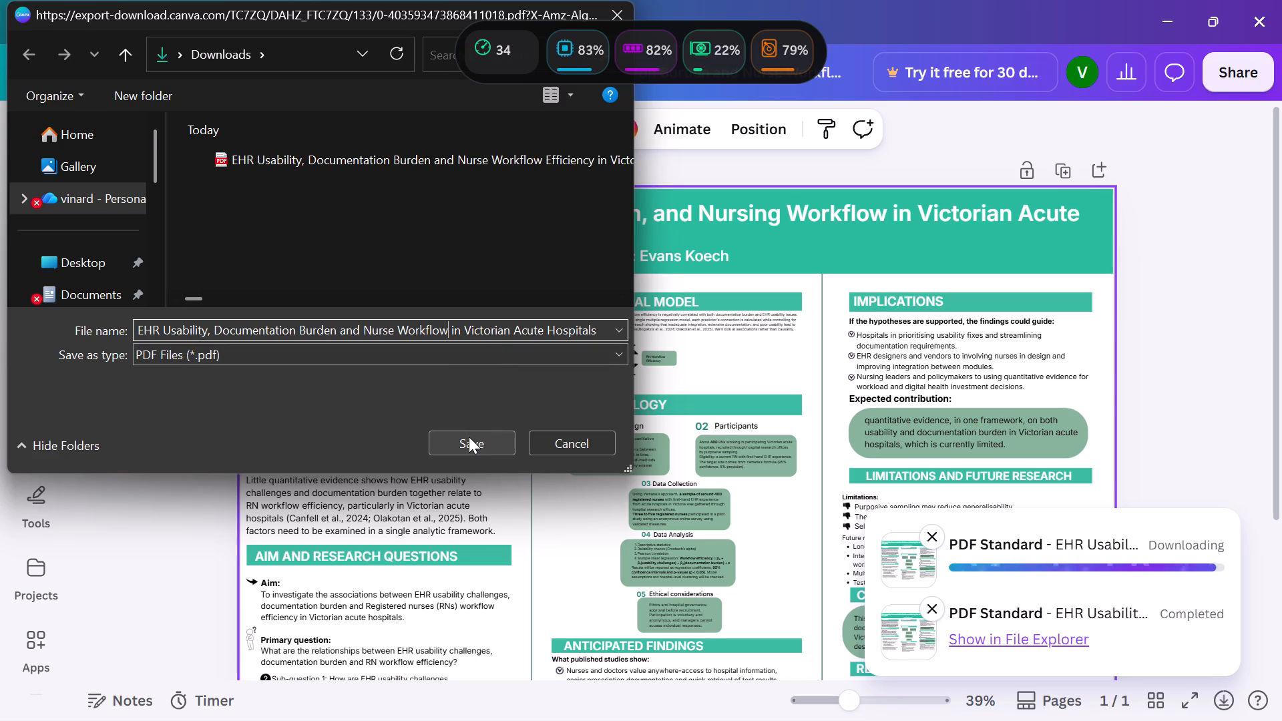
Save the renamed poster PDF in the Downloads folder.
{"action": "scroll", "coordinate": [65, 218], "scroll_direction": "down", "scroll_amount": 1}
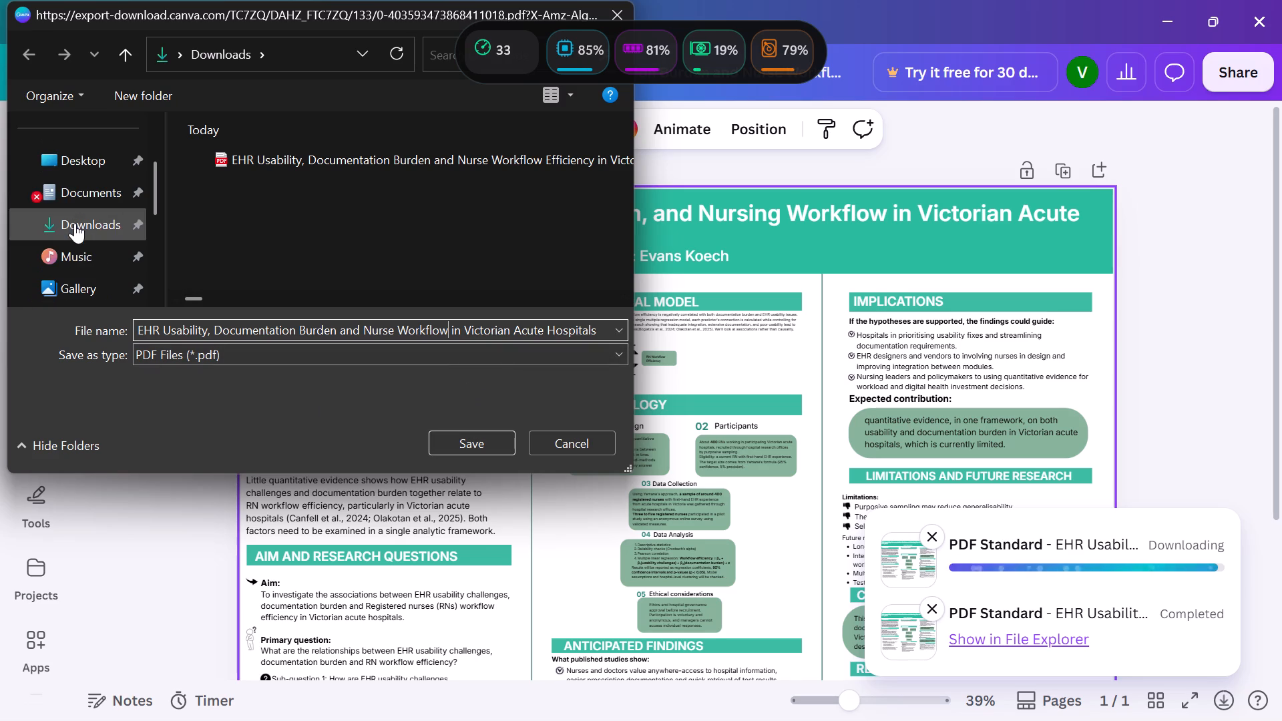
{"action": "left_click", "coordinate": [77, 222]}
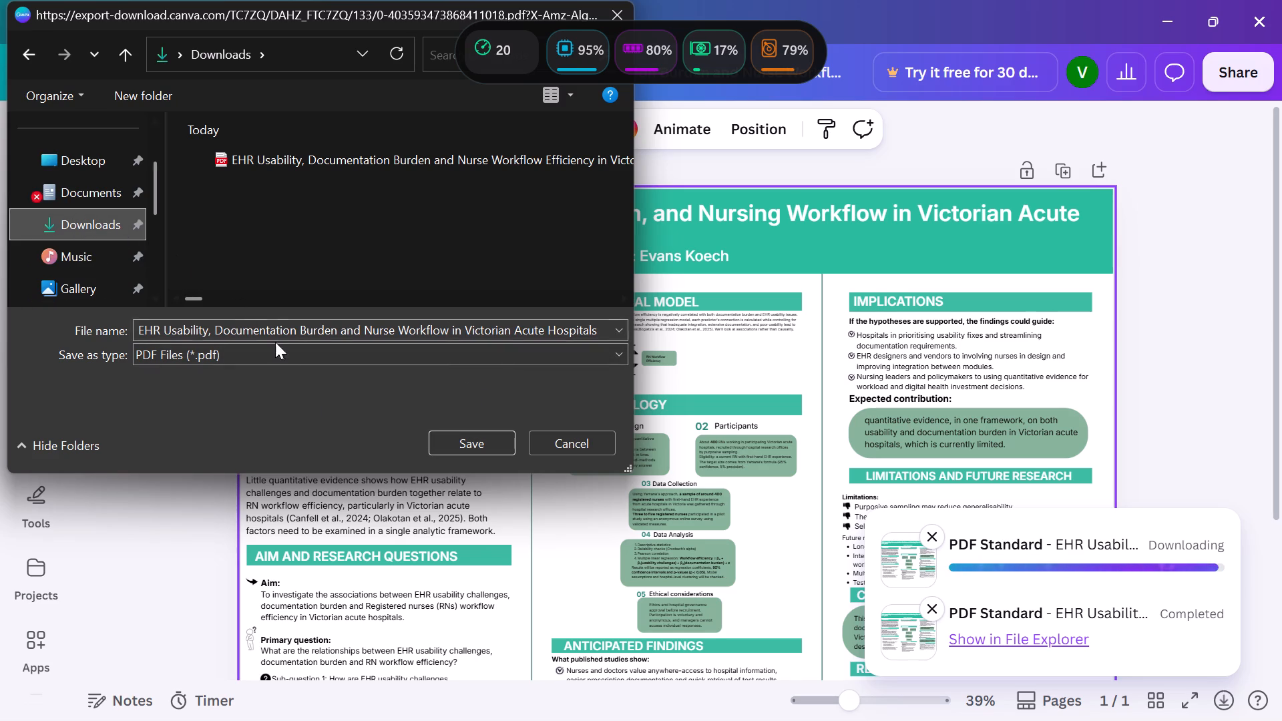
Save the poster PDF in Downloads as "EHR Usability, Documentation Burden and Nurse Workflow in Victorian Acute Hospitals".
{"action": "left_click", "coordinate": [462, 436]}
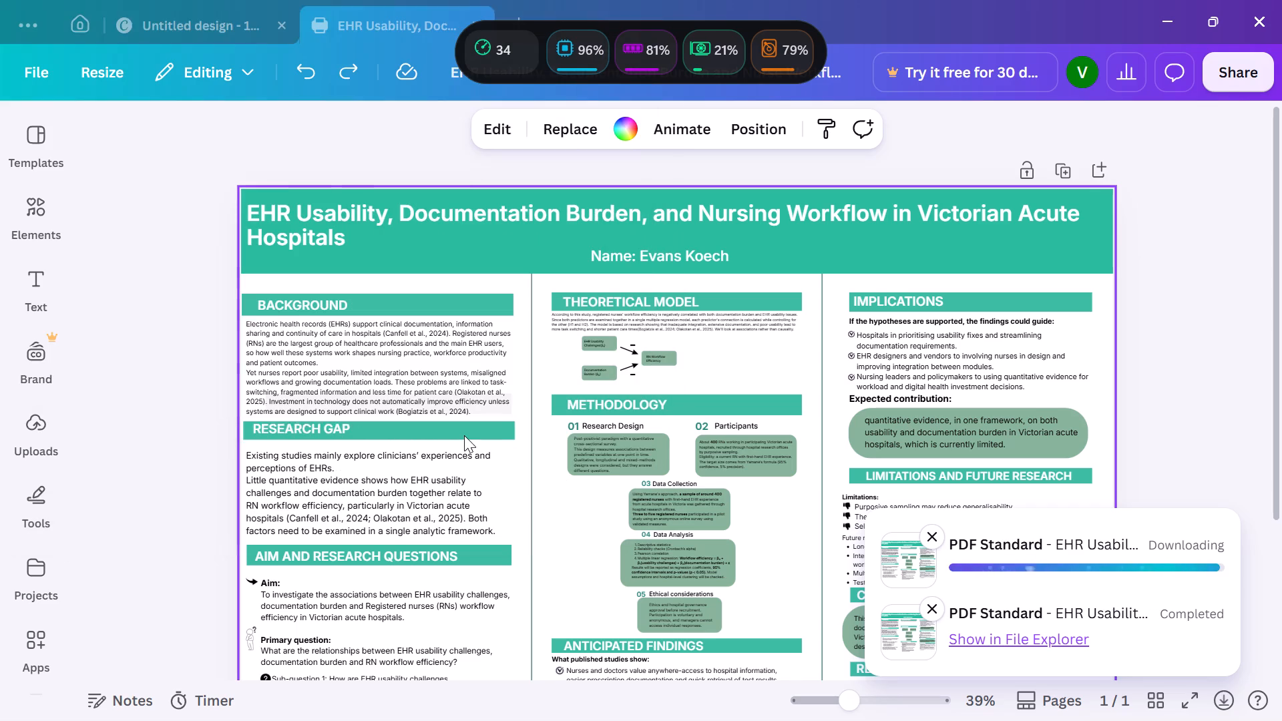
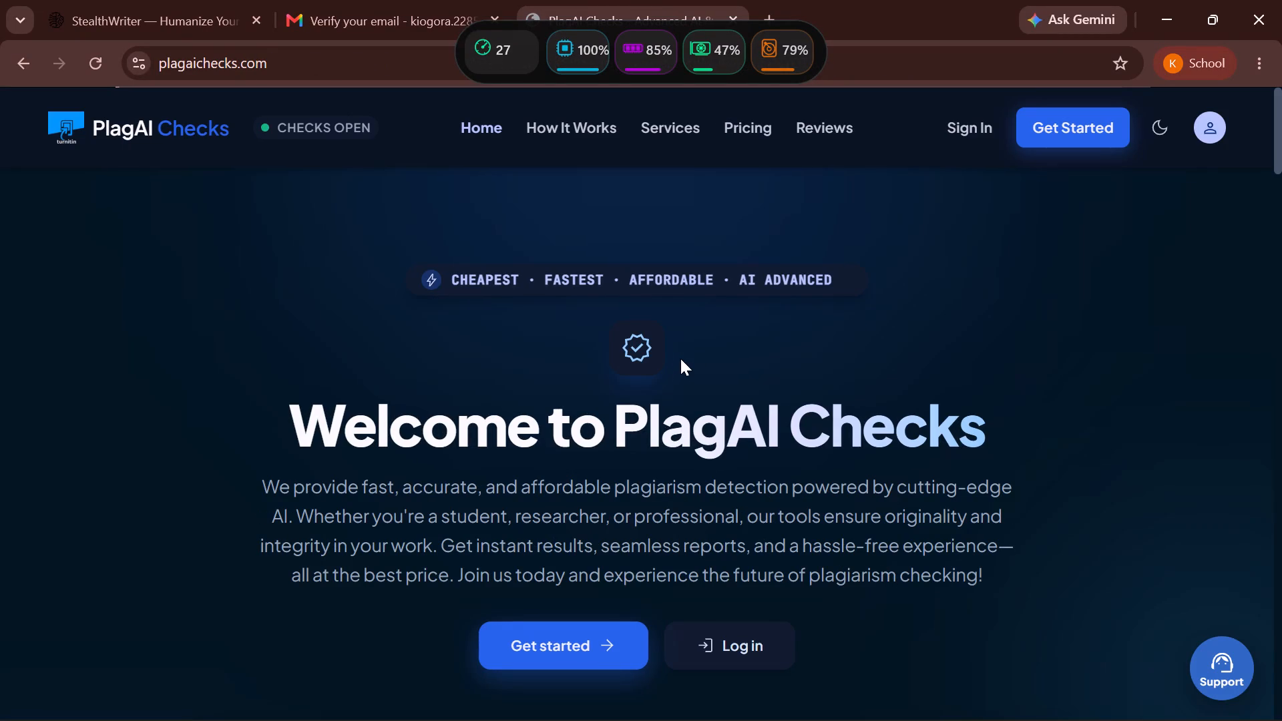
Open the pricing section of the PlagAI Checks website to examine what its plagiarism and AI-check credits cost.
{"action": "scroll", "coordinate": [695, 340], "scroll_direction": "down", "scroll_amount": 1}
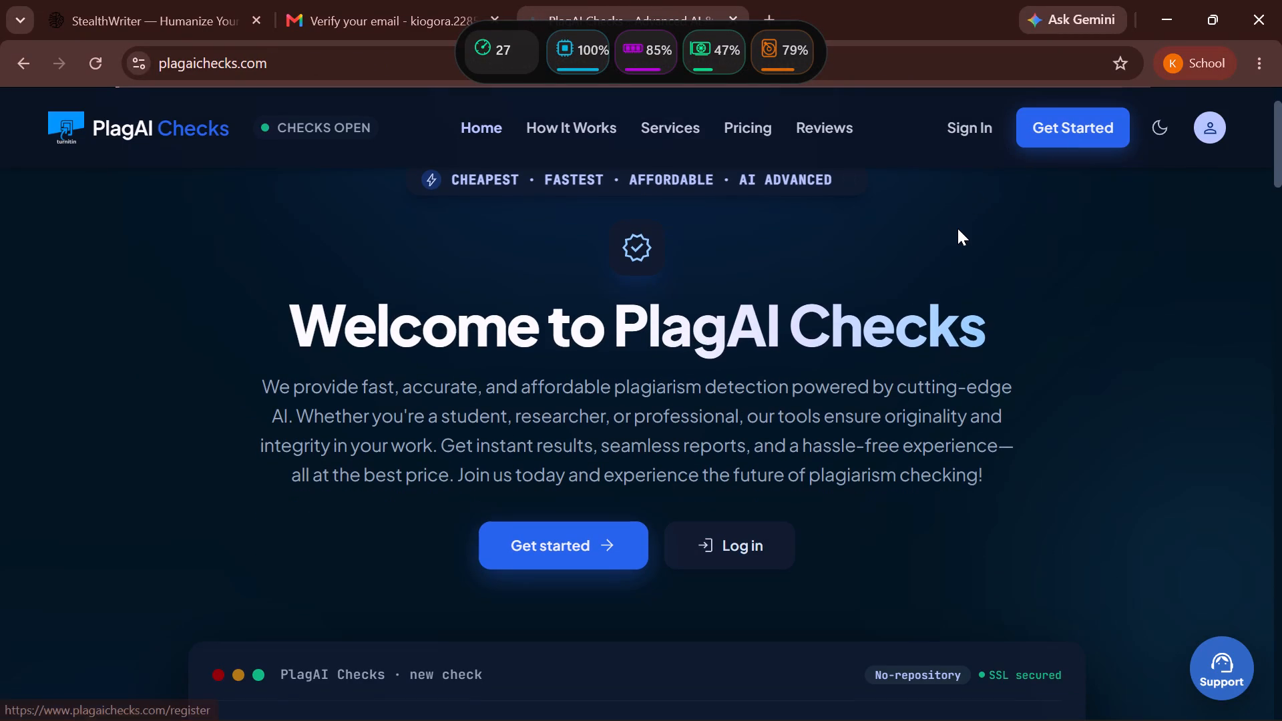
{"action": "scroll", "coordinate": [957, 228], "scroll_direction": "up", "scroll_amount": 1}
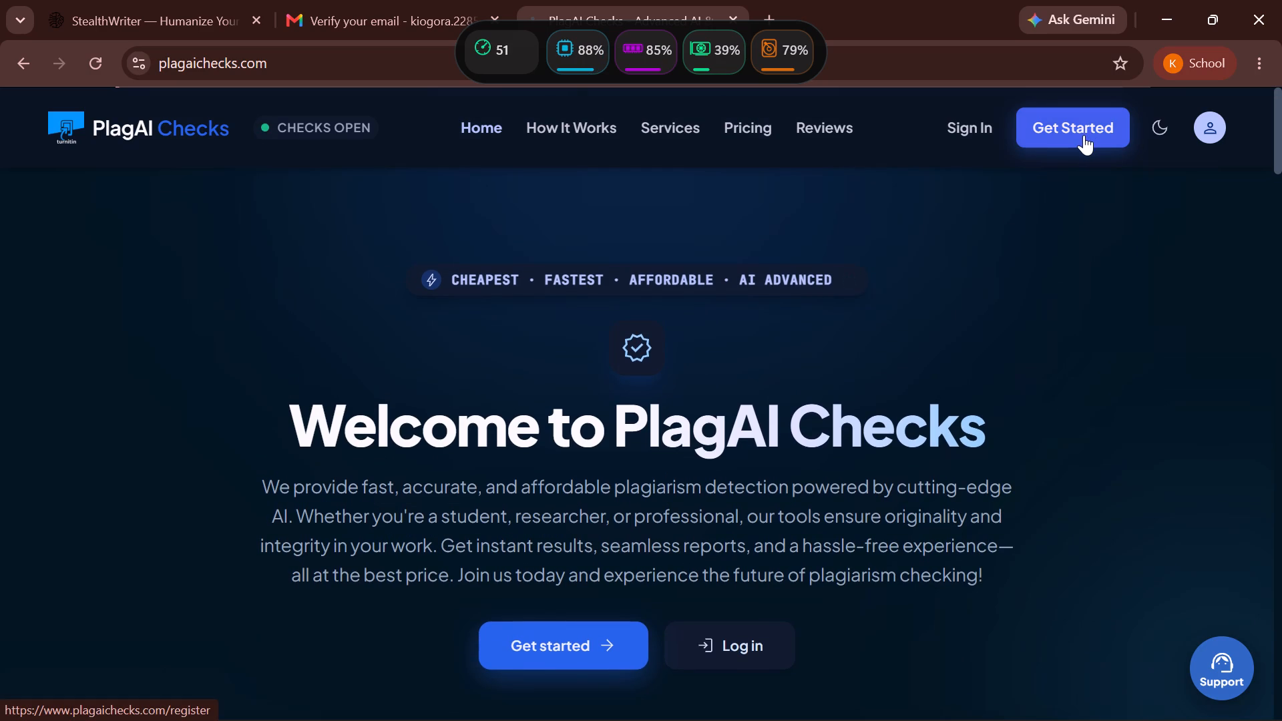
{"action": "left_click", "coordinate": [742, 127]}
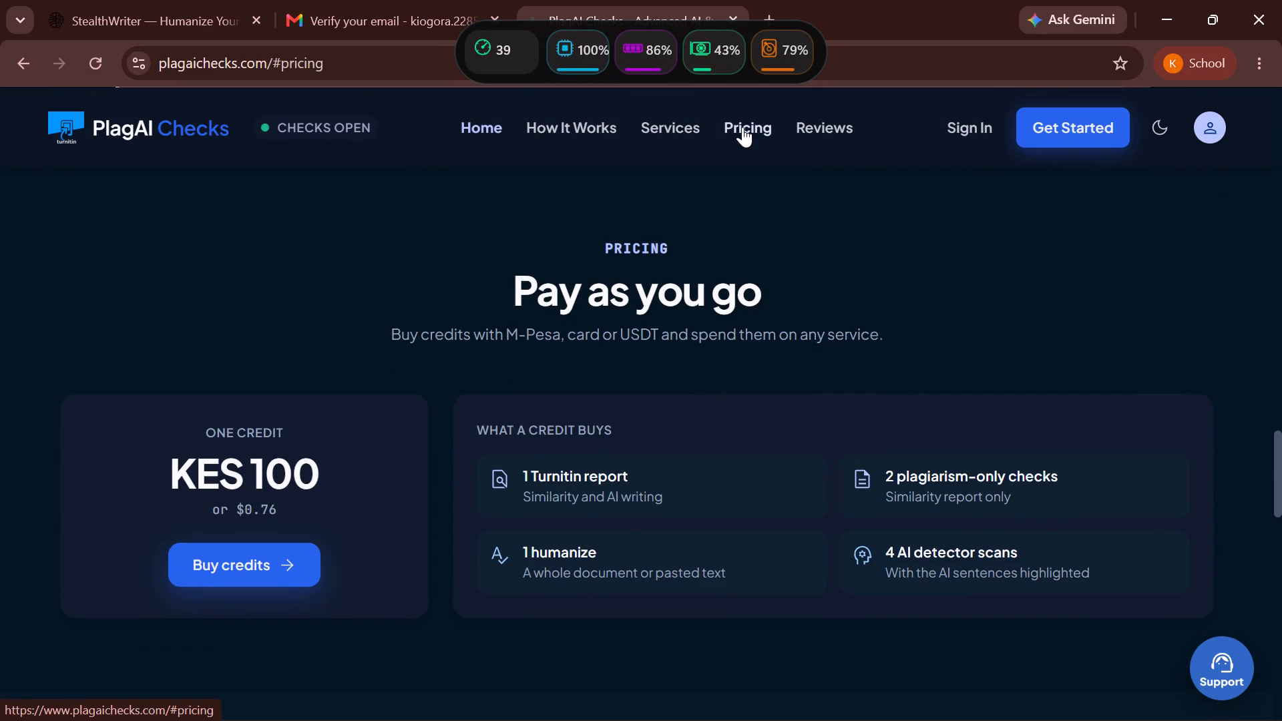